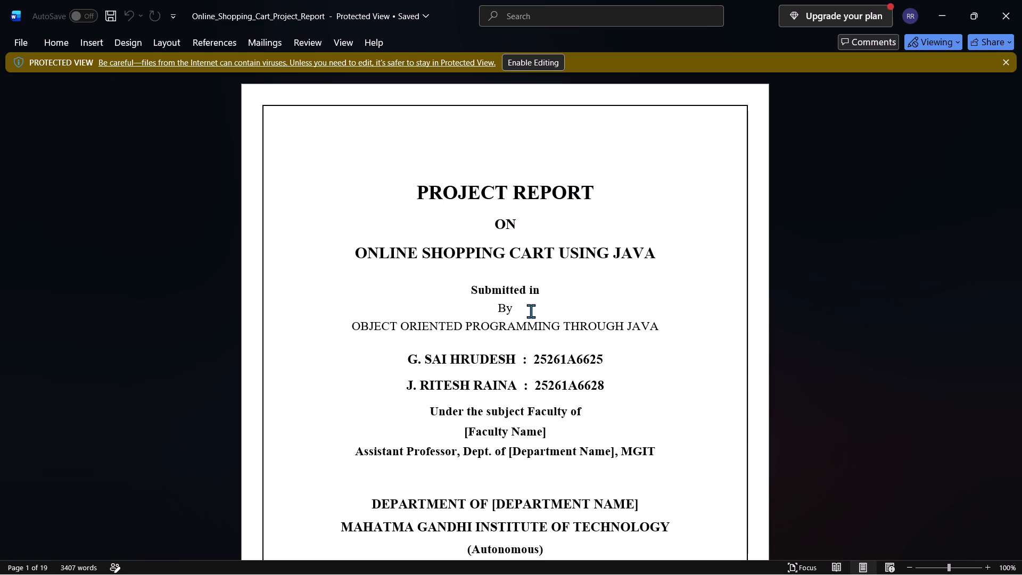
scroll(531, 311, down, 1)
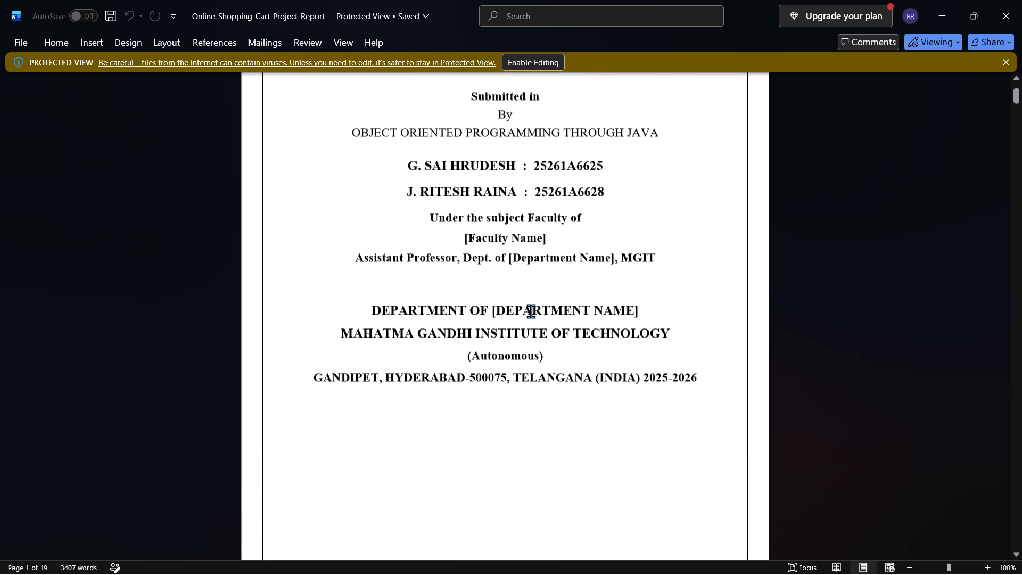
scroll(531, 311, down, 1)
click(533, 230)
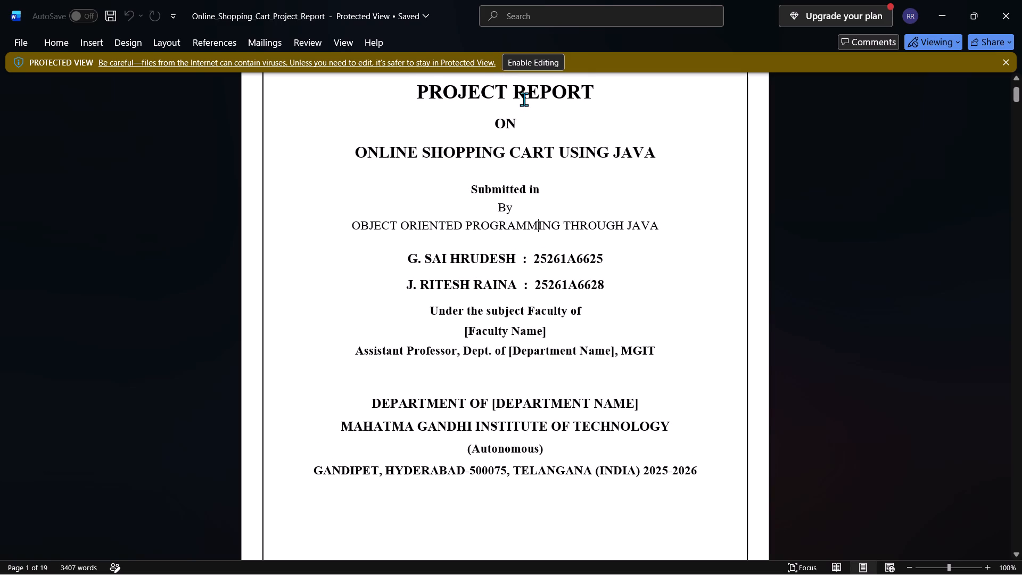
click(528, 68)
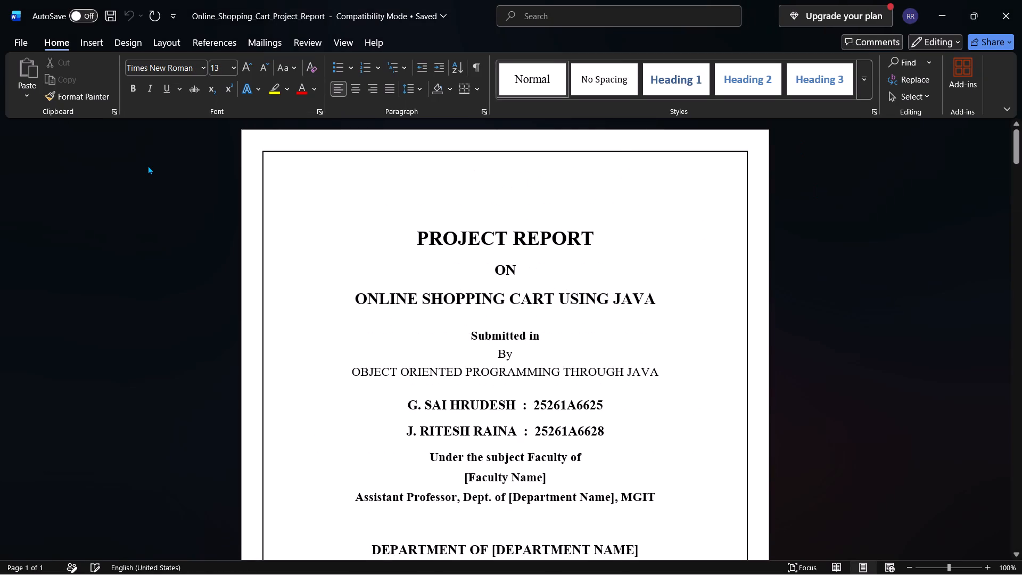
Delete "USING JAVA" from the cover page title so it reads "ONLINE SHOPPING CART".
scroll(528, 301, down, 1)
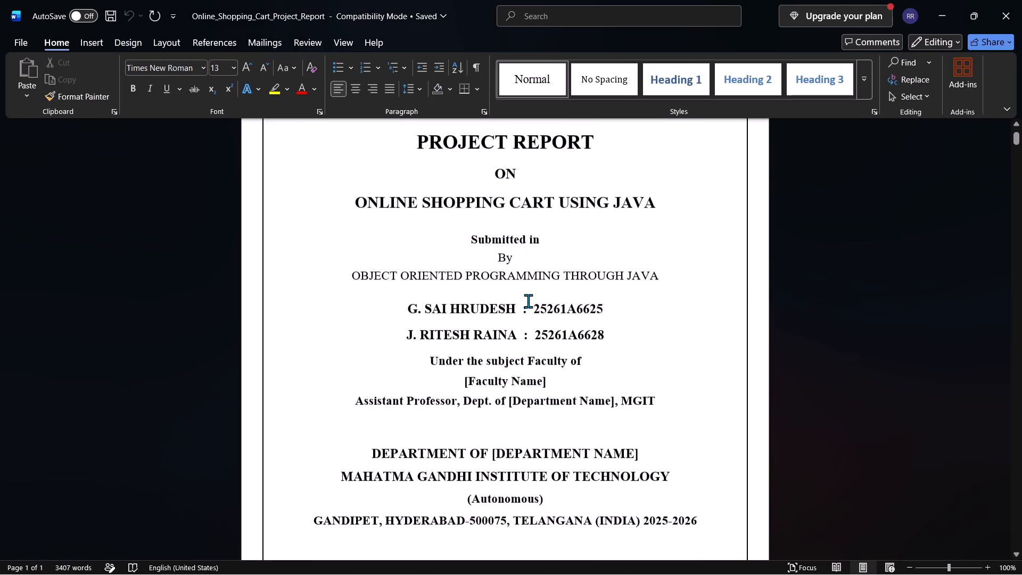
scroll(528, 301, down, 1)
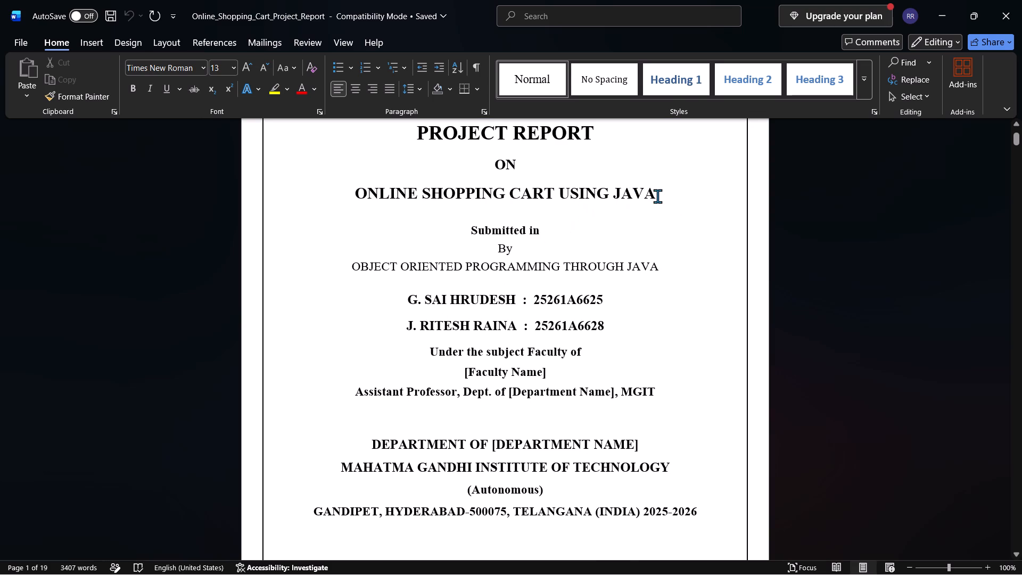
click(657, 196)
key(BackSpace)
key(BackSpace)
key(BackSpace)
key(BackSpace)
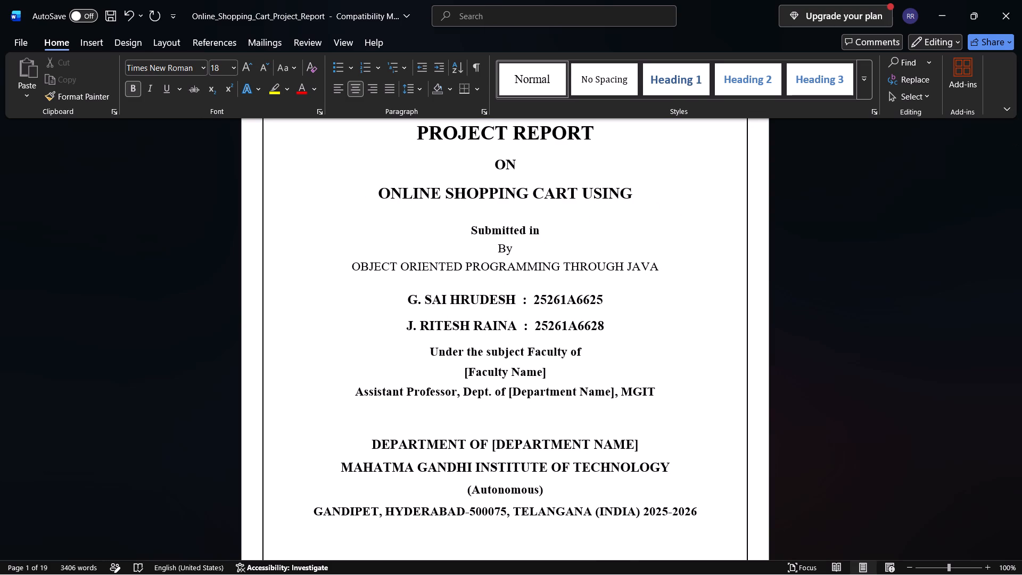
key(BackSpace)
key(BackSpace)
key(BackSpace)
key(BackSpace)
key(BackSpace)
key(BackSpace)
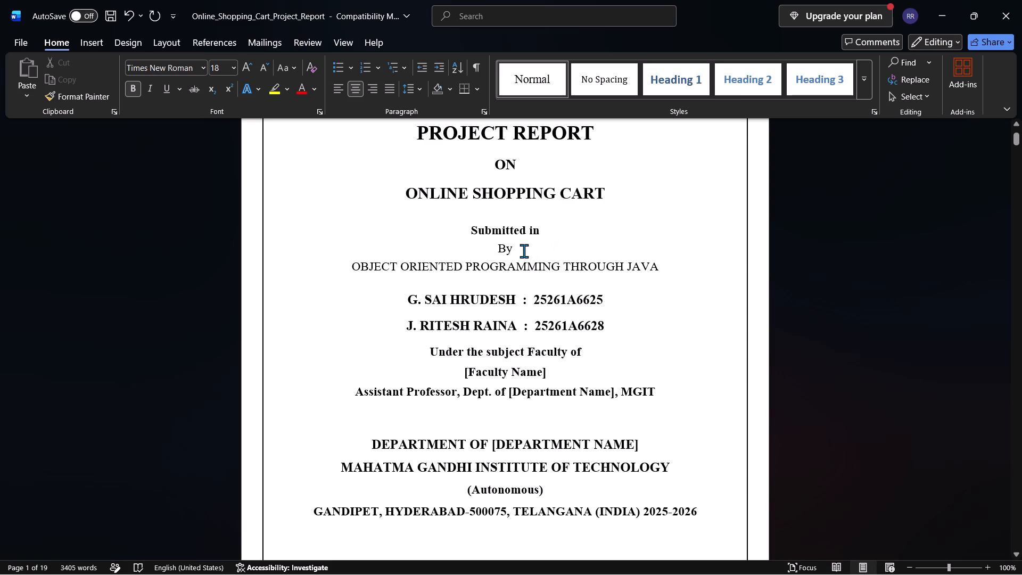
Delete the text "OBJECT ORIENTED PROGRAMMING THROUGH JAVA" beneath "By" on the cover page.
click(662, 268)
key(BackSpace)
key(BackSpace)
key(BackSpace)
key(BackSpace)
key(BackSpace)
key(BackSpace)
key(BackSpace)
key(BackSpace)
key(BackSpace)
key(BackSpace)
key(BackSpace)
key(BackSpace)
key(BackSpace)
key(BackSpace)
key(BackSpace)
key(BackSpace)
key(BackSpace)
key(BackSpace)
key(BackSpace)
key(BackSpace)
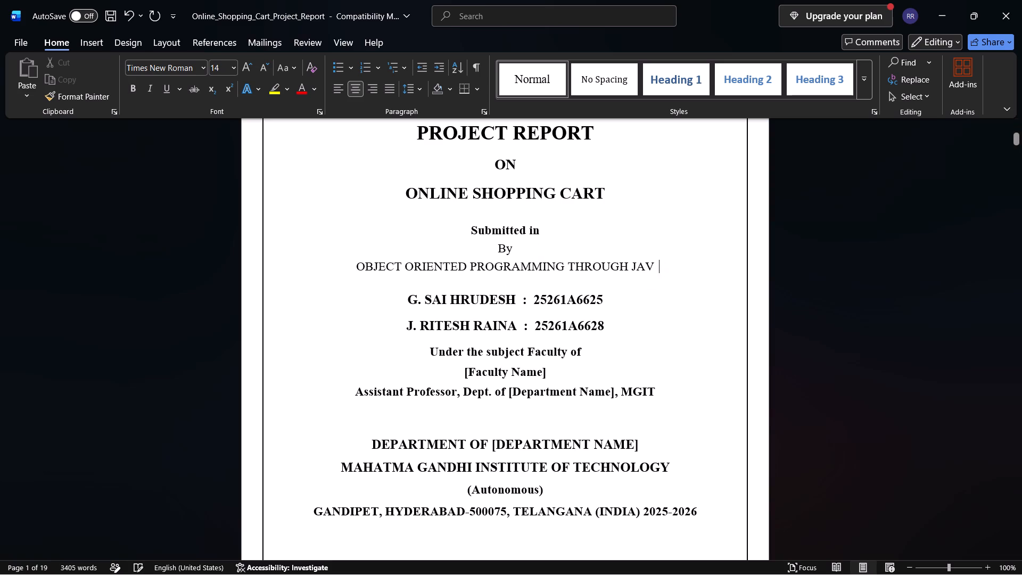
key(BackSpace)
key(BackSpace)
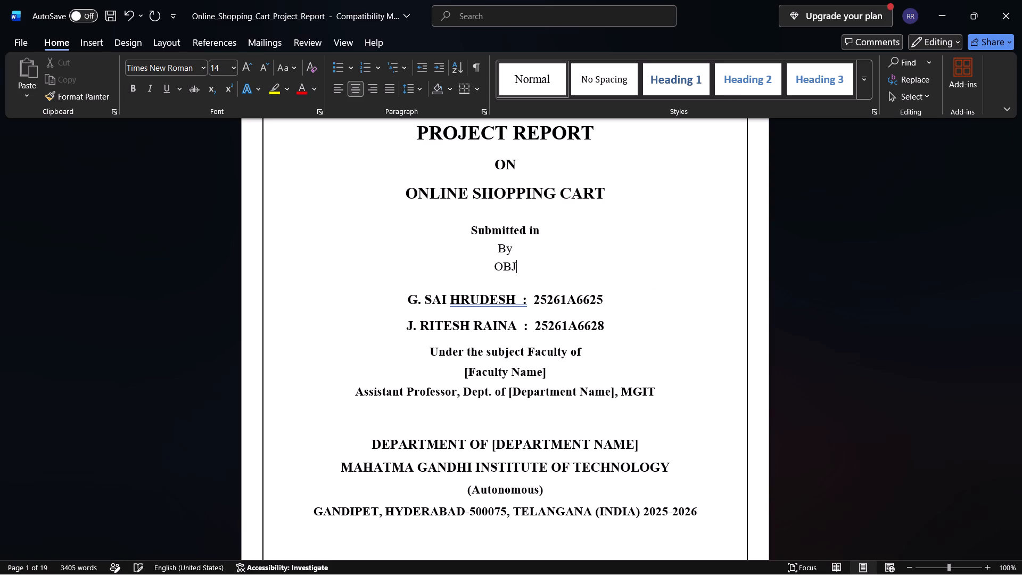
key(BackSpace)
key(BackSpace)
key(BackSpace)
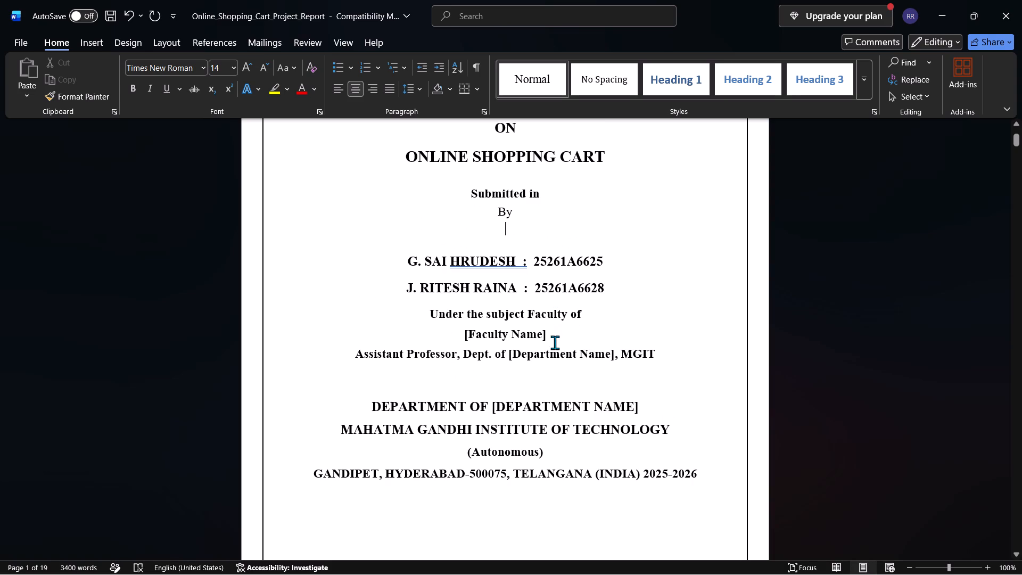
Look through the rest of the report, from the certificate through the source code and output to the references.
scroll(555, 342, down, 9)
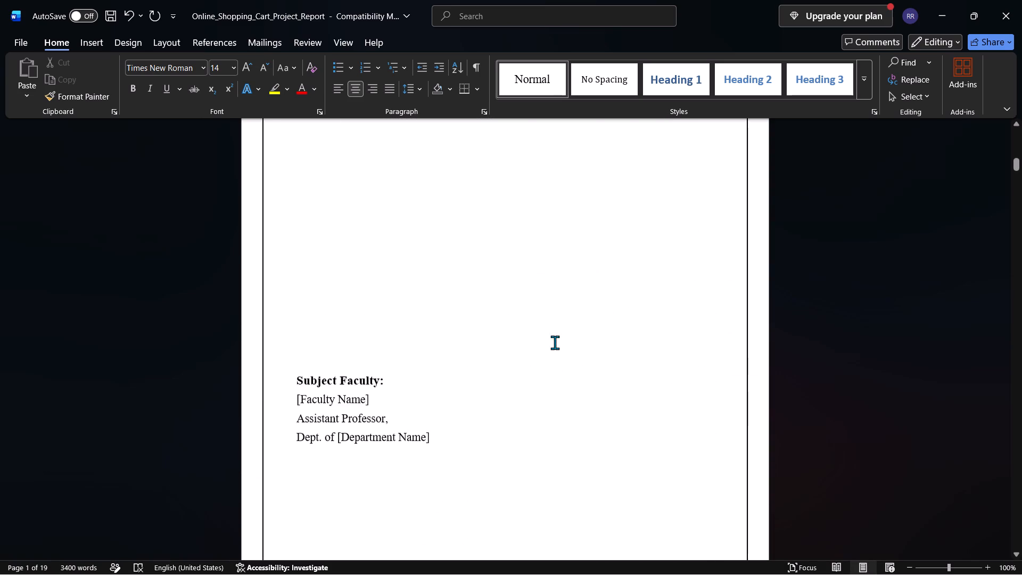
scroll(555, 342, down, 10)
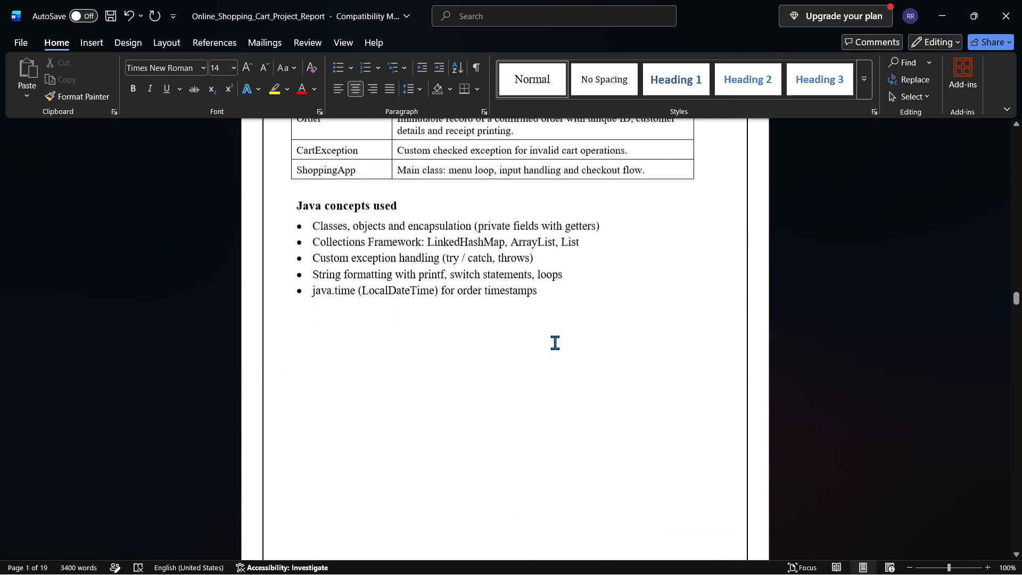
scroll(555, 342, down, 10)
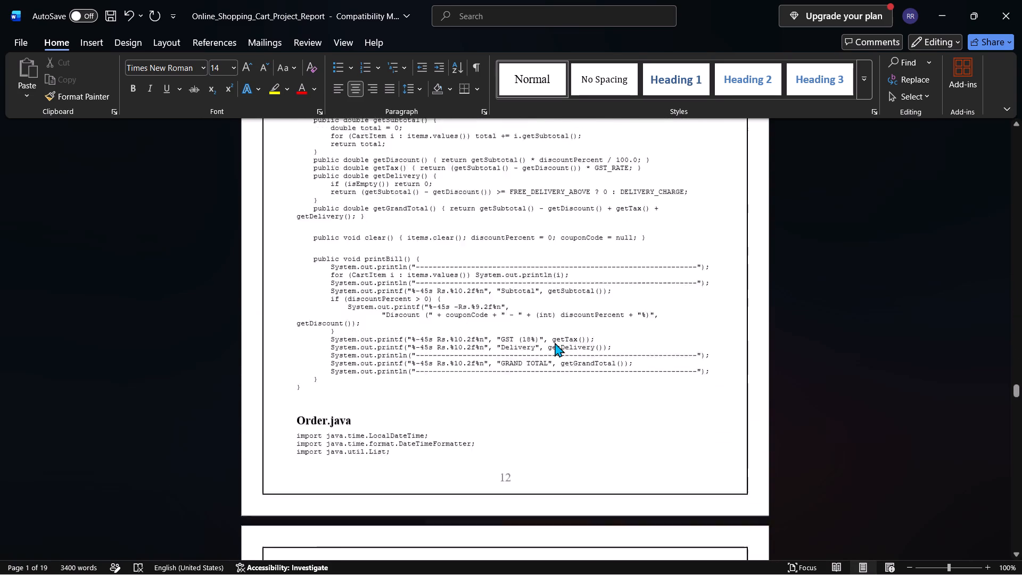
scroll(555, 342, down, 9)
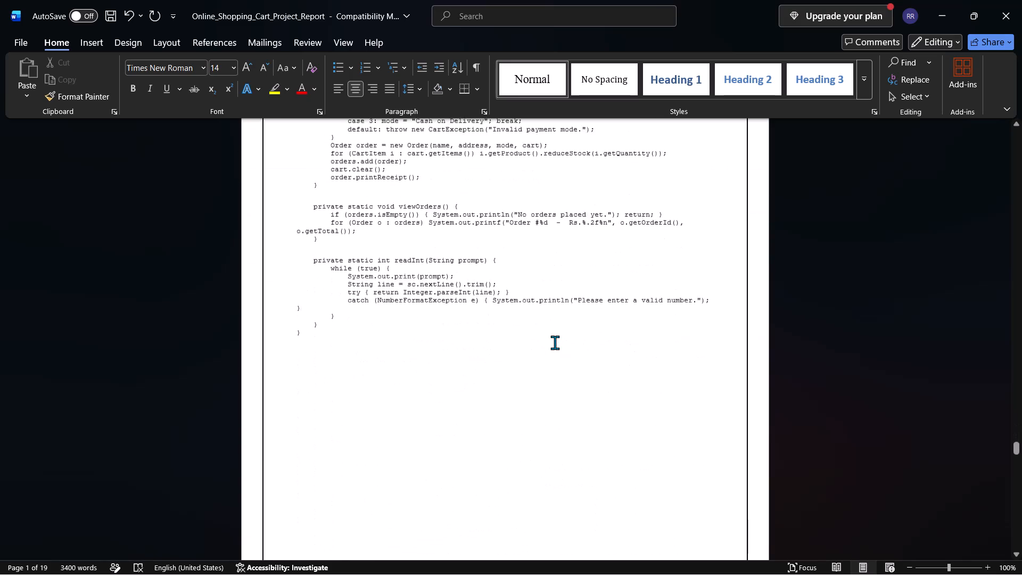
scroll(555, 342, down, 9)
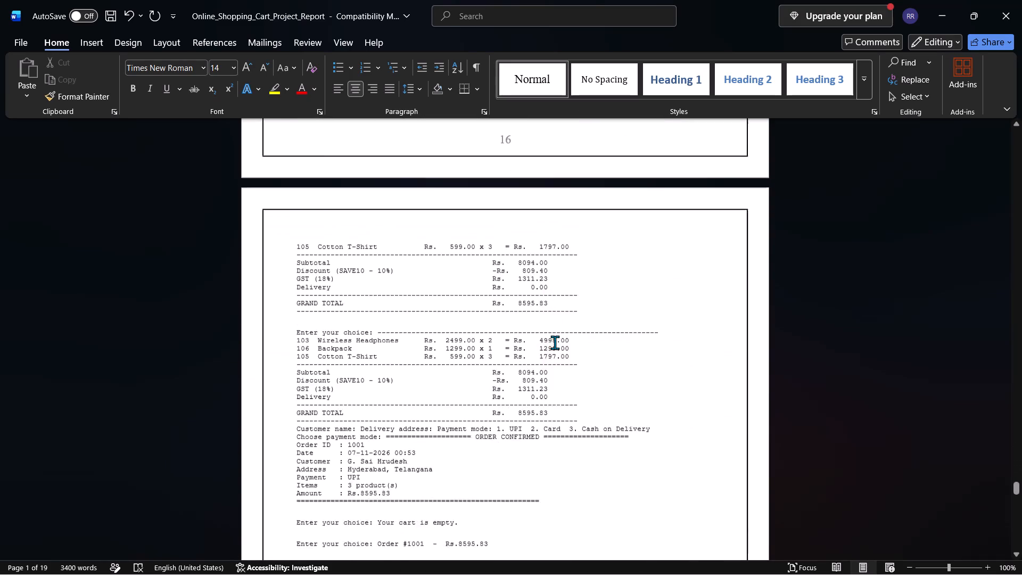
scroll(555, 342, down, 4)
scroll(555, 342, up, 1)
scroll(555, 342, down, 1)
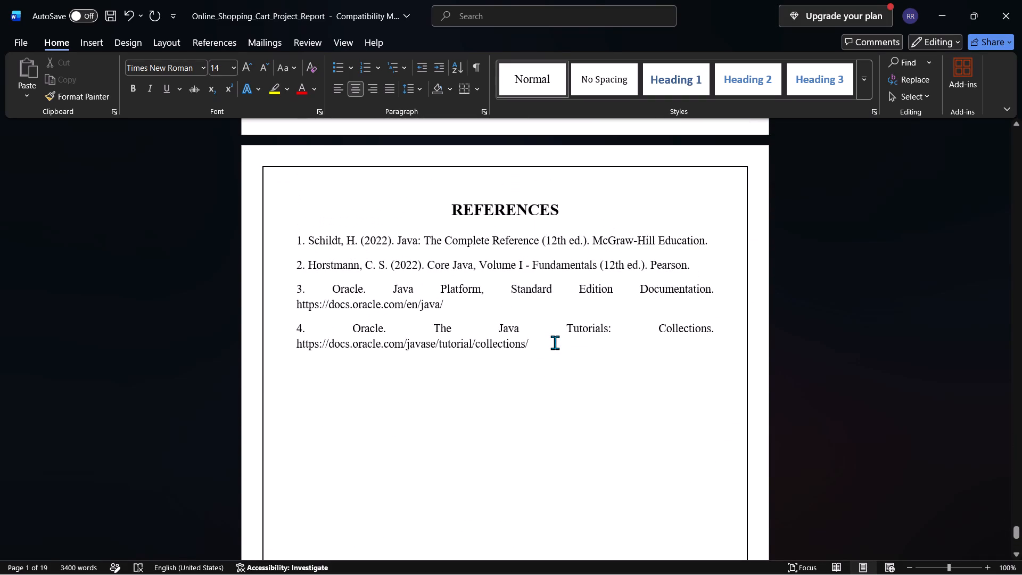
scroll(555, 342, down, 6)
scroll(555, 342, up, 1)
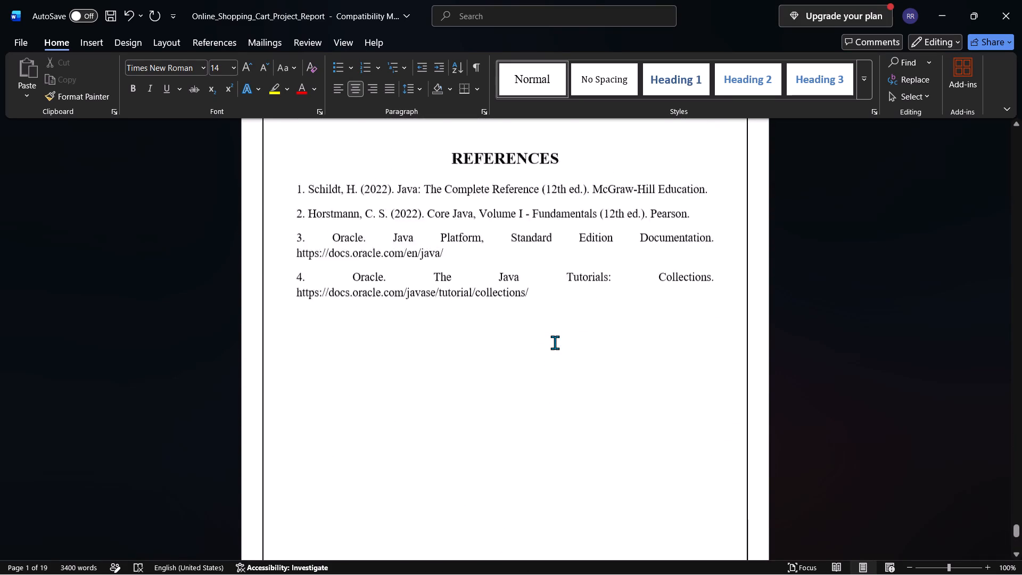
scroll(555, 342, up, 2)
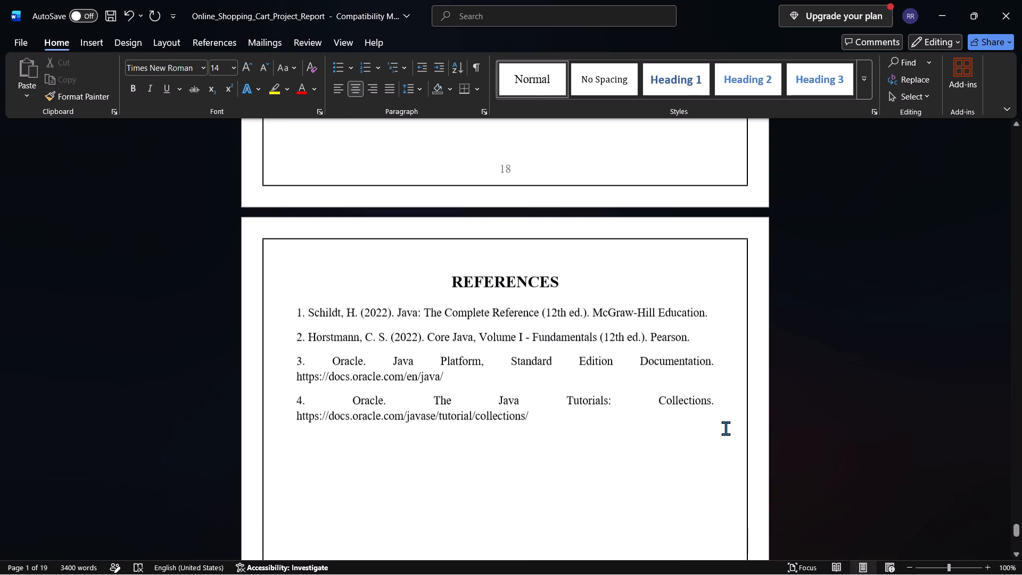
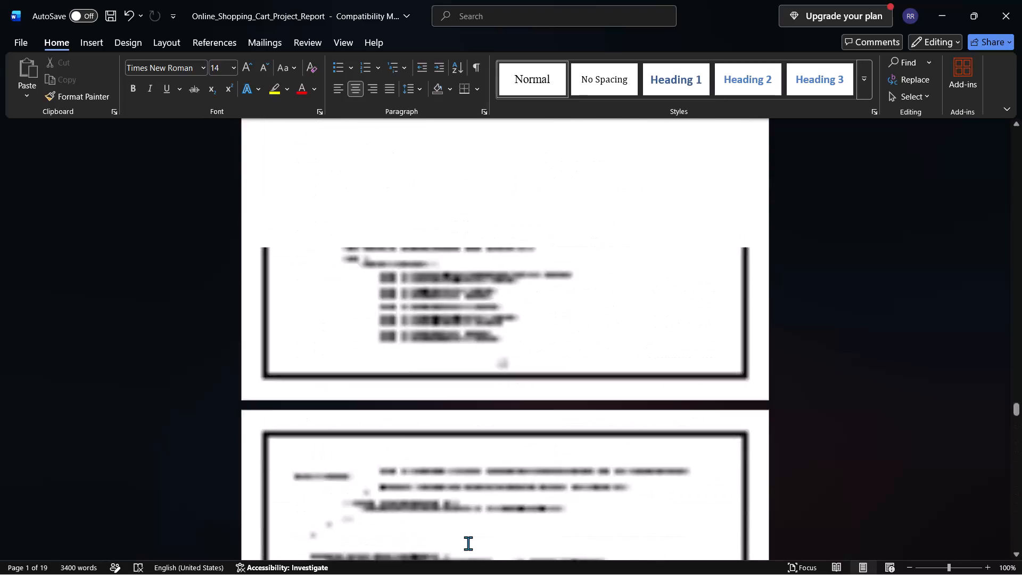
Add the line "Object Oriented Programming Through Java" directly beneath "Submitted in" on the cover page.
scroll(468, 543, up, 13)
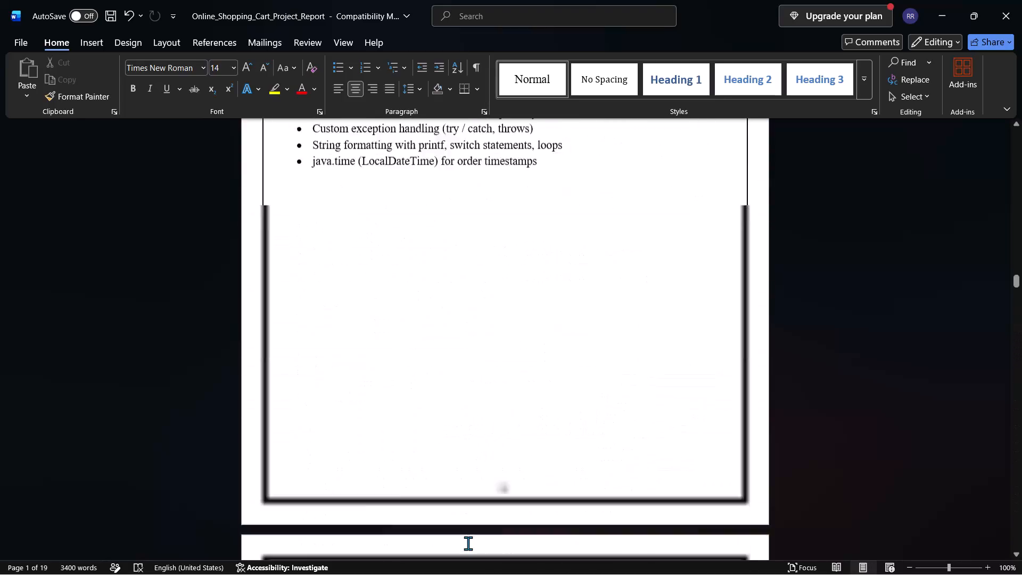
scroll(468, 543, up, 14)
scroll(468, 543, up, 16)
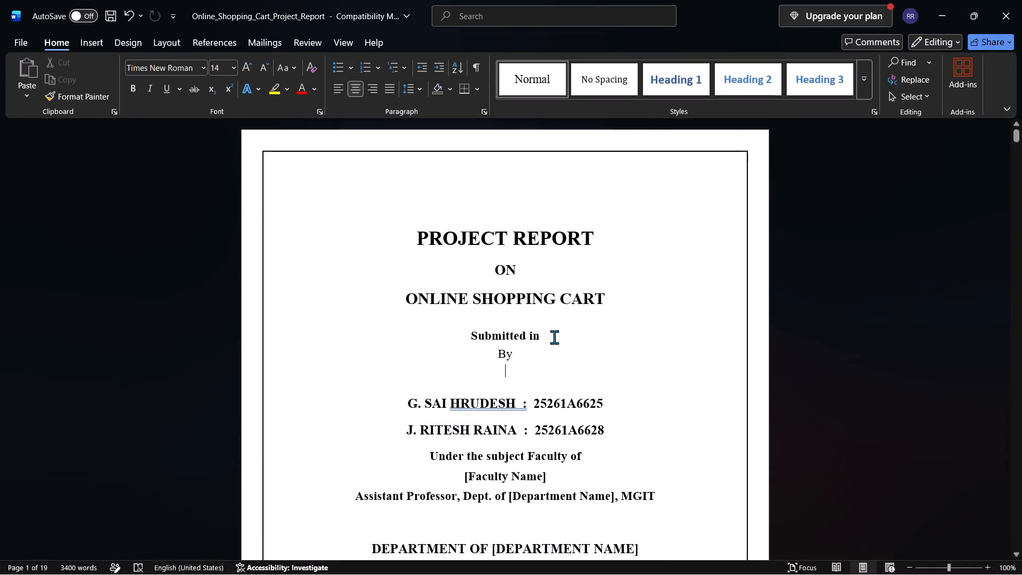
click(550, 337)
key(Return)
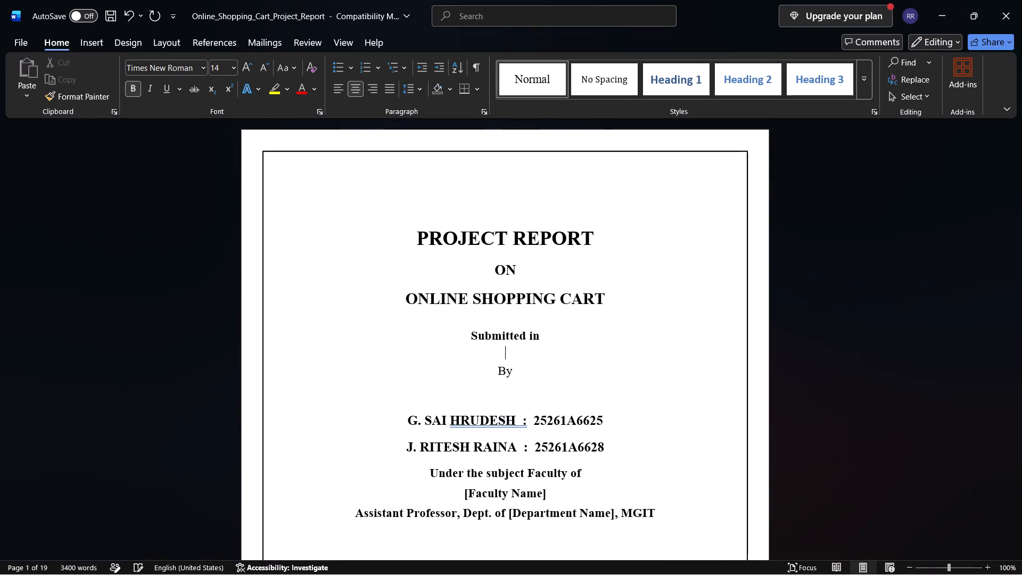
text(Ob)
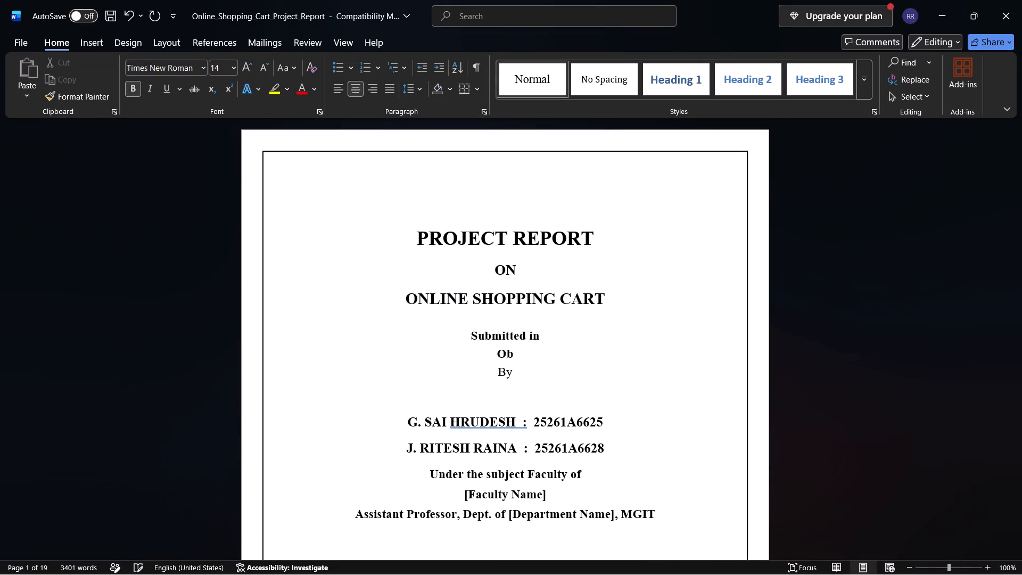
text(ject Orie)
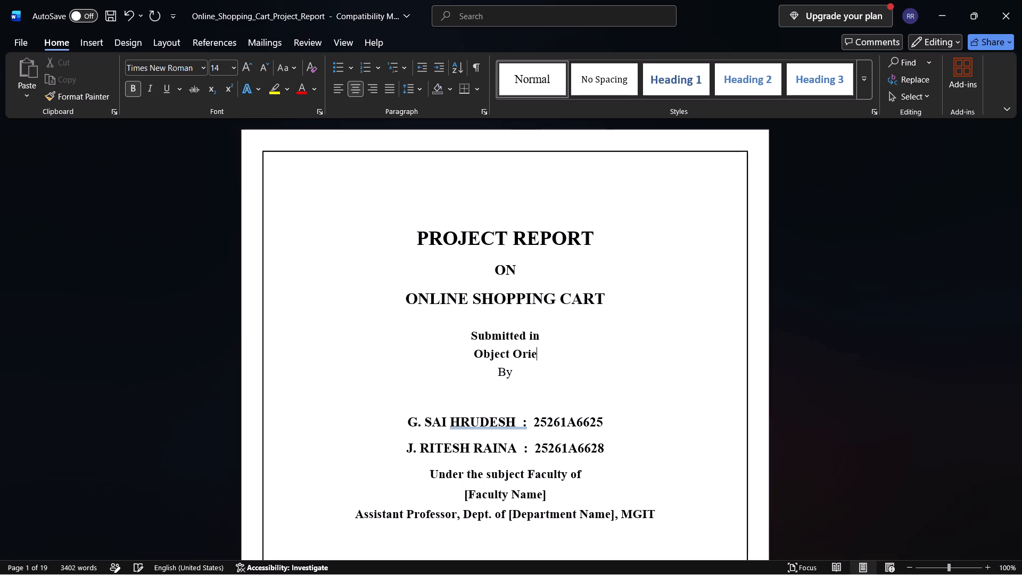
text(nted)
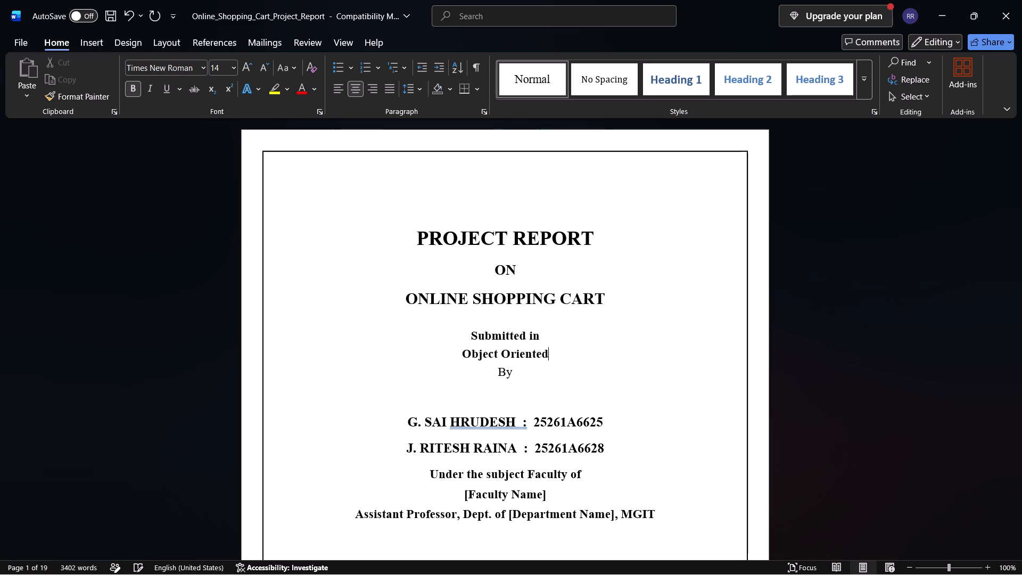
key(space)
text(Programmin)
text(g Through)
key(space)
text(Java)
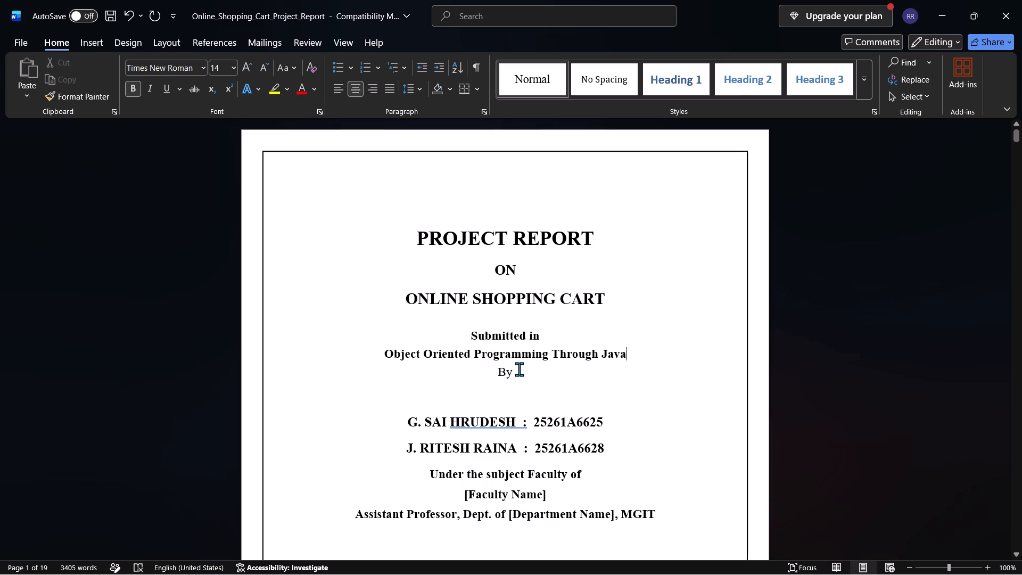
Remove the blank line between "By" and the student names on the cover page.
click(519, 370)
click(518, 389)
key(BackSpace)
key(BackSpace)
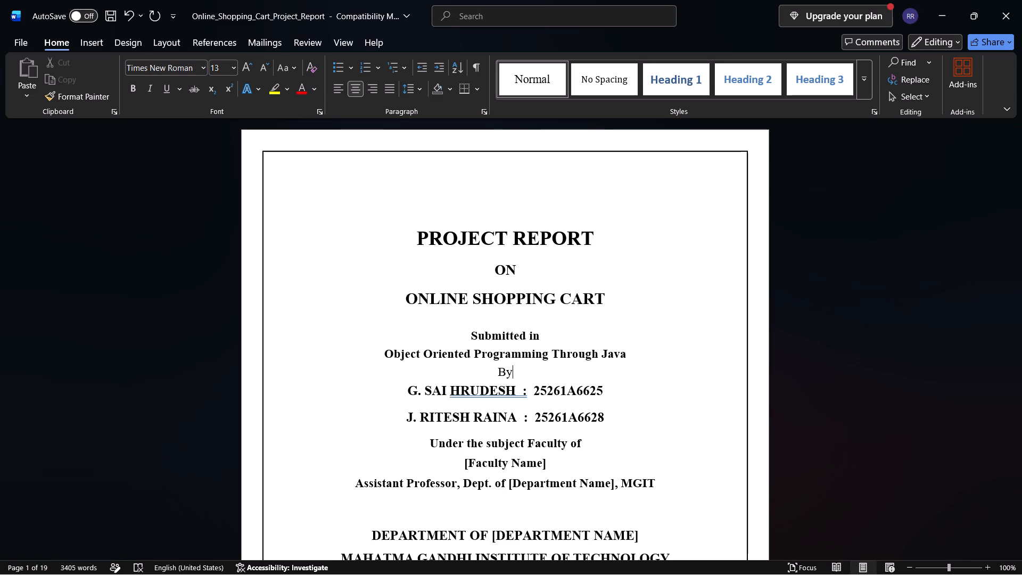
Set the font size of the "Object Oriented Programming Through Java" line to 18.
click(537, 333)
drag(473, 336, 629, 350)
click(629, 350)
drag(384, 355, 641, 363)
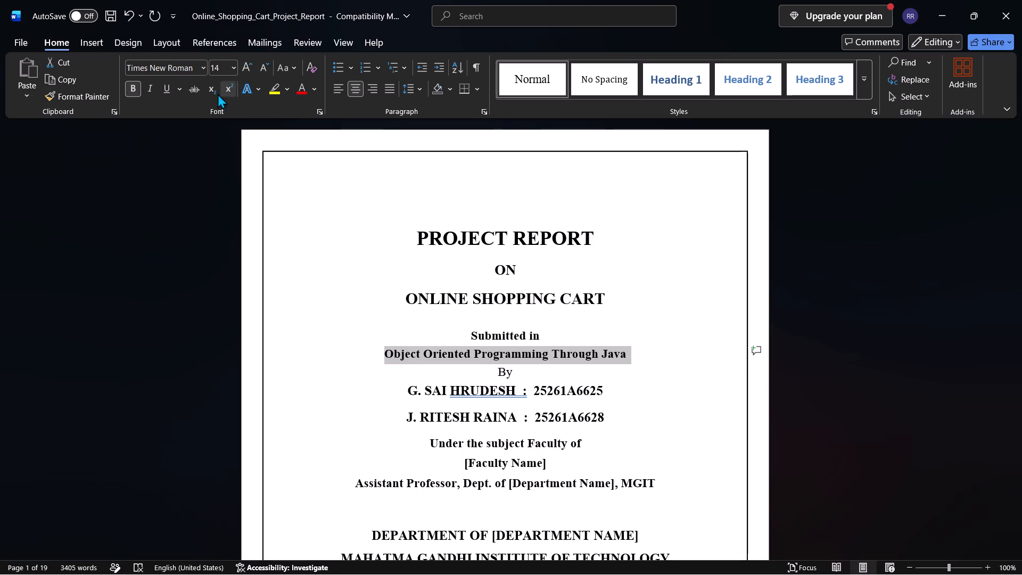
click(232, 67)
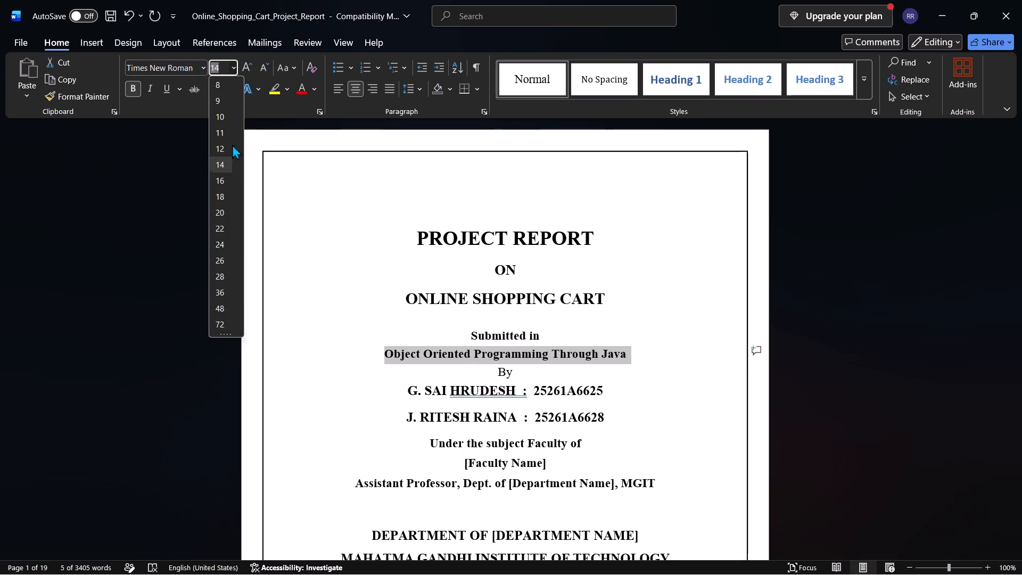
click(224, 190)
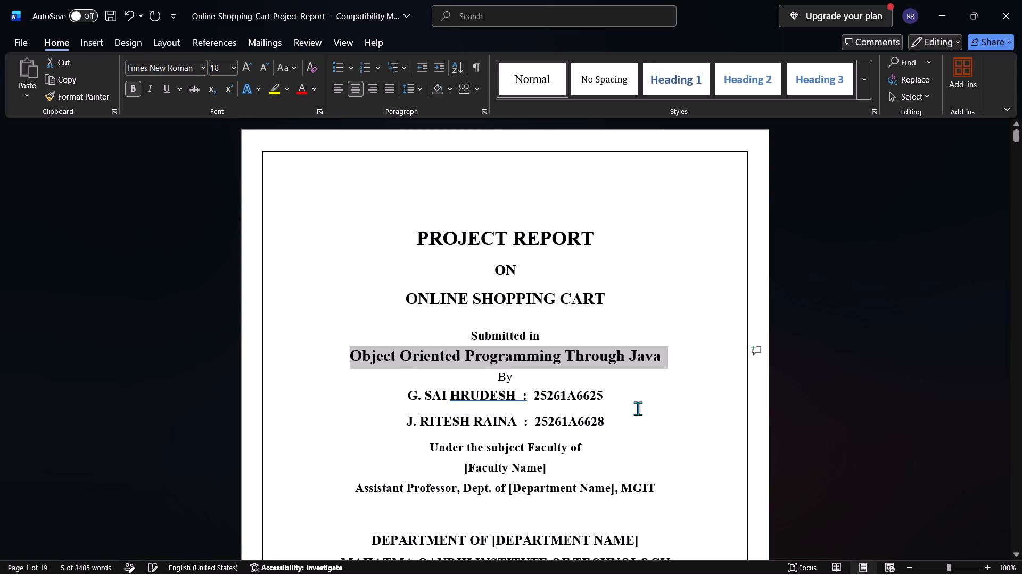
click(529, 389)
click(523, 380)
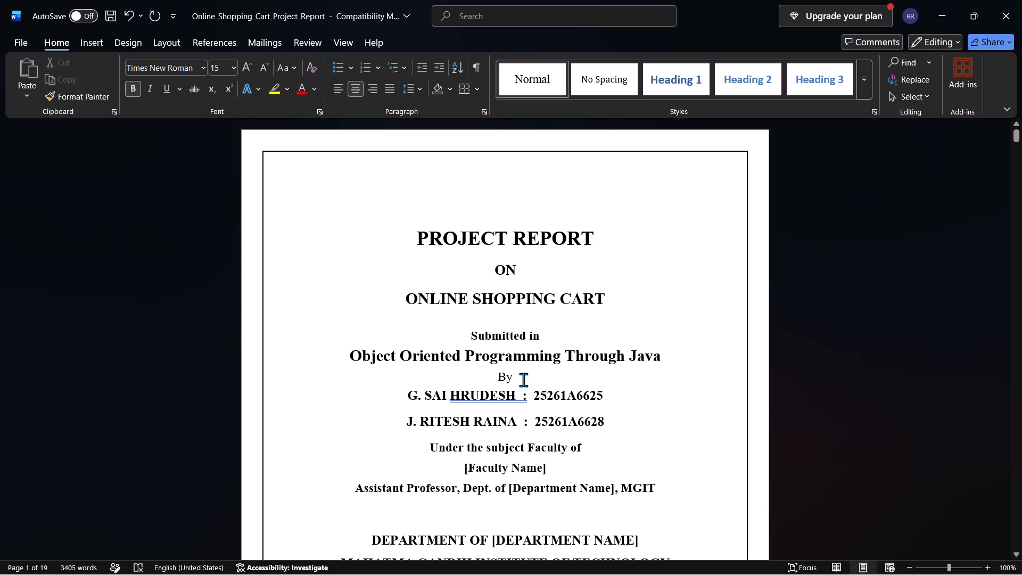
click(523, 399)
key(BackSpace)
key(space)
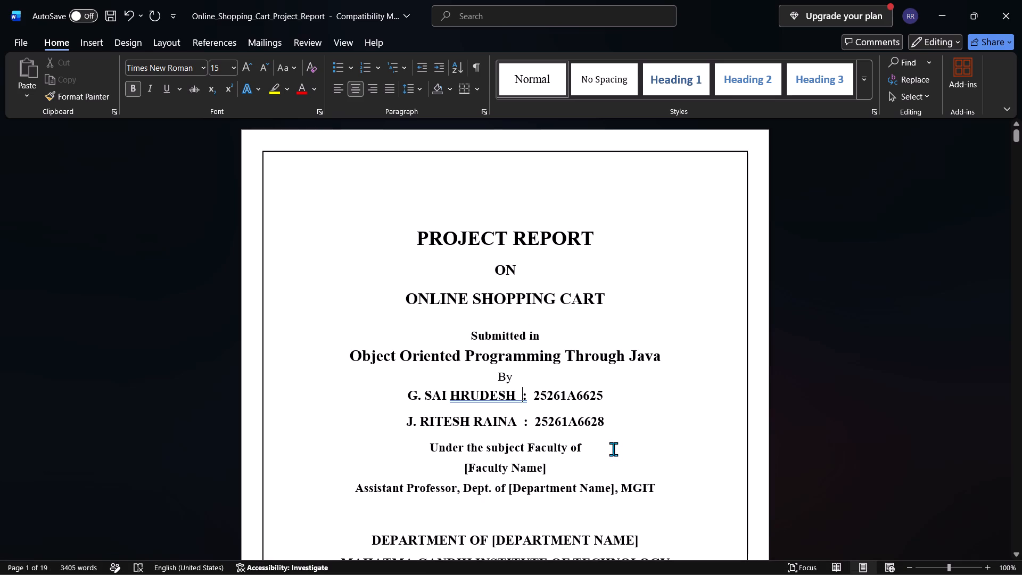
Delete the "[Faculty Name]" placeholder beneath "Under the subject Faculty of" on the cover page.
scroll(596, 443, down, 1)
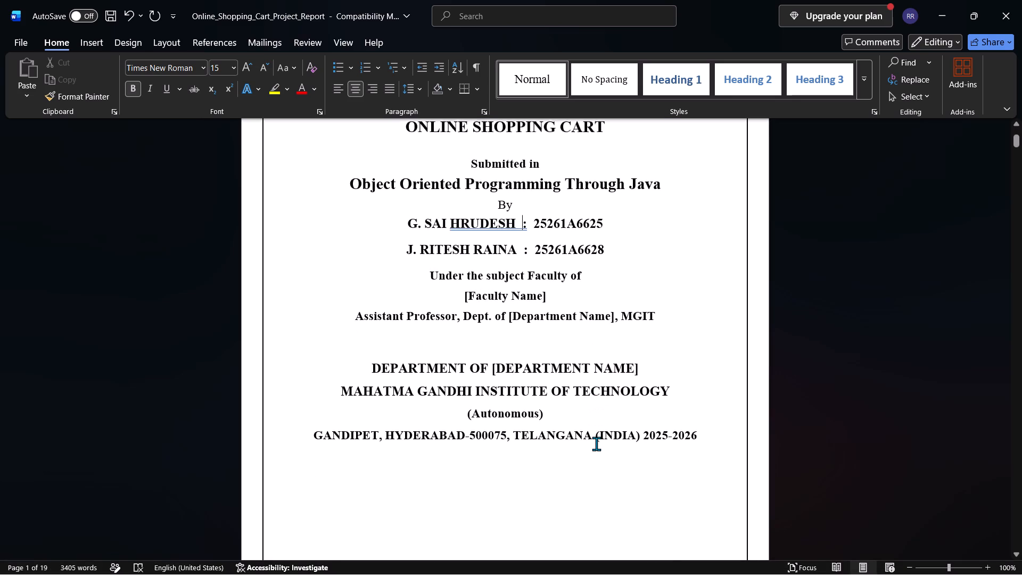
scroll(596, 443, down, 1)
click(558, 274)
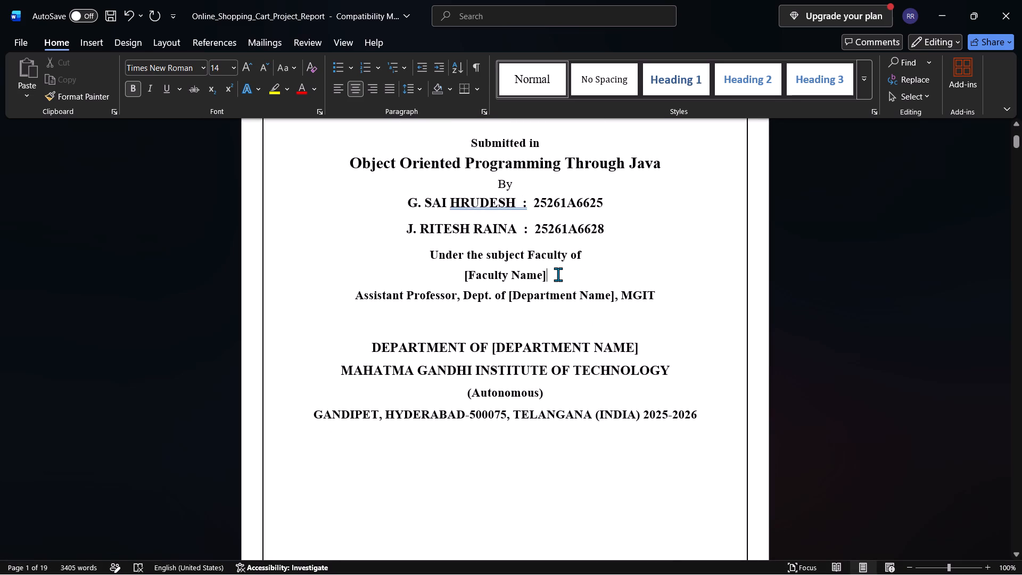
key(BackSpace)
key(BackSpace)
key(BackSpace)
key(BackSpace)
key(BackSpace)
key(BackSpace)
key(BackSpace)
key(BackSpace)
key(BackSpace)
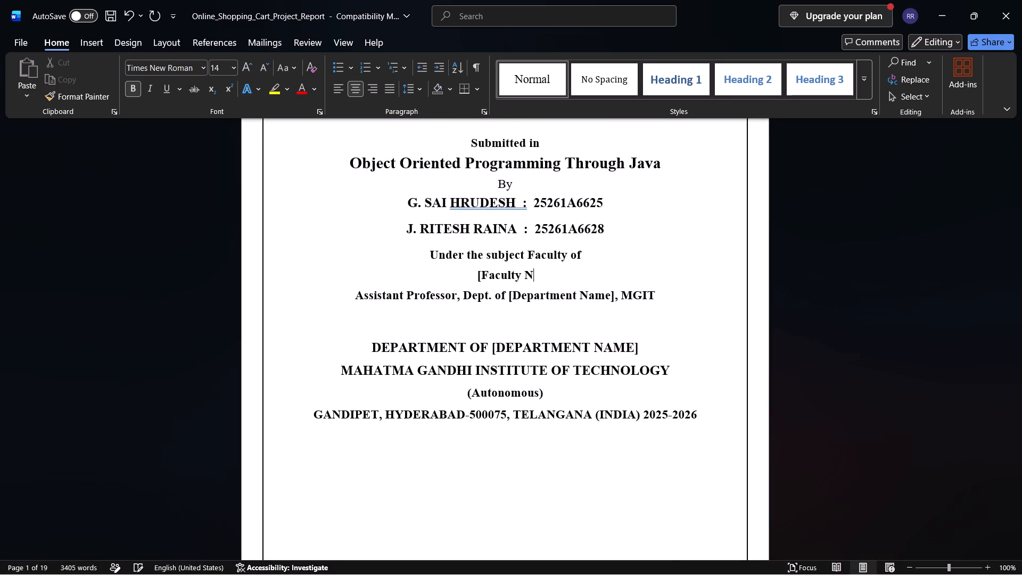
key(BackSpace)
key(BackSpace)
key(BackSpace)
key(BackSpace)
key(BackSpace)
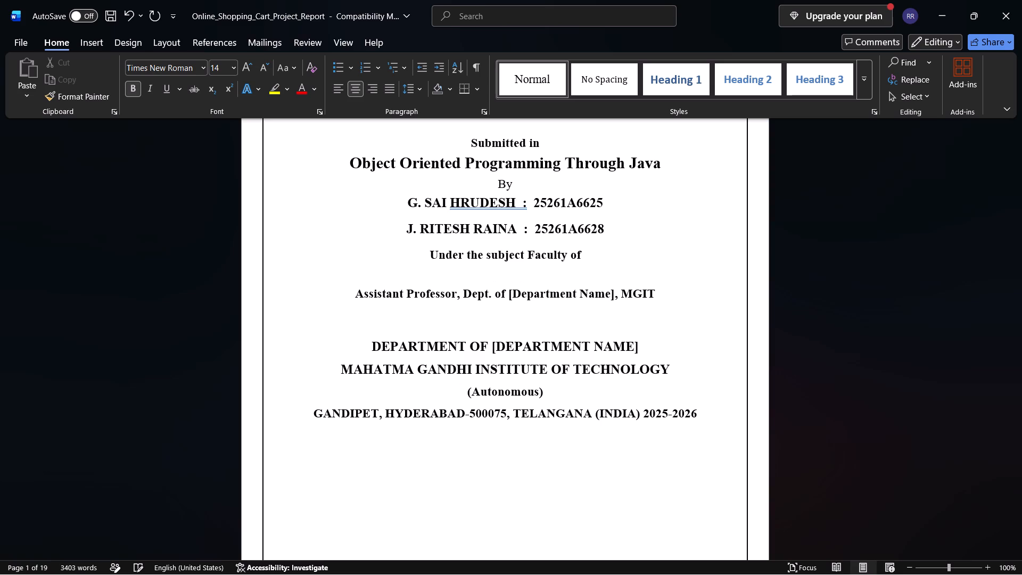
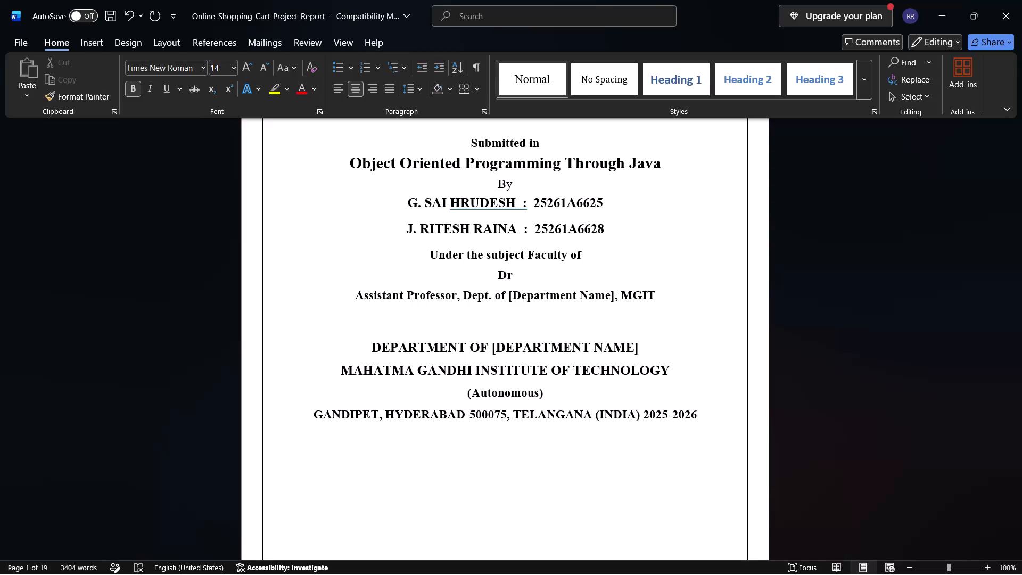
Complete the line beneath "Under the subject Faculty of" with the title "Dr." and the faculty member's name.
key(period)
key(space)
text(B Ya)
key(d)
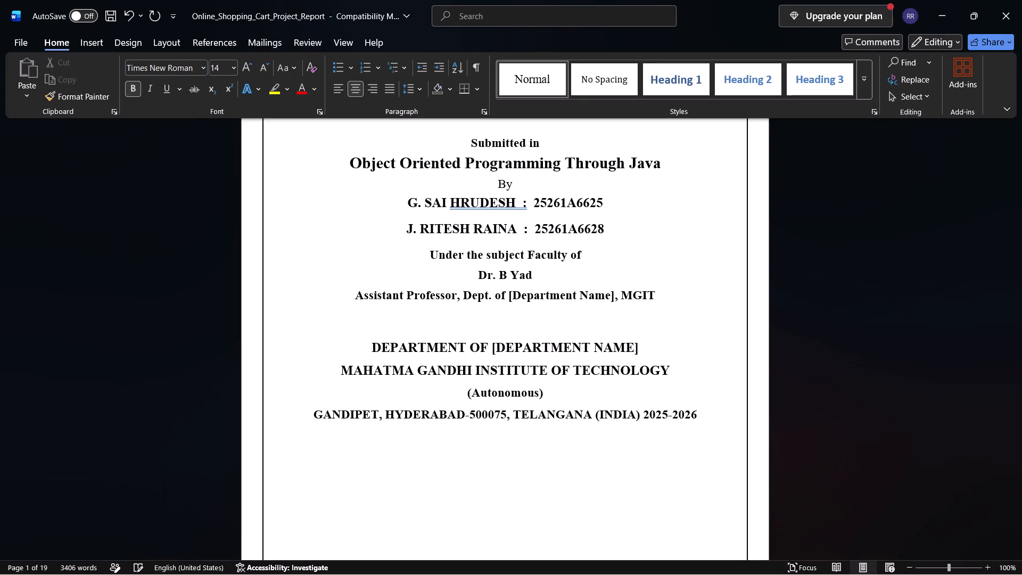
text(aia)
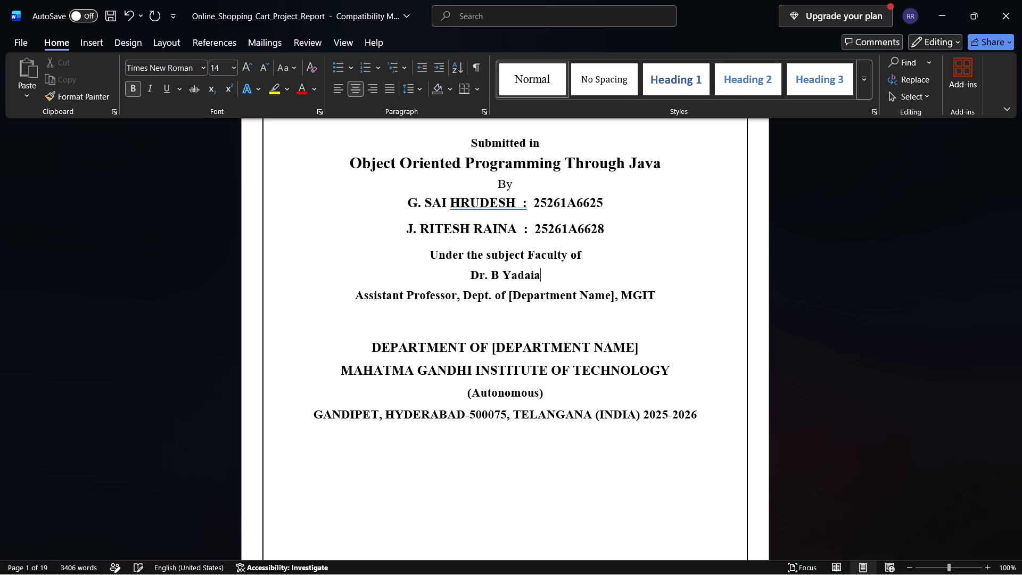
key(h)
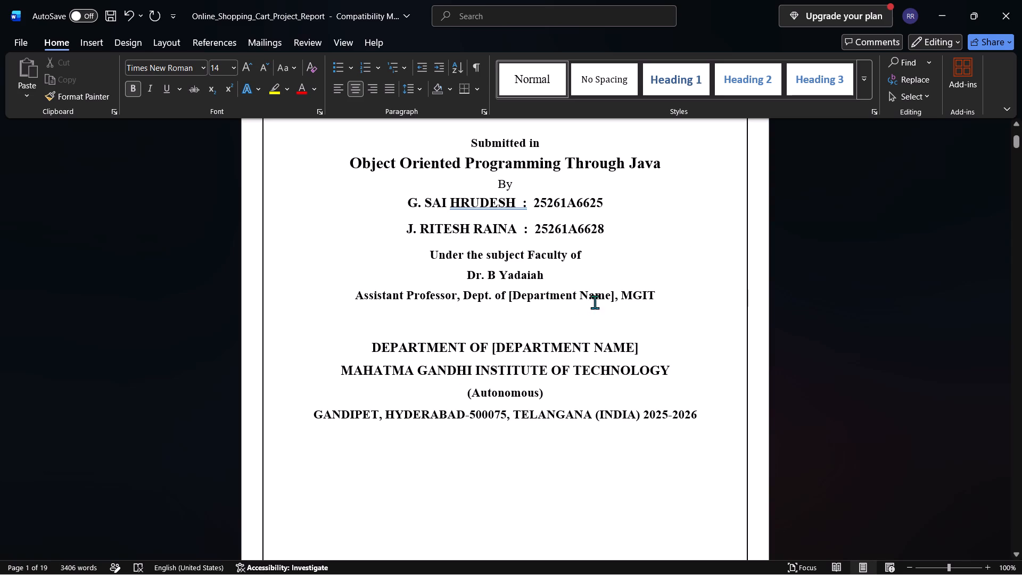
Replace the "[Department Name]" placeholder in the Assistant Professor line with "ET".
click(615, 292)
key(BackSpace)
key(BackSpace)
key(BackSpace)
key(BackSpace)
key(BackSpace)
key(BackSpace)
key(BackSpace)
key(BackSpace)
key(BackSpace)
key(BackSpace)
key(BackSpace)
key(BackSpace)
key(BackSpace)
key(BackSpace)
key(BackSpace)
key(BackSpace)
key(BackSpace)
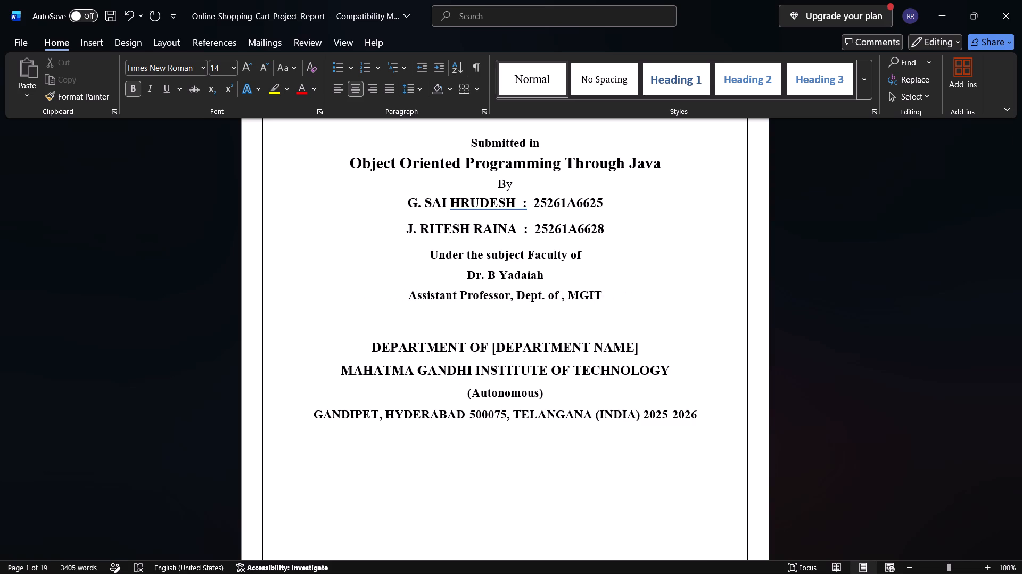
text(Emert)
key(BackSpace)
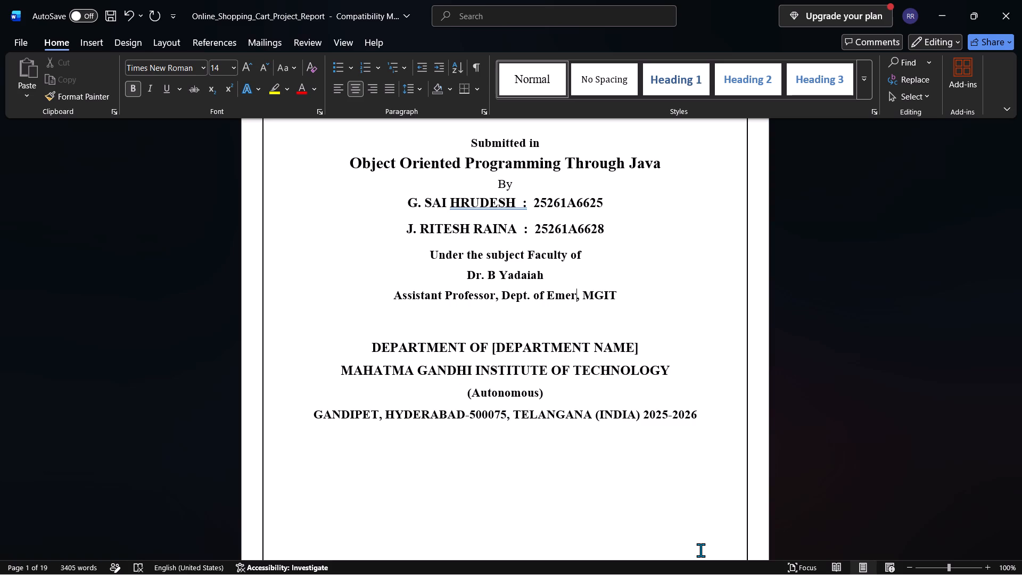
key(BackSpace)
key(BackSpace)
key(BackSpace)
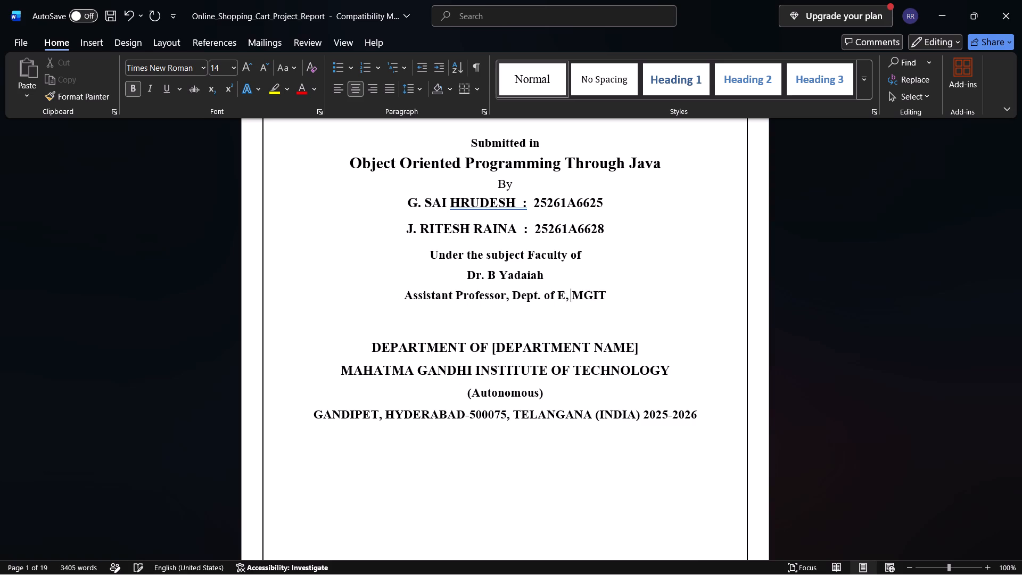
key(BackSpace)
text(ET)
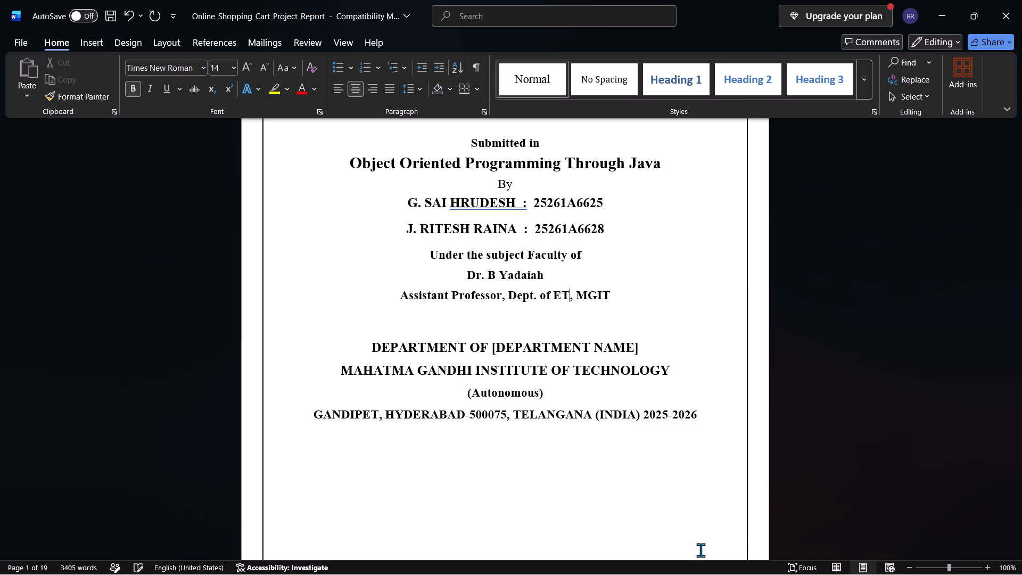
Add a blank line after the Assistant Professor line ending in "MGIT" on the cover page.
key(Down)
key(Up)
key(Right)
key(Right)
key(Right)
key(Right)
key(Right)
key(Right)
key(Return)
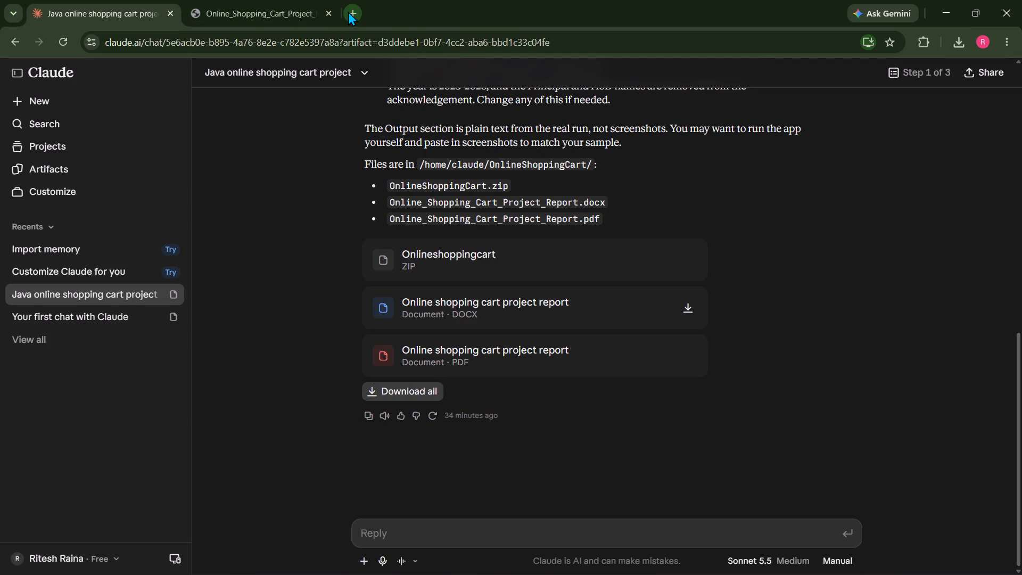
Switch to Chrome and search Google for "MGIT LOGO" in a new tab.
click(348, 11)
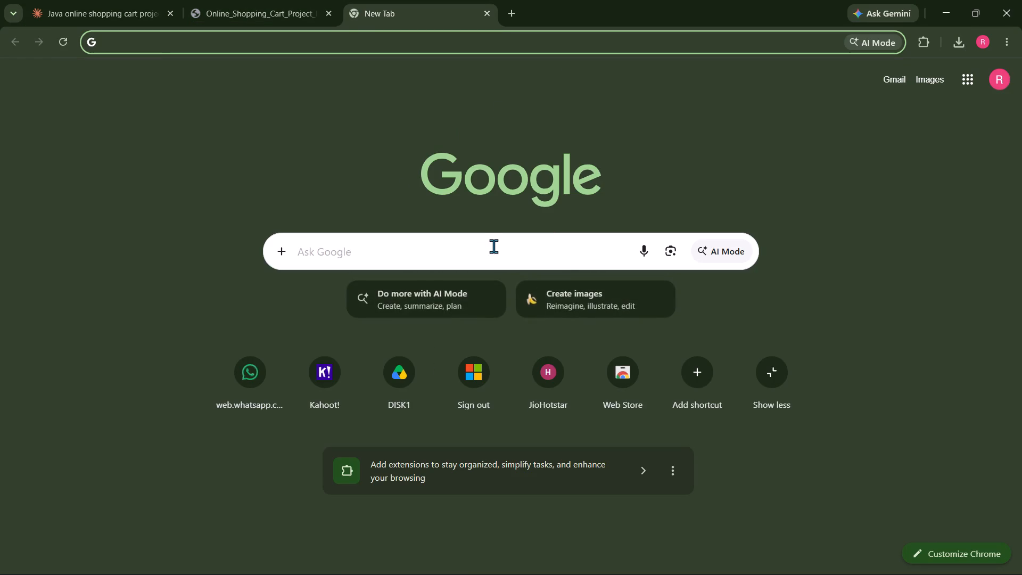
click(493, 246)
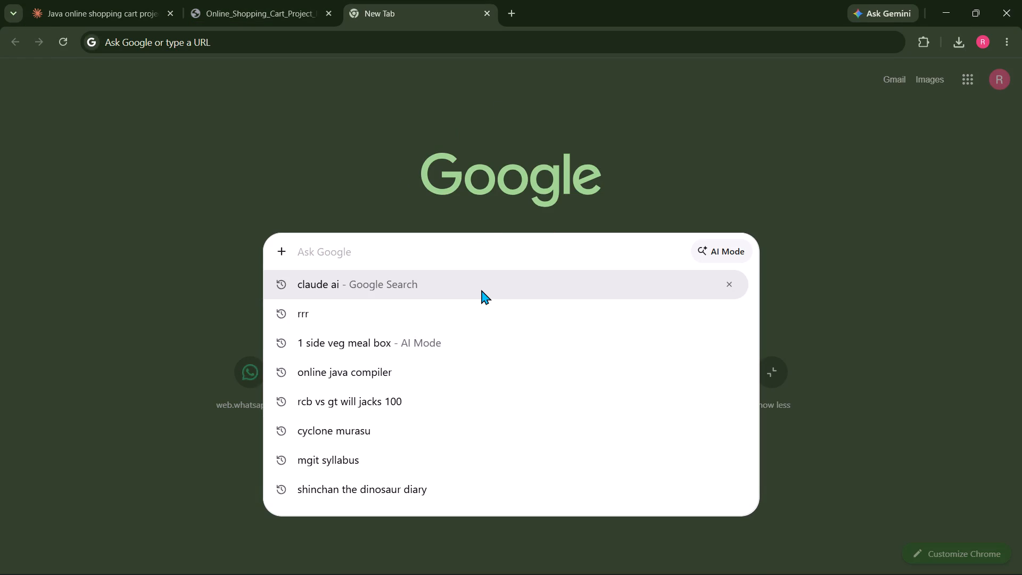
text(mgit)
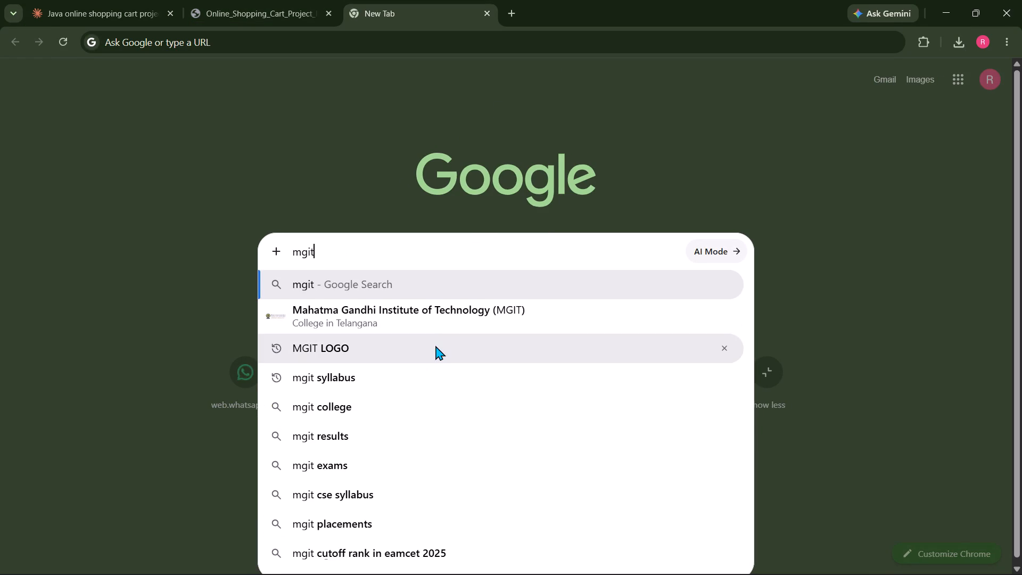
click(435, 346)
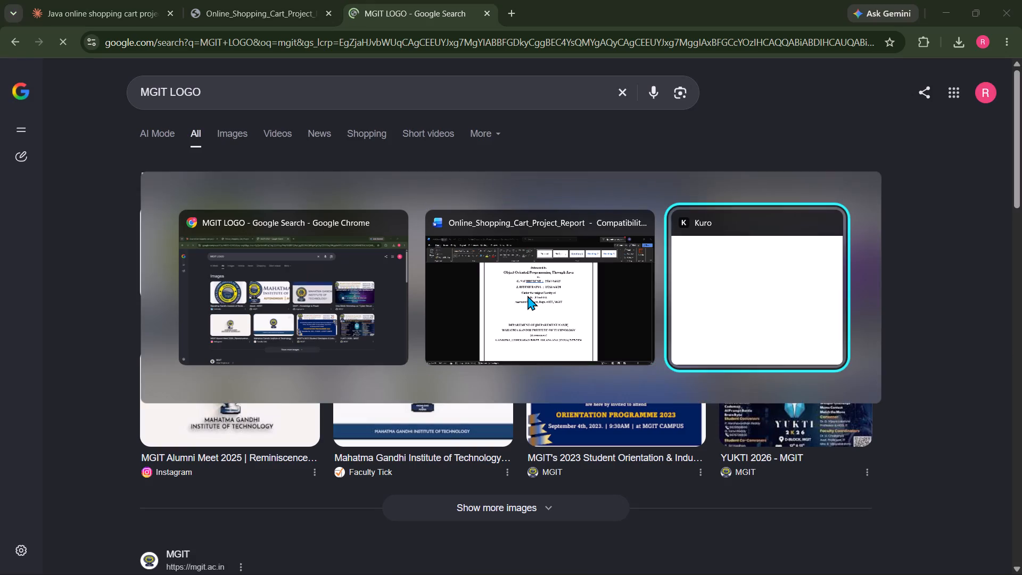
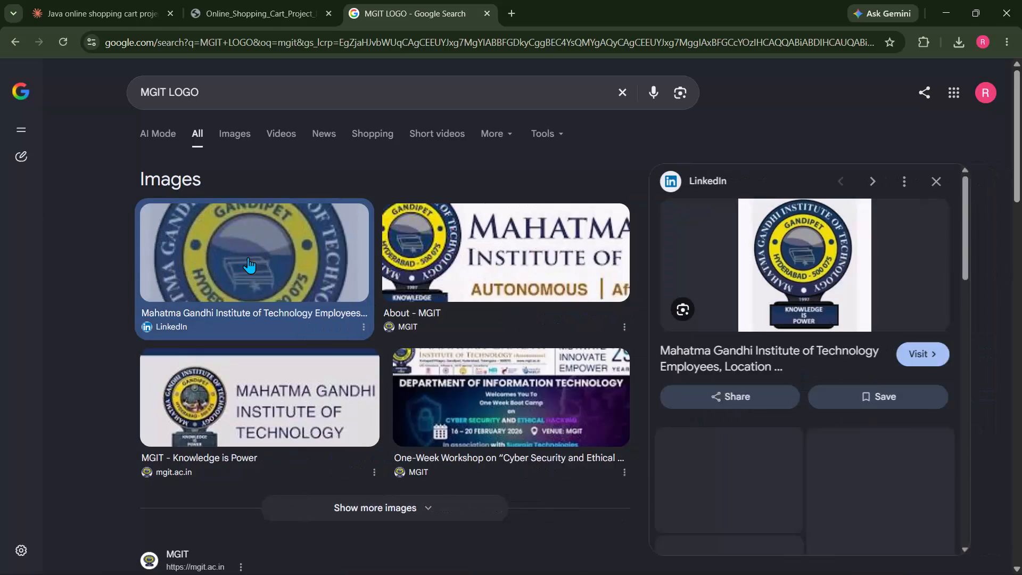
Copy the MGIT logo from the LinkedIn image result and paste it into Word below the Assistant Professor line.
right_click(815, 229)
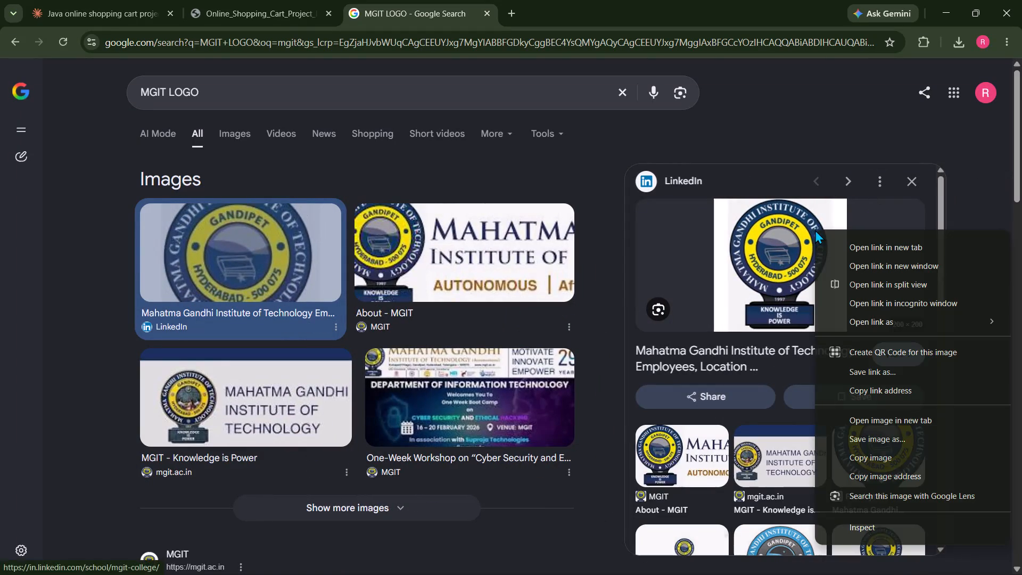
click(902, 453)
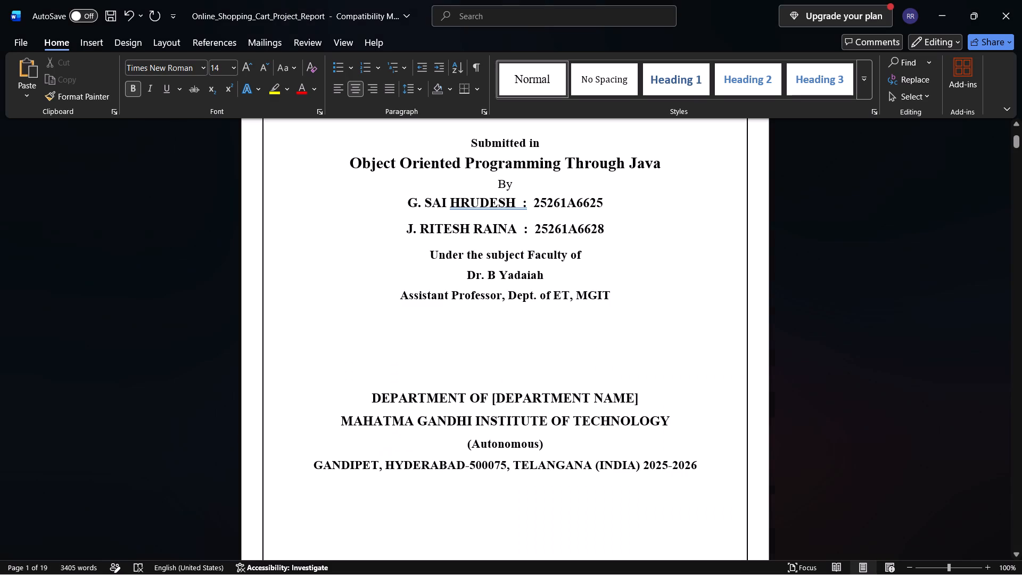
key(ctrl+v)
Reduce the height of the MGIT logo on the cover page slightly, leaving its width as is.
scroll(509, 423, down, 2)
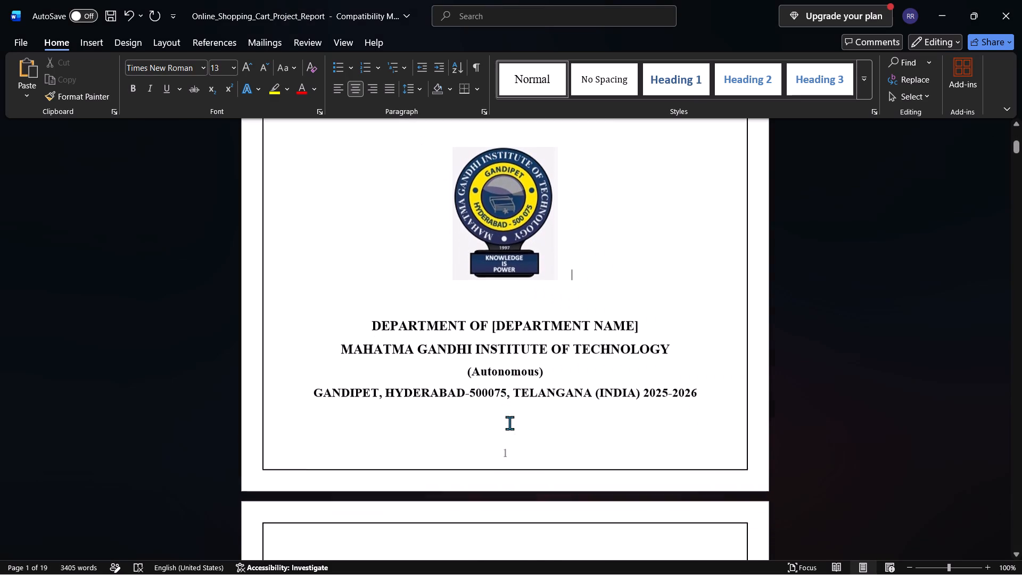
scroll(509, 423, down, 1)
scroll(509, 423, up, 1)
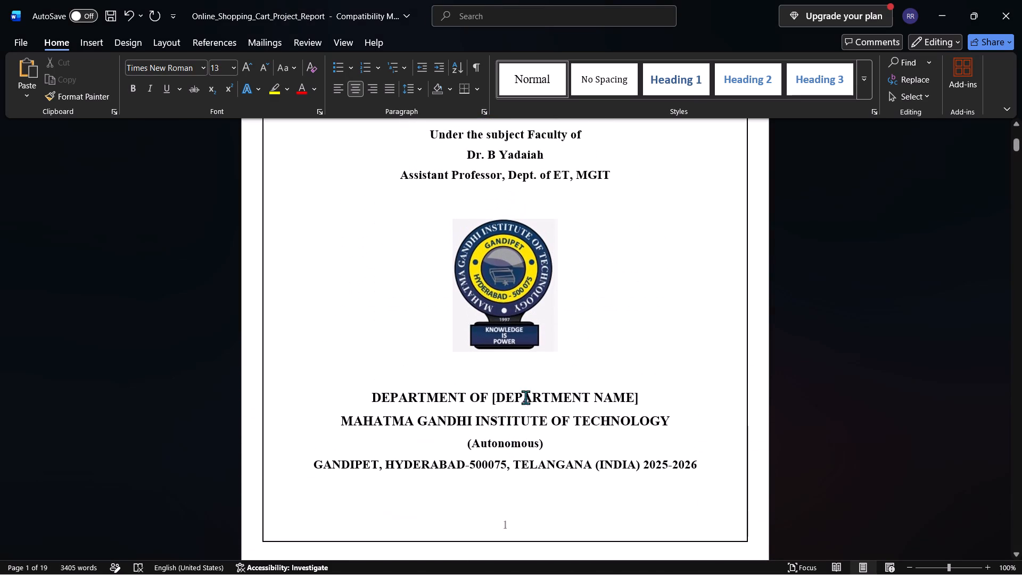
click(516, 300)
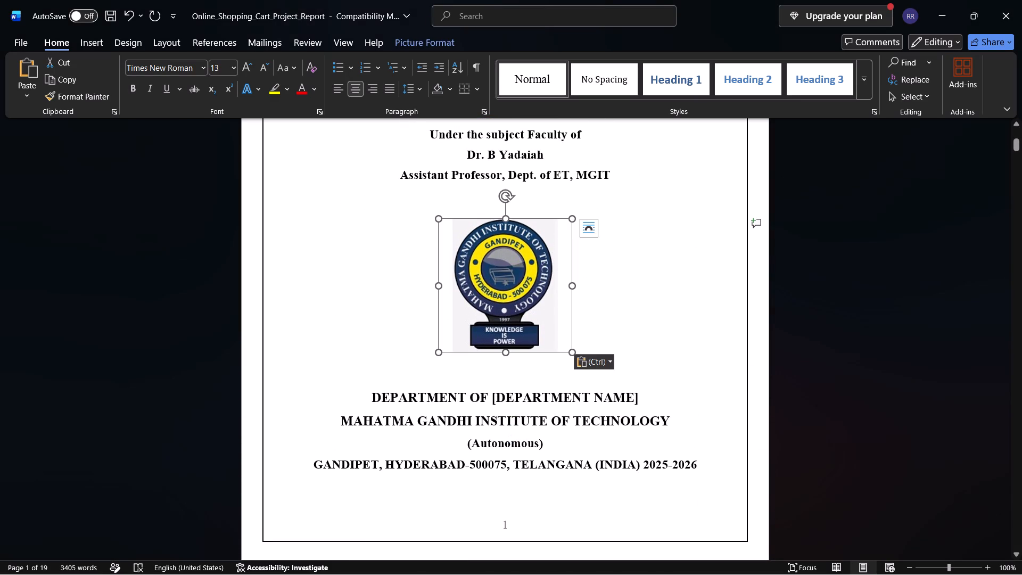
drag(504, 352, 504, 332)
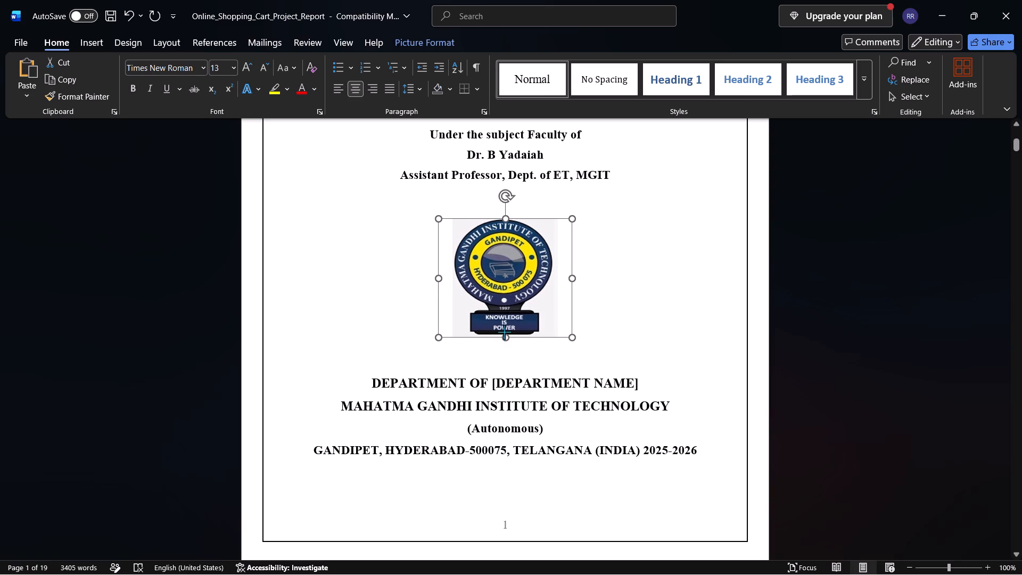
drag(504, 332, 505, 341)
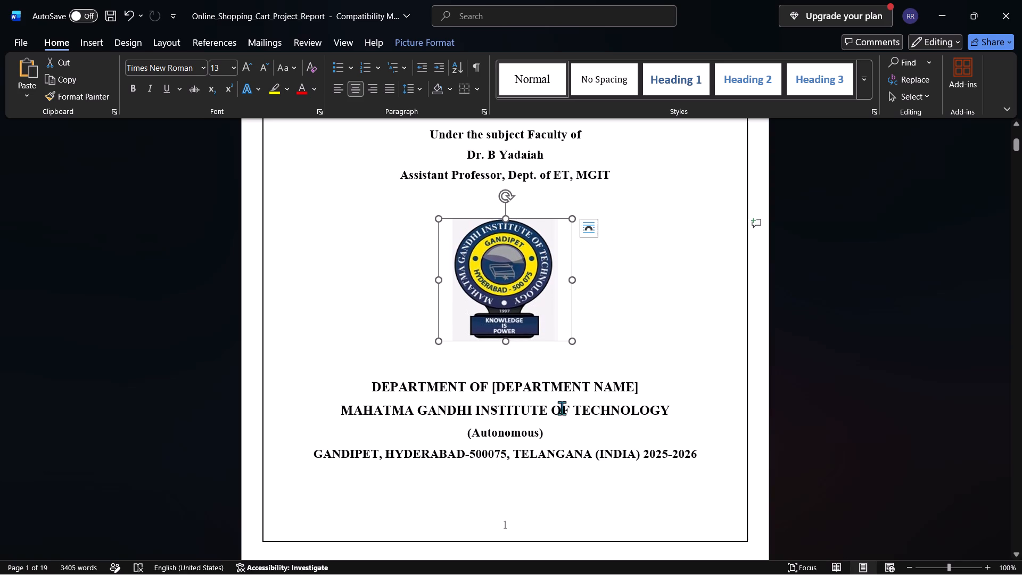
Replace the "[DEPARTMENT NAME]" placeholder below the logo with "EMERGING TECHNOLOGY".
scroll(562, 408, up, 2)
scroll(562, 408, down, 2)
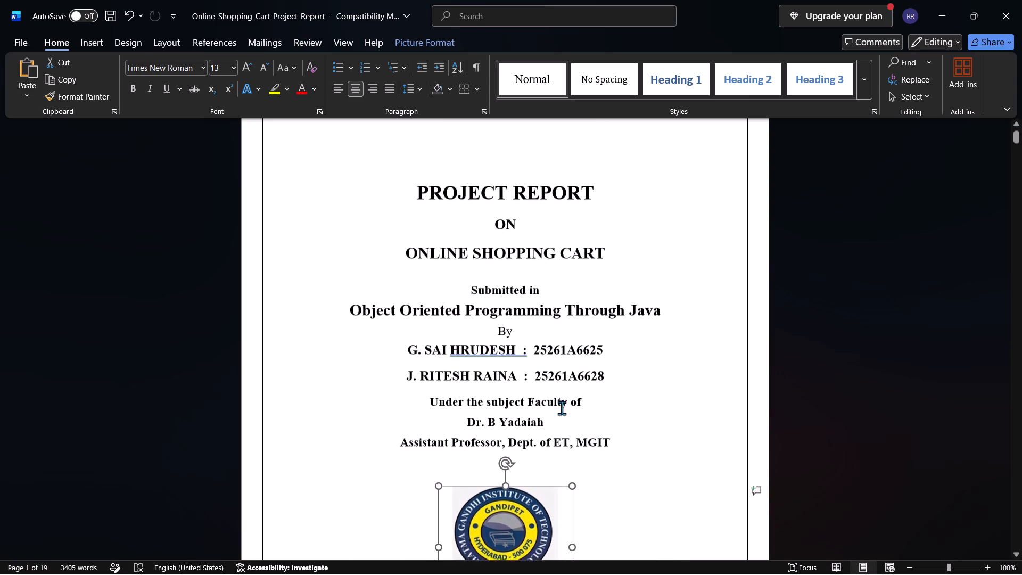
scroll(562, 408, down, 1)
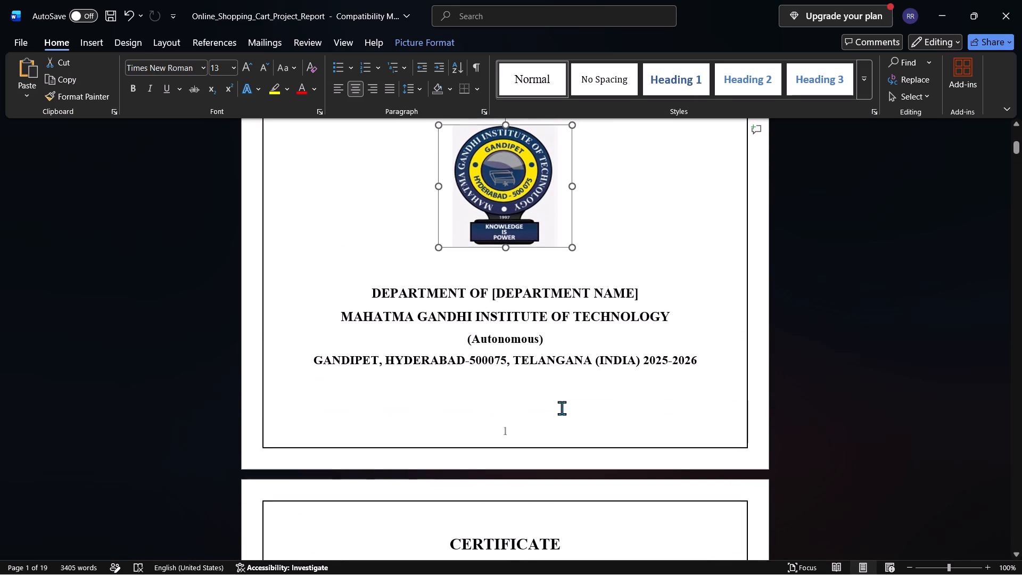
scroll(562, 408, up, 1)
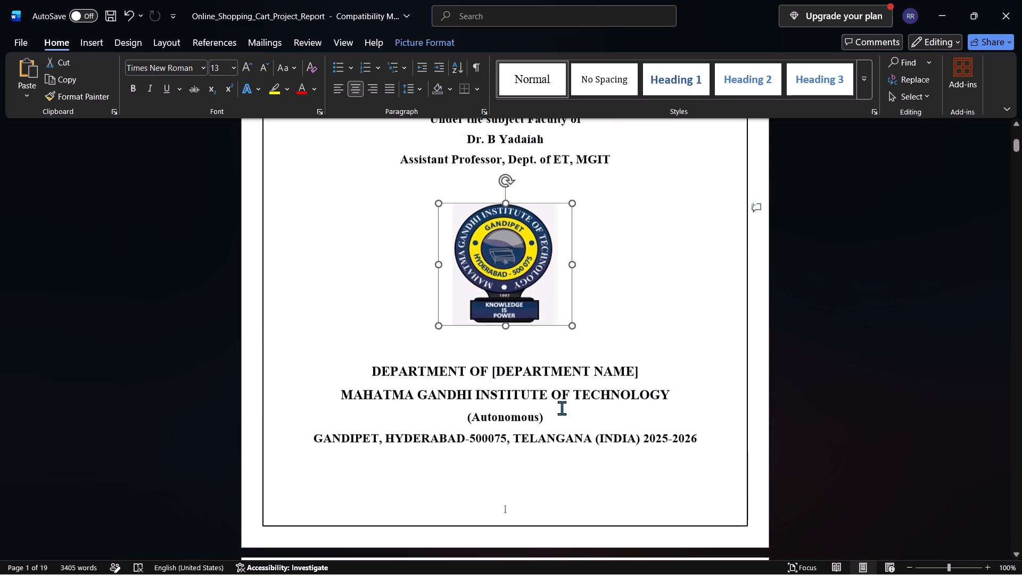
scroll(562, 408, up, 1)
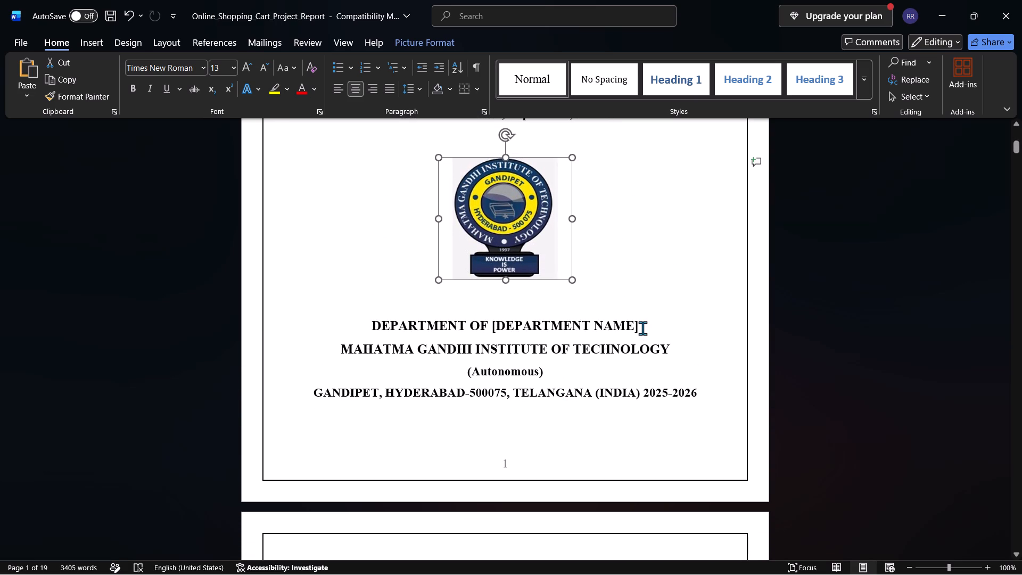
click(642, 328)
key(BackSpace)
key(BackSpace)
key(BackSpace)
key(BackSpace)
key(BackSpace)
key(BackSpace)
key(BackSpace)
key(BackSpace)
key(BackSpace)
key(BackSpace)
key(BackSpace)
key(BackSpace)
key(BackSpace)
key(BackSpace)
key(BackSpace)
key(BackSpace)
key(BackSpace)
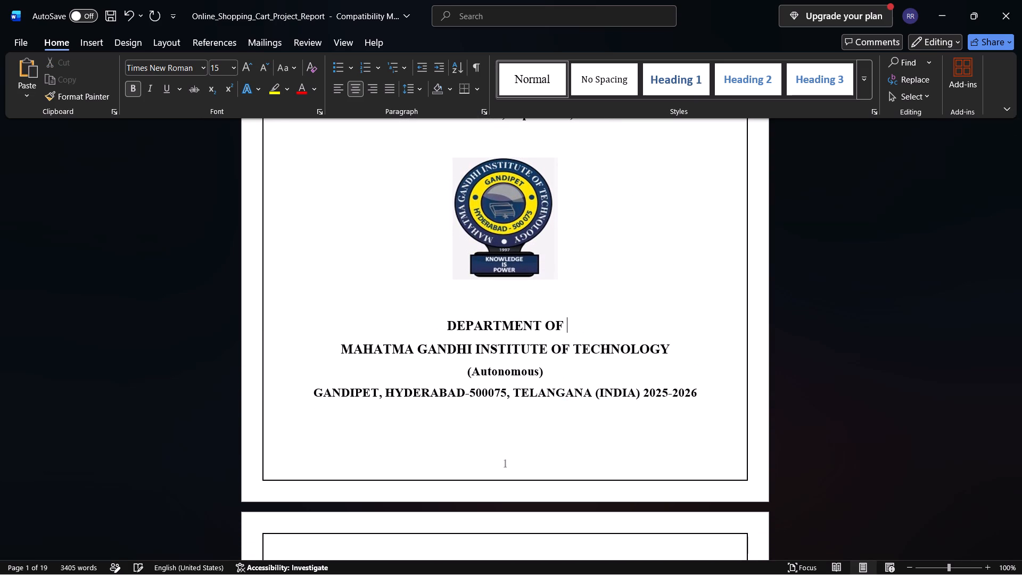
key(shift+e)
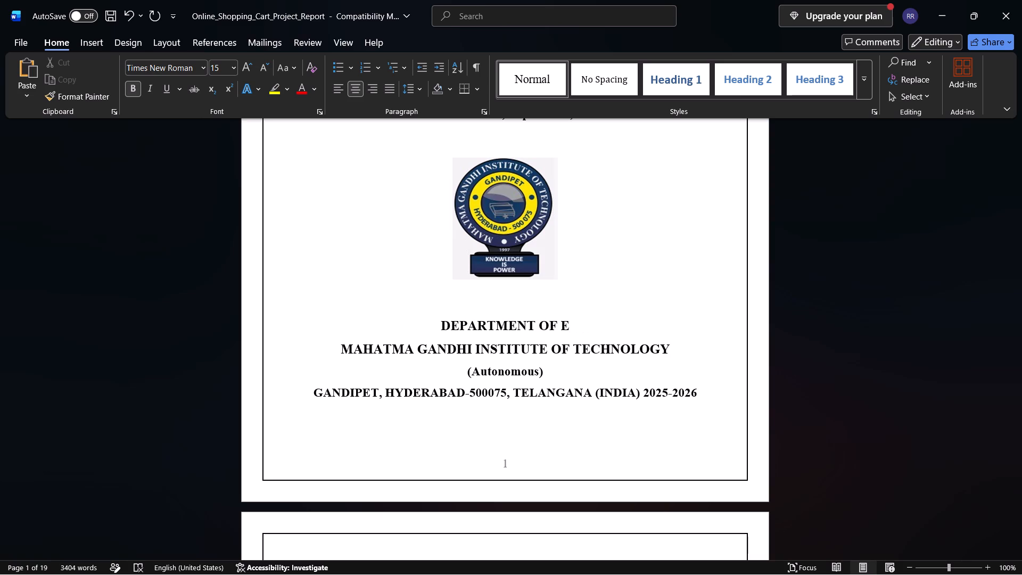
text(MERGING TECHNOLOGY)
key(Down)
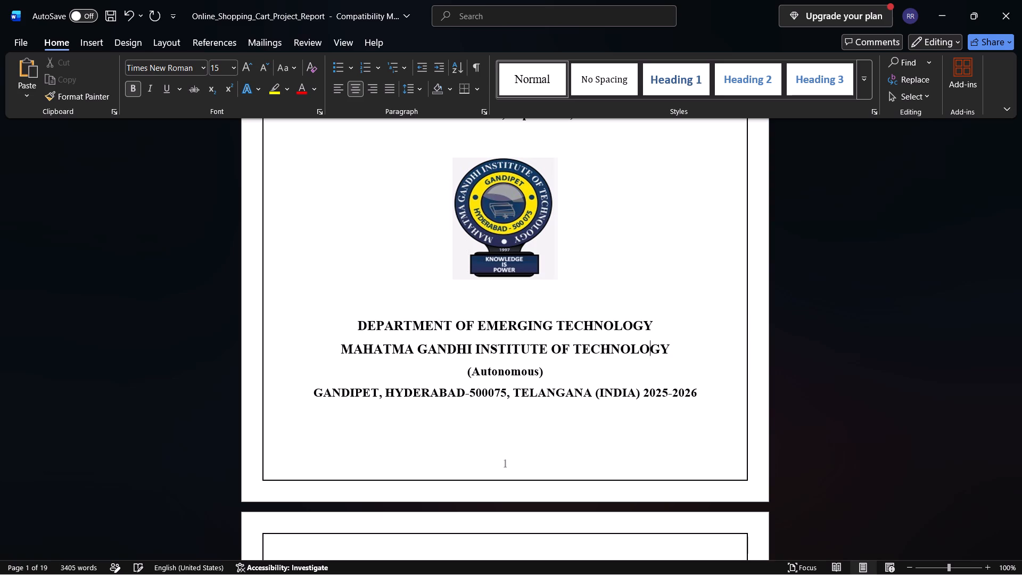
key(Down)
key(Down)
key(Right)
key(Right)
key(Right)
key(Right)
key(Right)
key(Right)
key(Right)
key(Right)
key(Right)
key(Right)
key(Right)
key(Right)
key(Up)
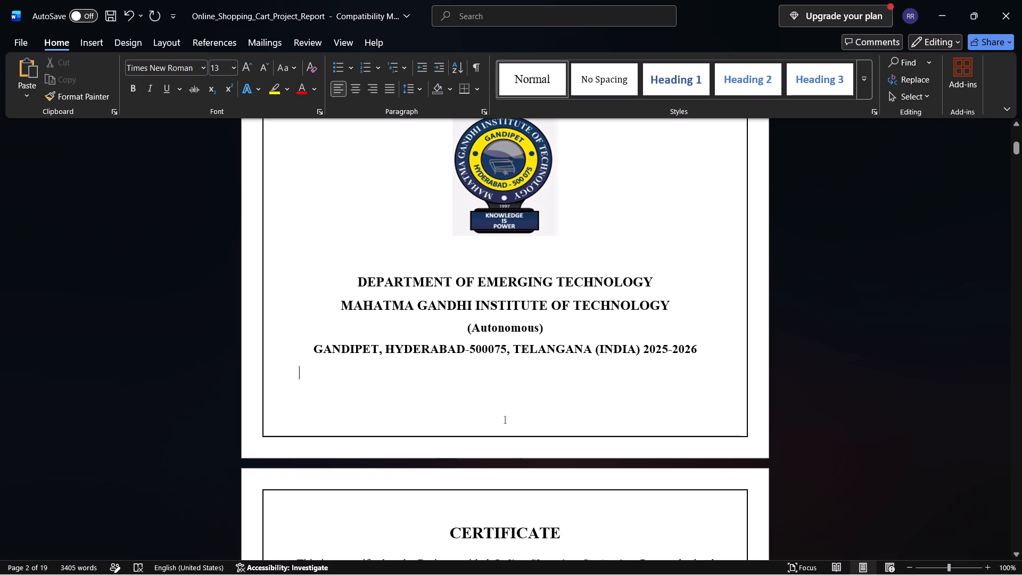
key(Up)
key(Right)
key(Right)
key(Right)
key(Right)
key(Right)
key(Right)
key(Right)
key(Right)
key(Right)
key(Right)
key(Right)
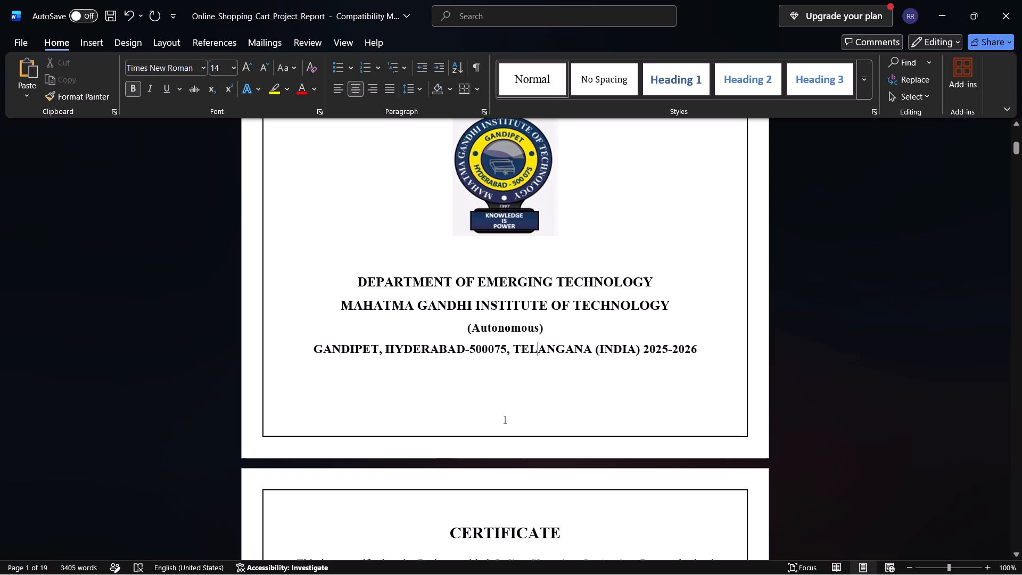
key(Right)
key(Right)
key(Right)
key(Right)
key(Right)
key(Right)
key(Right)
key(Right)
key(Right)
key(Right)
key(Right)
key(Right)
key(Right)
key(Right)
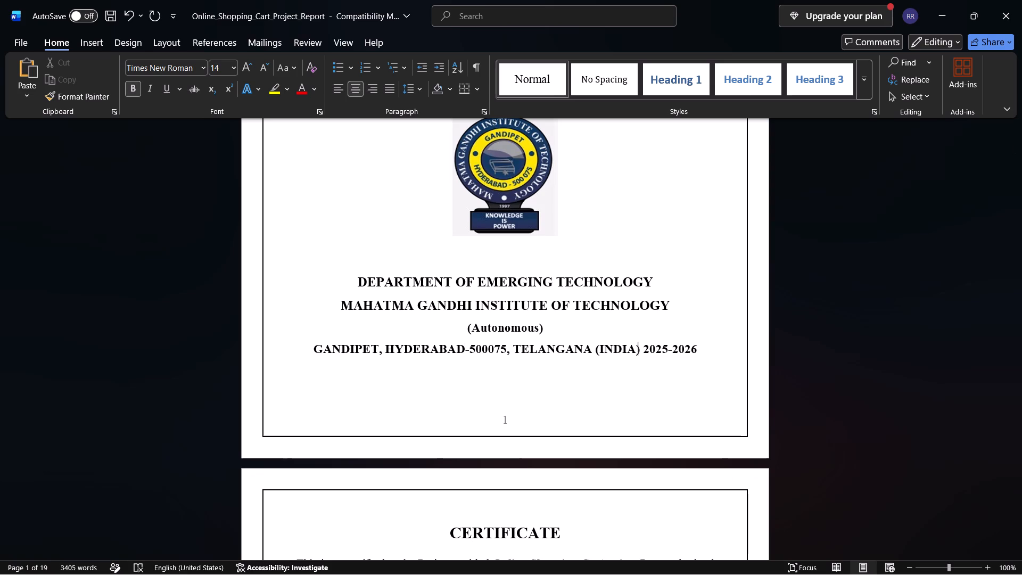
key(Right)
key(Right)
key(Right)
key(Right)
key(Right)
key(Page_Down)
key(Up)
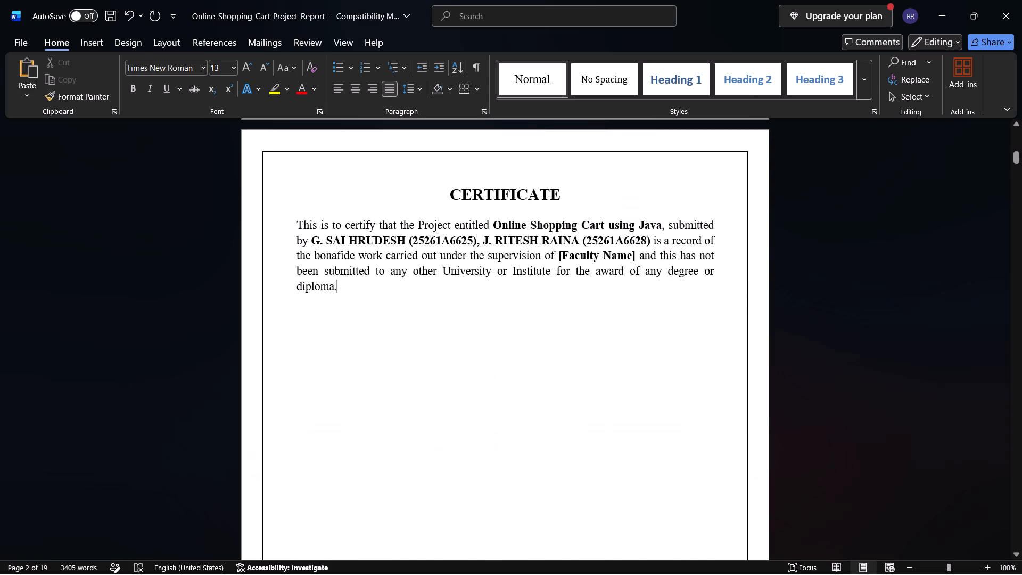
Change the academic year at the end of the cover page's address line to 2026-2027.
scroll(577, 314, up, 3)
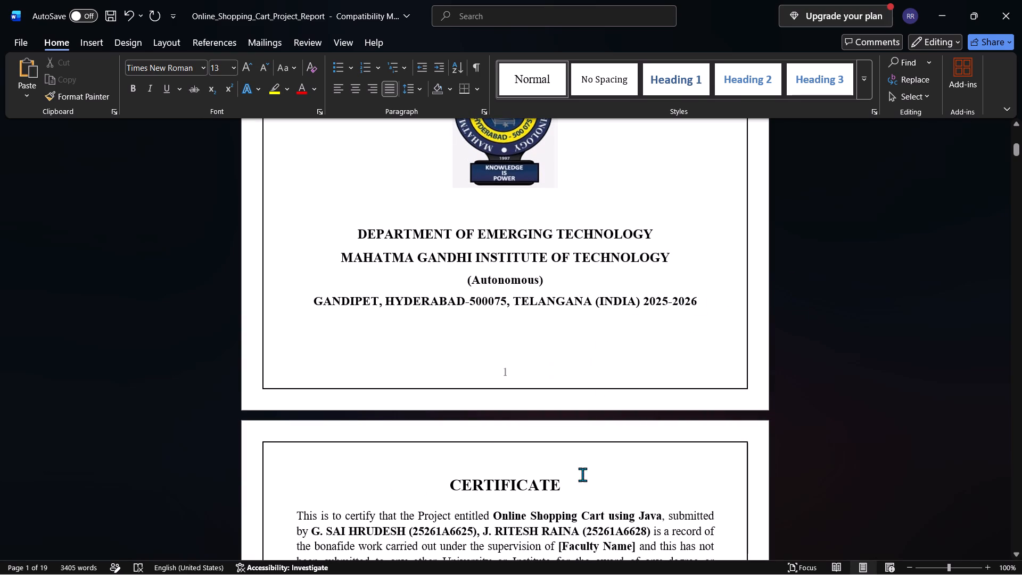
click(669, 301)
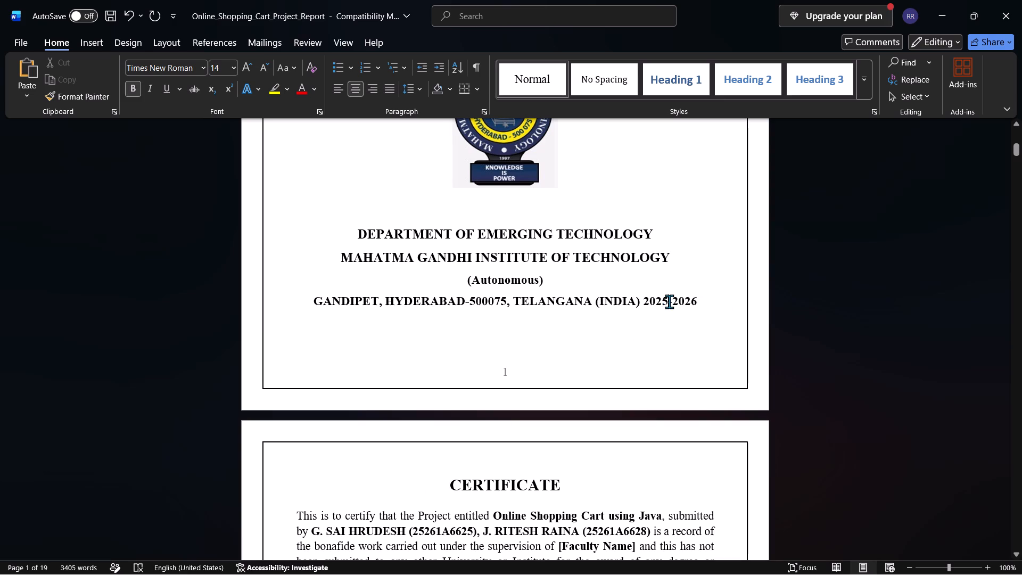
key(BackSpace)
key(6)
key(Right)
key(Right)
key(Right)
key(Right)
key(Right)
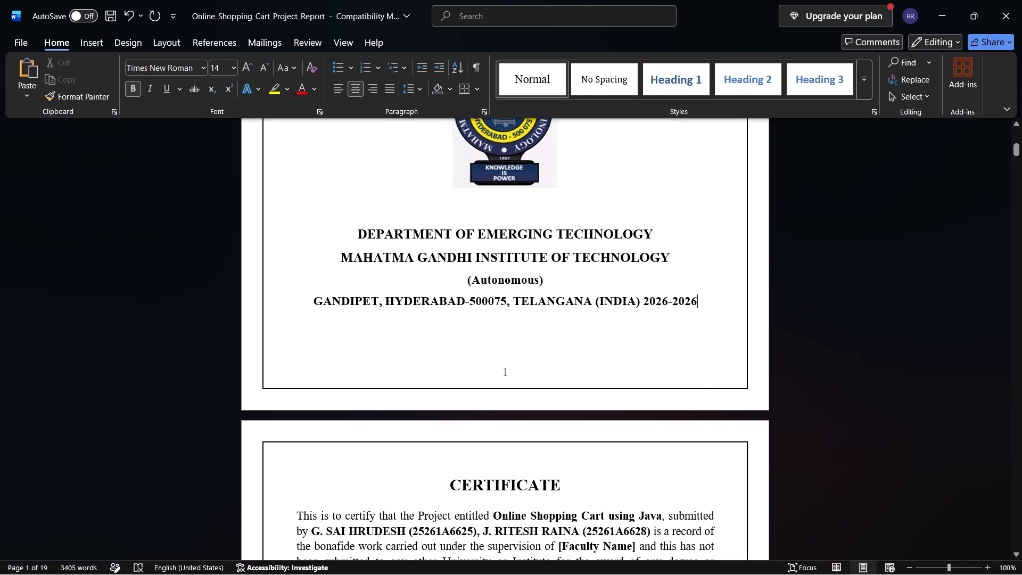
key(BackSpace)
key(7)
Extend the cover page title "ONLINE SHOPPING CART" with "USING JAVA", matching the project name on the Certificate page.
scroll(988, 280, down, 2)
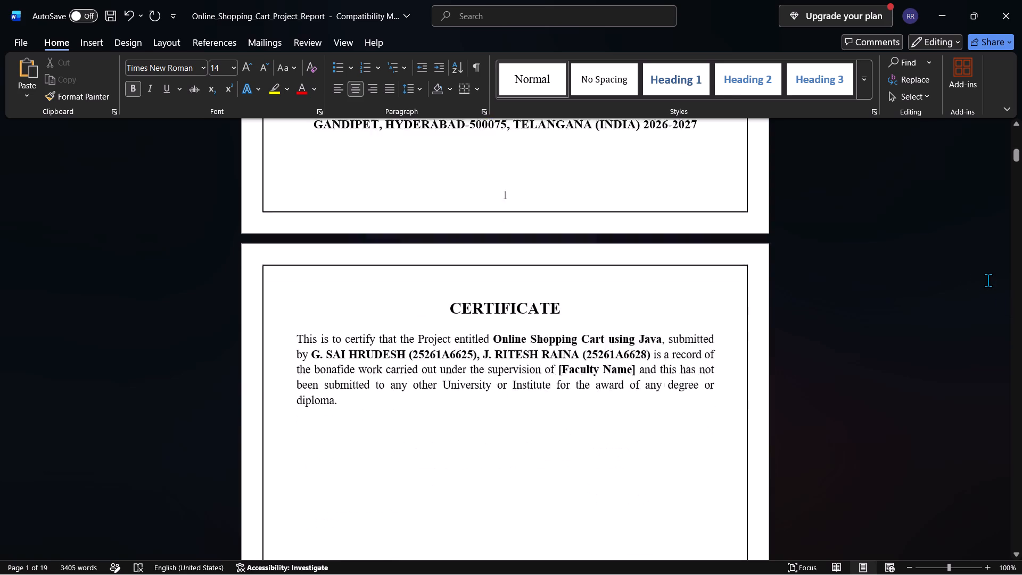
scroll(988, 280, down, 1)
scroll(602, 194, up, 1)
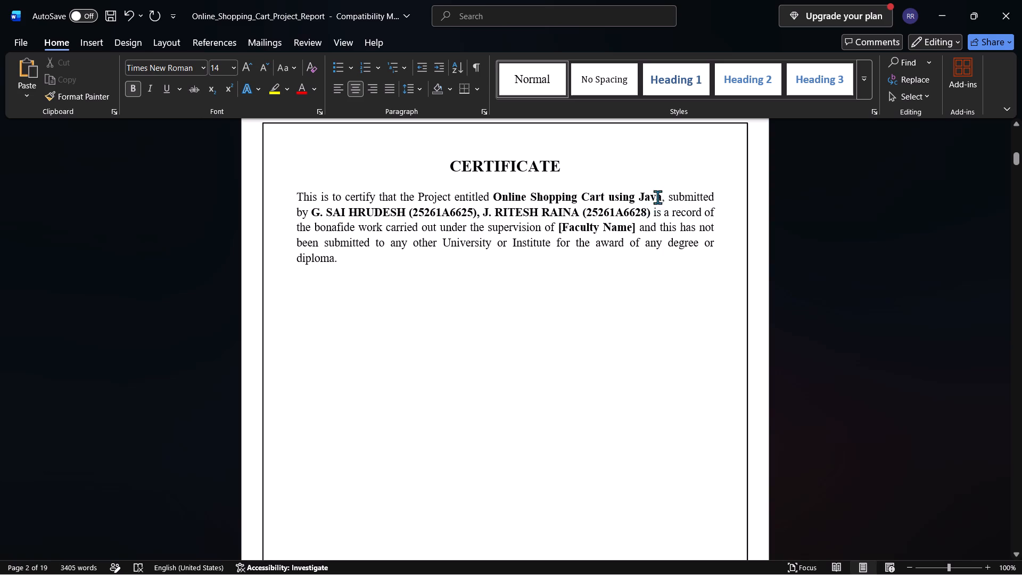
scroll(671, 198, up, 8)
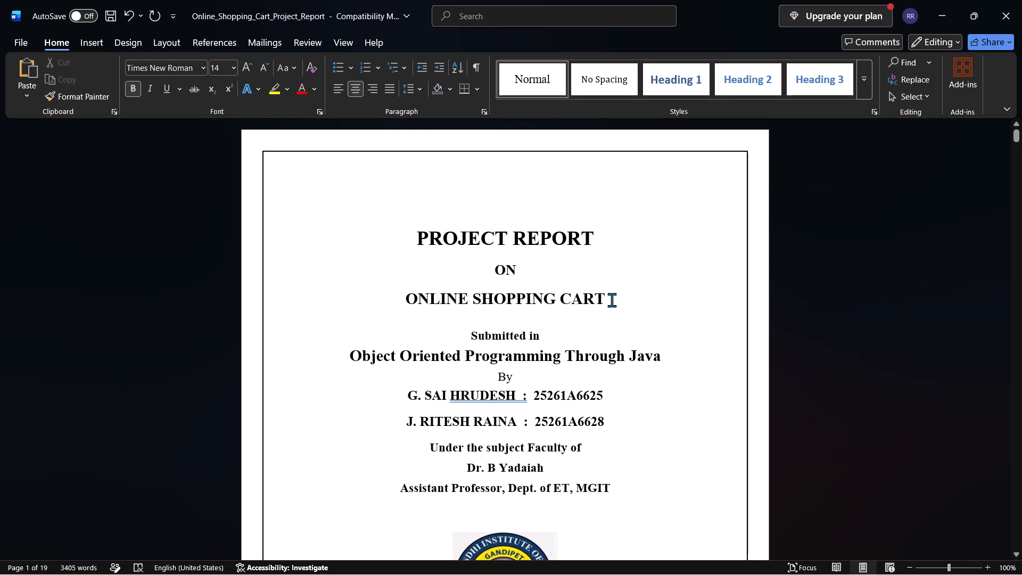
click(611, 300)
key(shift+u)
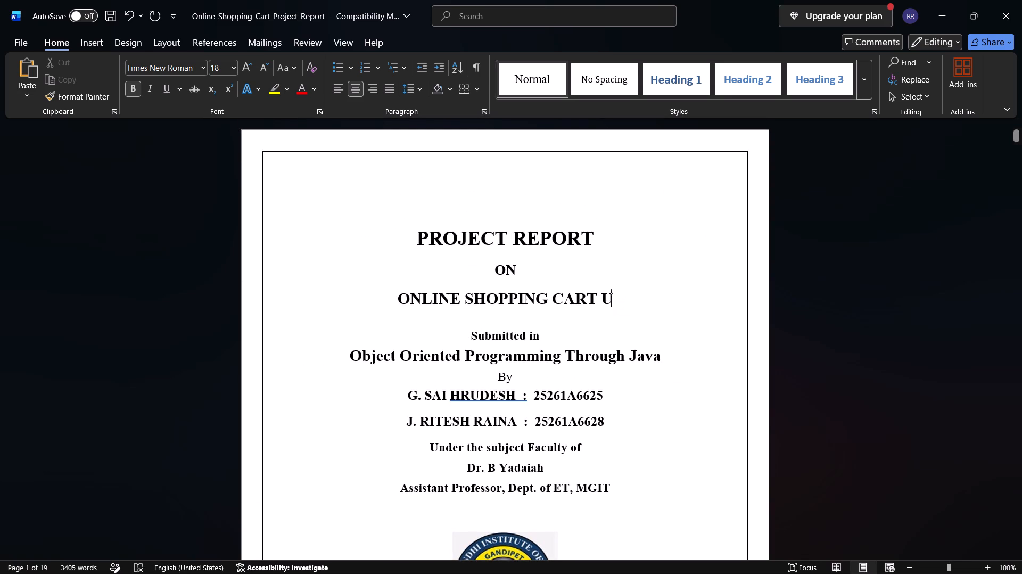
text(SI)
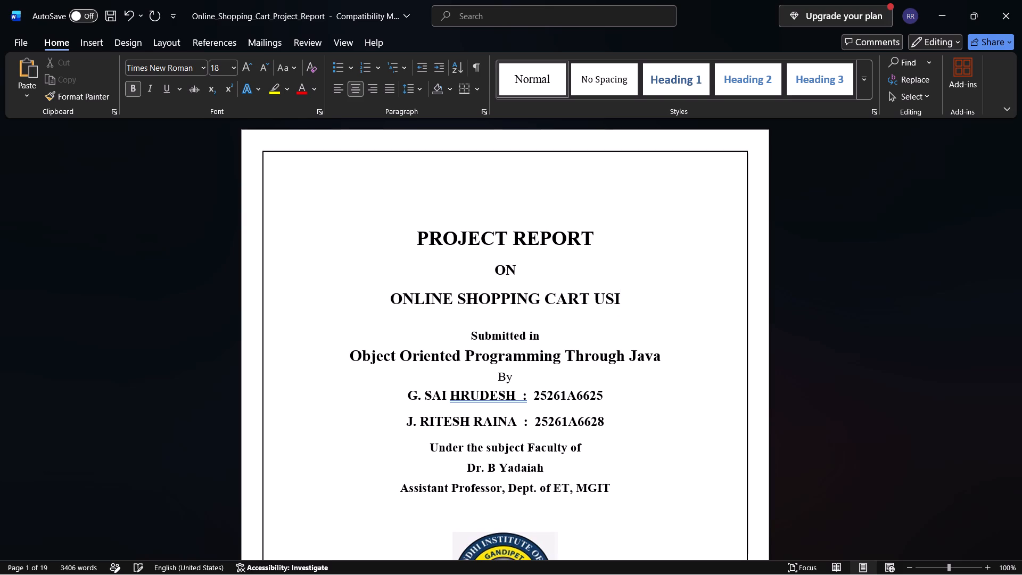
text(NG JAVA)
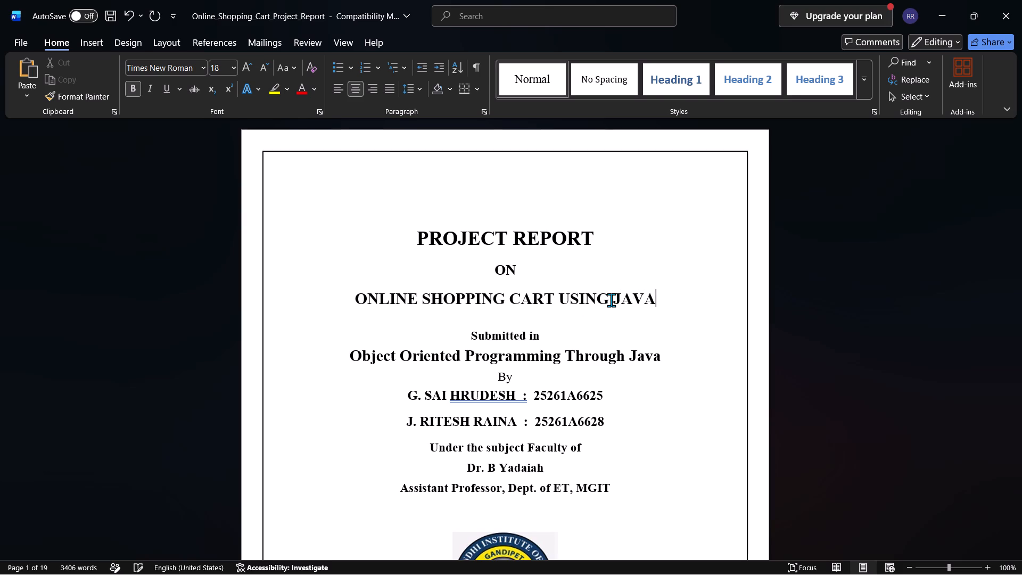
Replace the bold "[Faculty Name]" placeholder in the Certificate paragraph with the subject faculty's name as given on the cover page.
scroll(557, 367, down, 1)
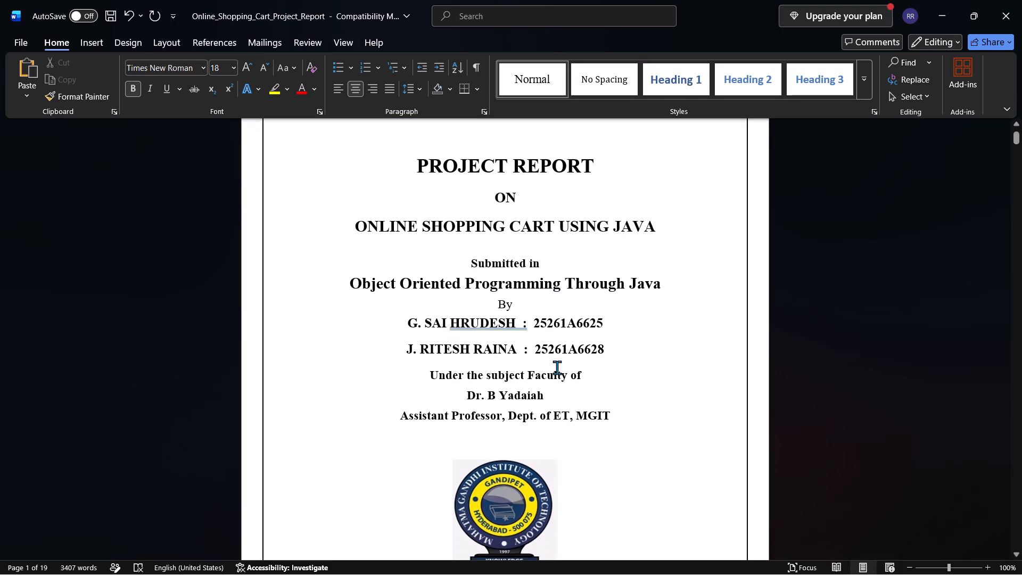
scroll(557, 367, down, 2)
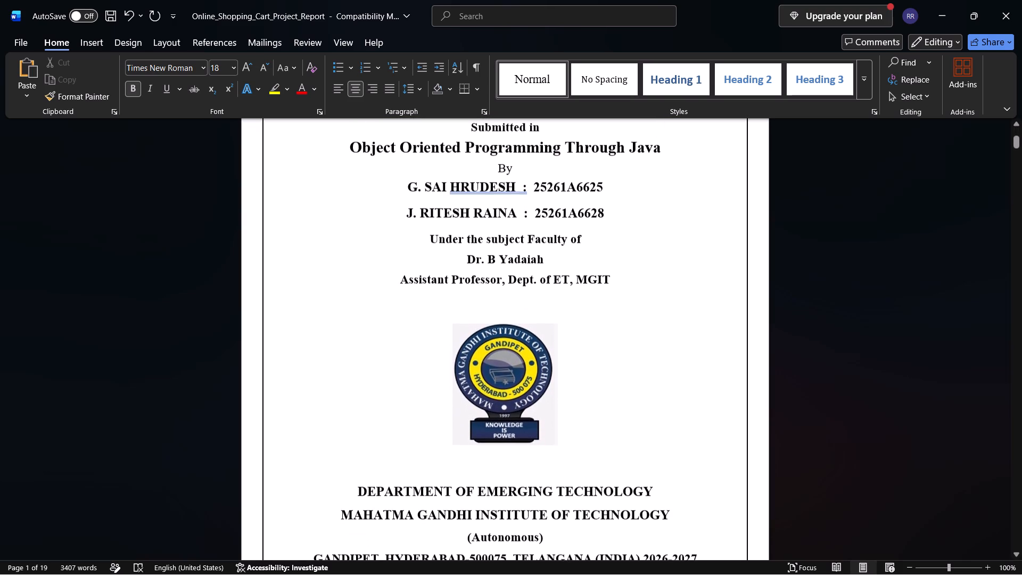
scroll(557, 367, down, 2)
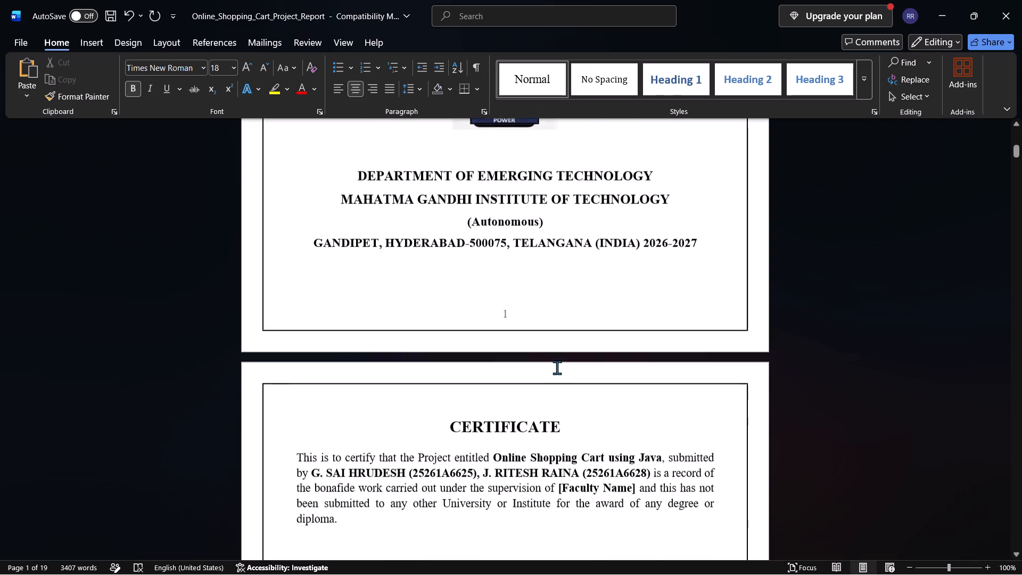
scroll(557, 367, down, 1)
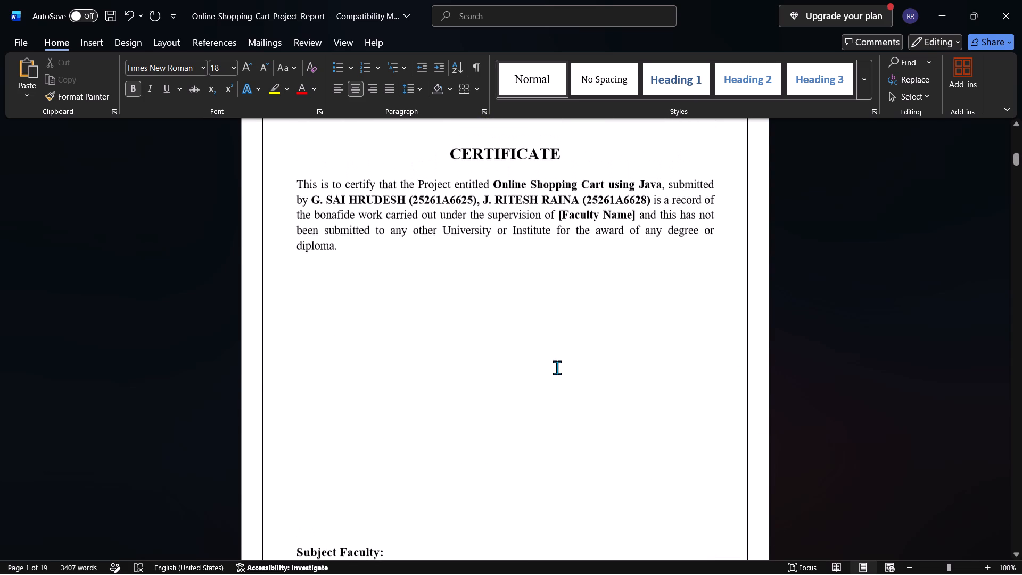
click(635, 213)
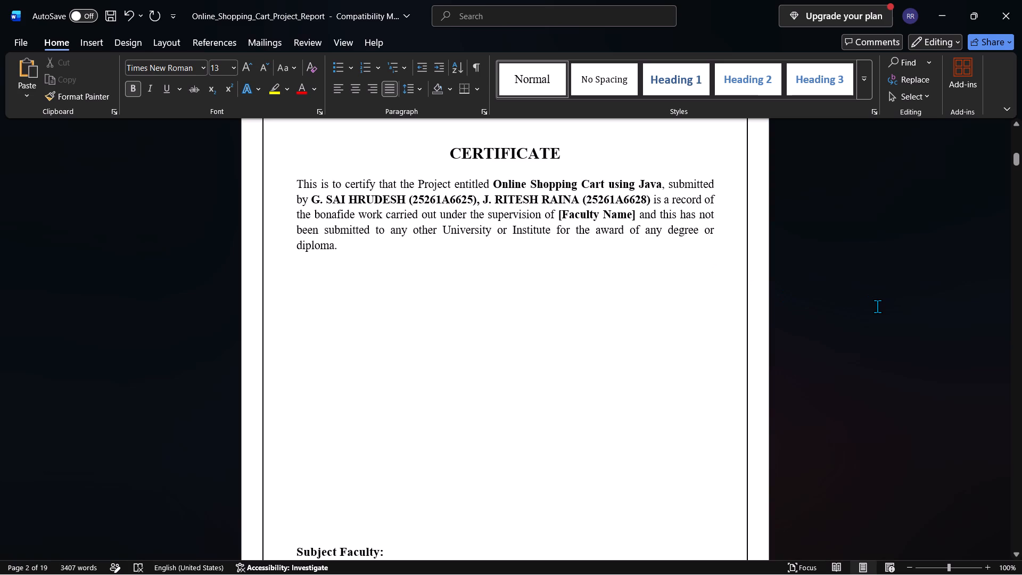
key(BackSpace)
key(BackSpace)
key(BackSpace)
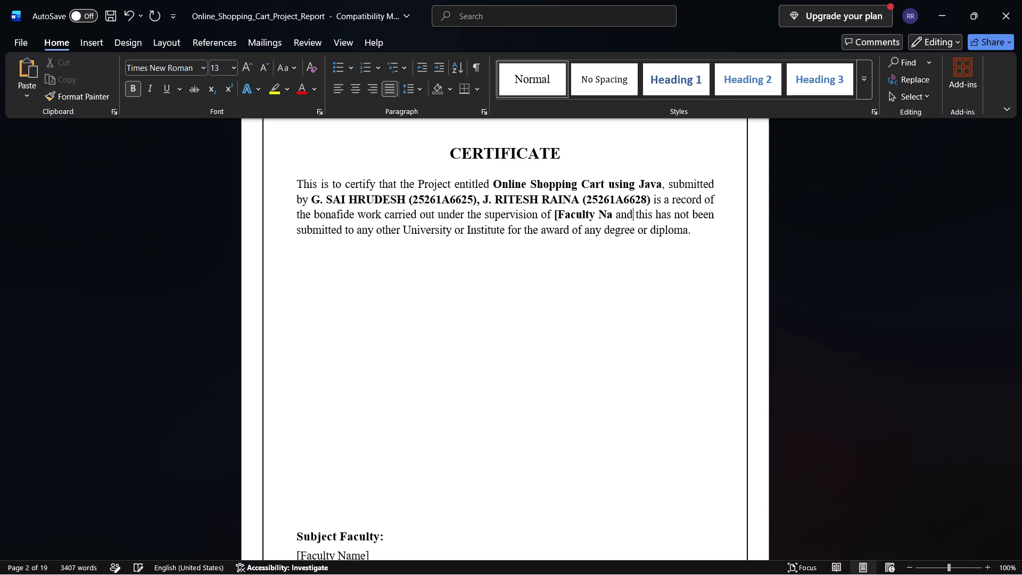
key(BackSpace)
key(BackSpace)
key(BackSpace)
key(BackSpace)
key(BackSpace)
key(BackSpace)
key(BackSpace)
key(BackSpace)
key(BackSpace)
key(BackSpace)
key(BackSpace)
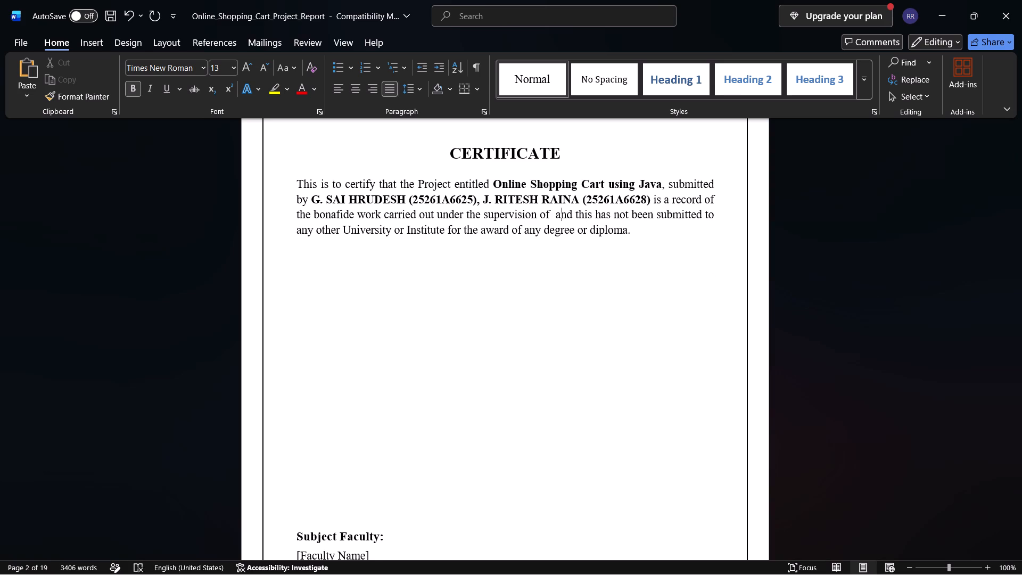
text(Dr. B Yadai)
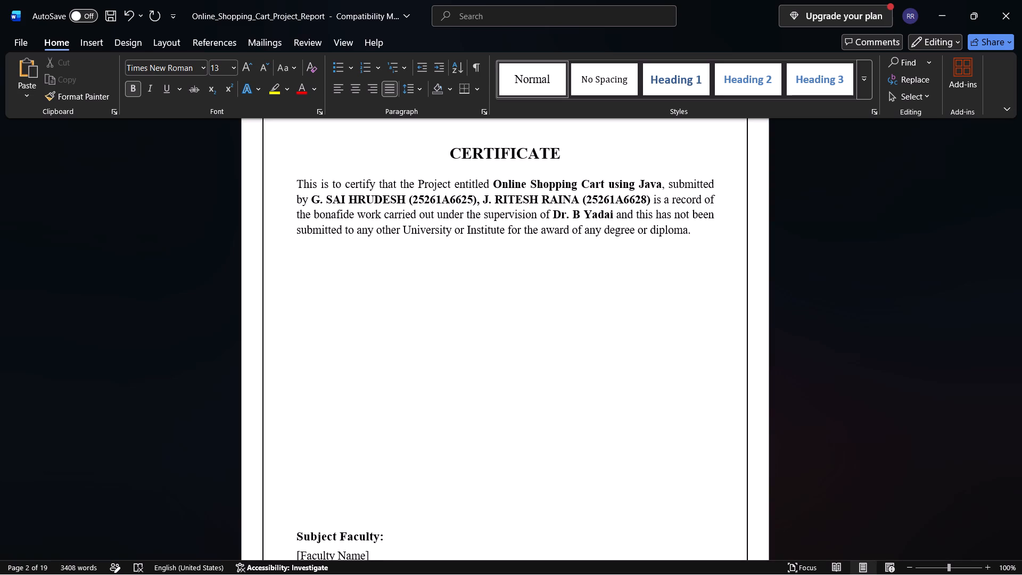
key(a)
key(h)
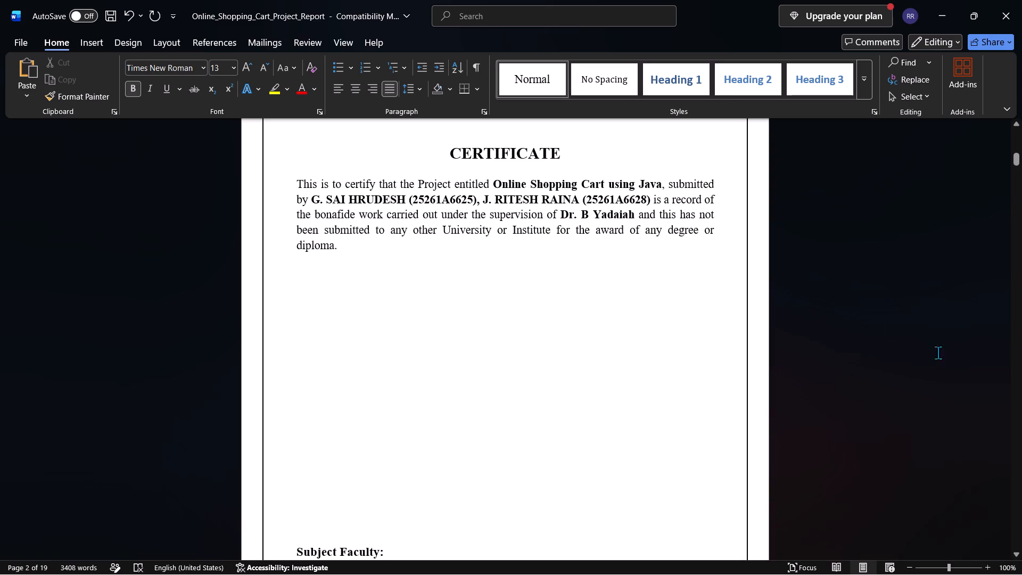
Replace the "[Faculty Name]" placeholder under "Subject Faculty:" on the Certificate page with the same faculty name.
scroll(702, 227, down, 2)
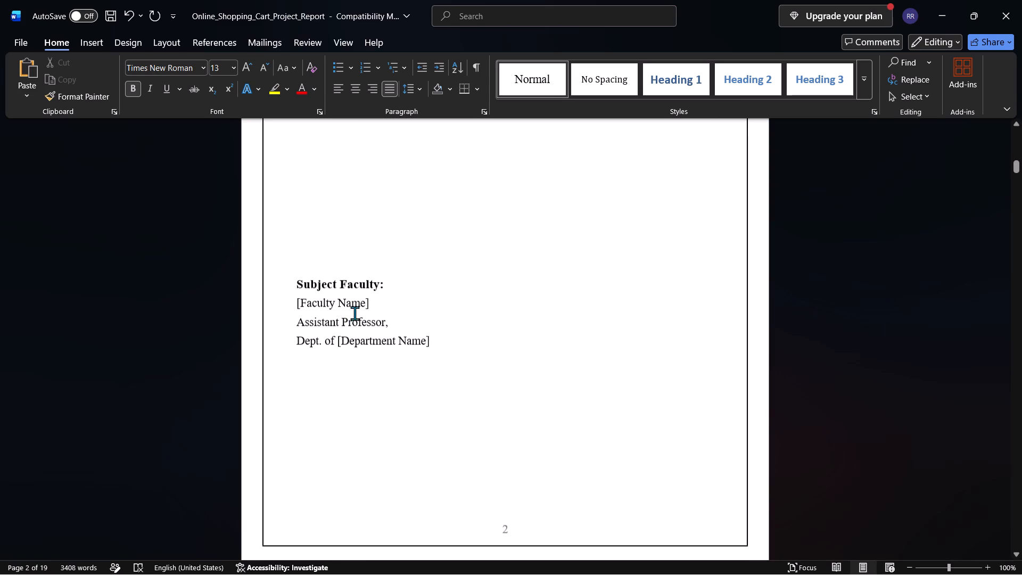
click(374, 300)
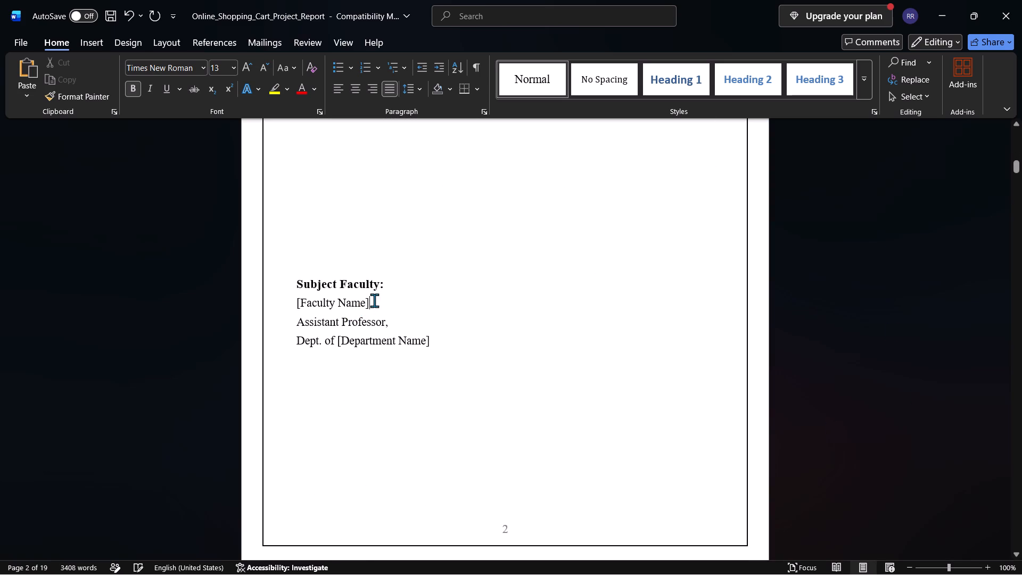
key(BackSpace)
key(BackSpace)
key(BackSpace)
key(BackSpace)
key(BackSpace)
key(BackSpace)
key(BackSpace)
key(BackSpace)
key(BackSpace)
key(BackSpace)
key(BackSpace)
key(BackSpace)
key(BackSpace)
key(BackSpace)
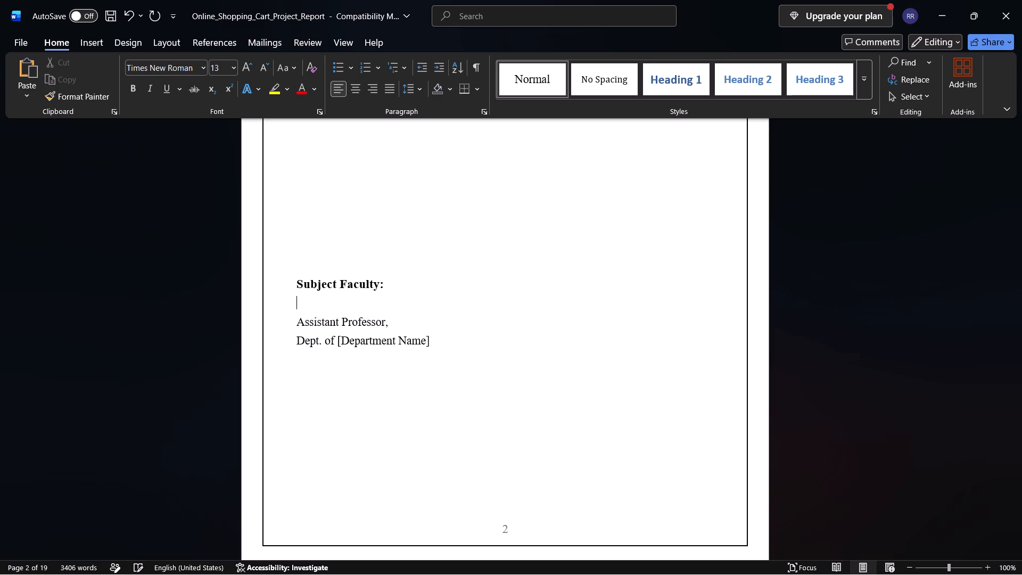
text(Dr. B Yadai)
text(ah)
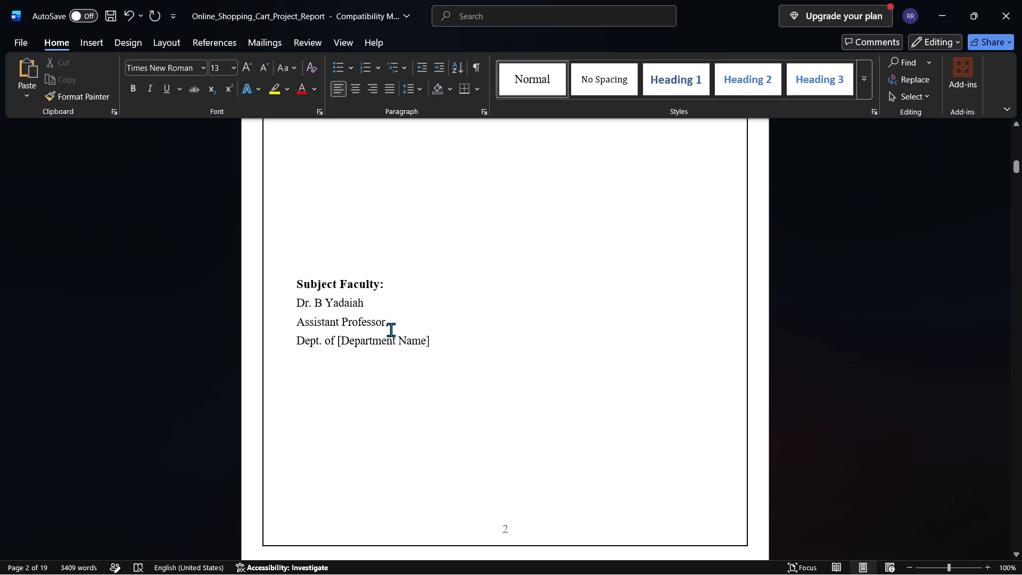
Replace the "[Department Name]" placeholder in the Certificate page's "Dept. of" line with "Emerging Technologies".
click(395, 324)
click(433, 343)
key(BackSpace)
key(BackSpace)
key(BackSpace)
key(BackSpace)
key(BackSpace)
key(BackSpace)
key(BackSpace)
key(BackSpace)
key(BackSpace)
key(BackSpace)
key(BackSpace)
key(BackSpace)
key(BackSpace)
key(BackSpace)
key(BackSpace)
key(BackSpace)
key(BackSpace)
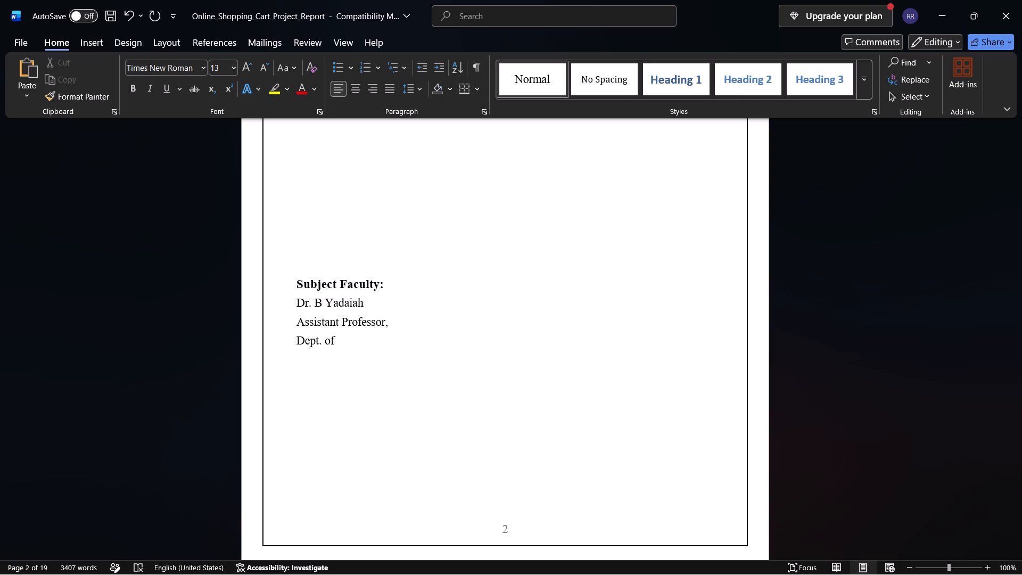
key(shift+e)
text(mer)
text(ging Technologies)
Expand the abbreviation "ET" in the cover page's Assistant Professor line to "Emerging Technologies".
scroll(463, 322, up, 2)
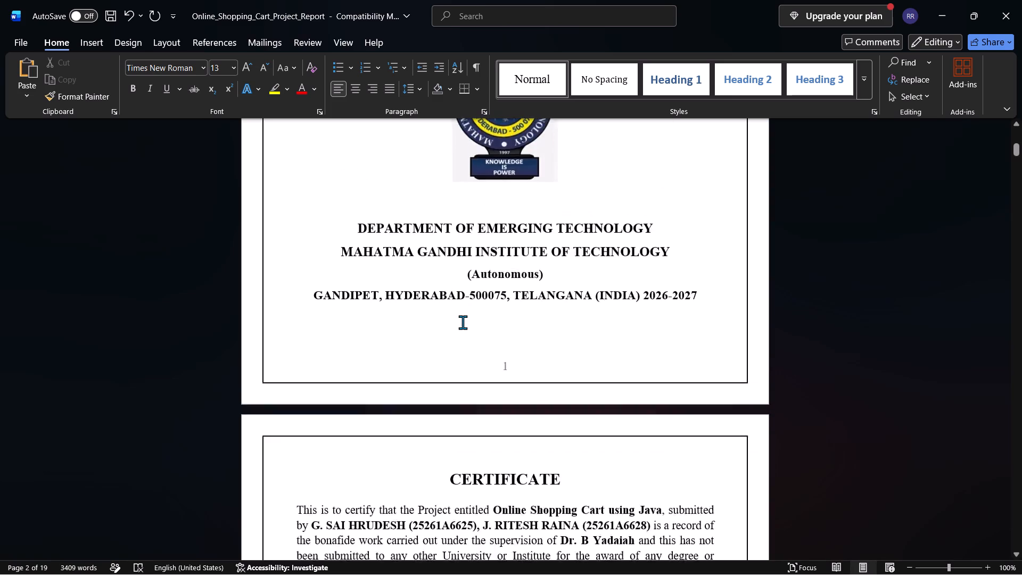
scroll(463, 322, up, 3)
click(573, 274)
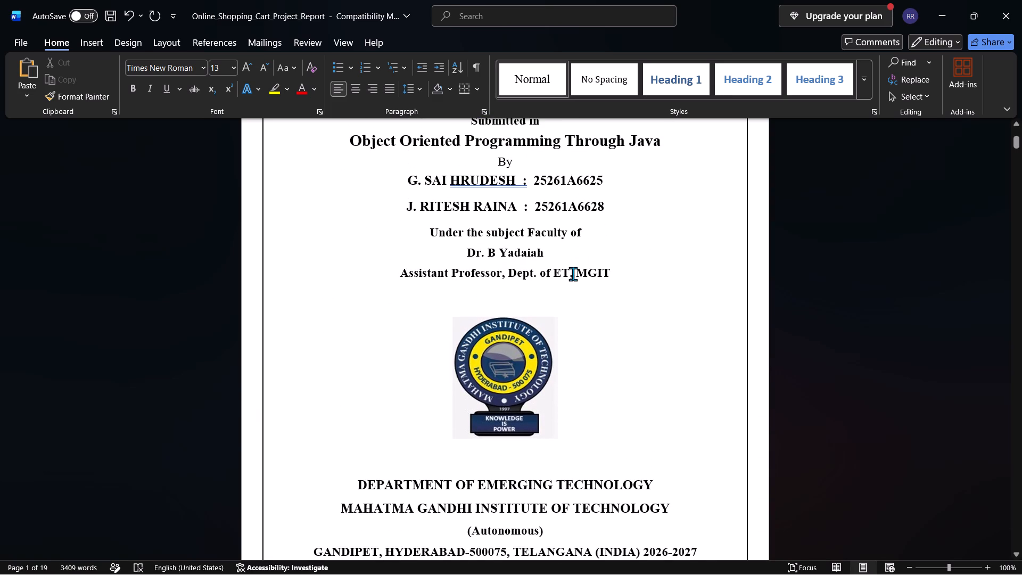
key(Left)
key(BackSpace)
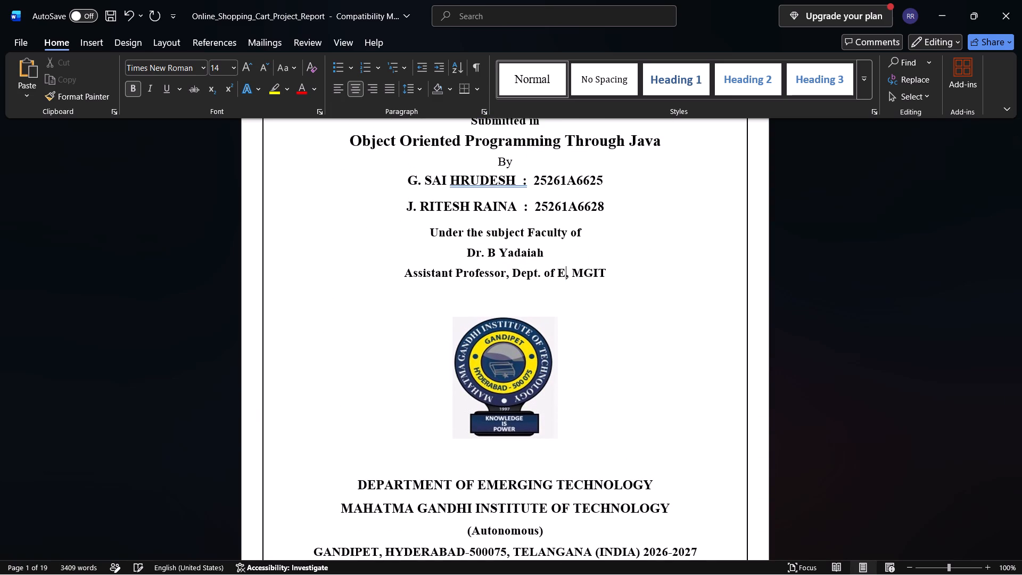
text(merging Technologies)
Replace the "[Department Name]" placeholder in the Acknowledgement paragraph with "EMERGING TECHNOLOGIES" in capitals.
scroll(601, 324, down, 1)
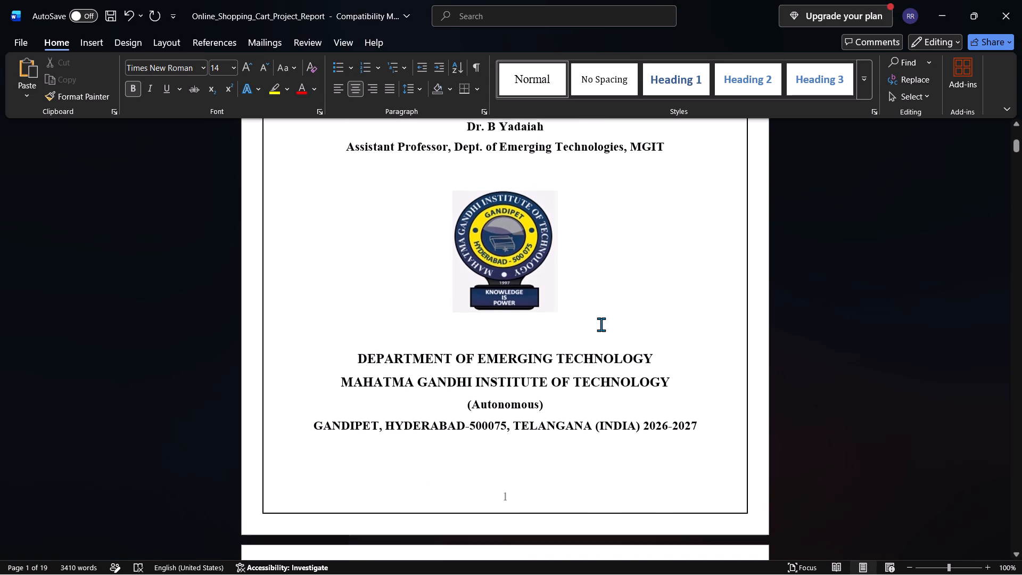
scroll(621, 293, down, 3)
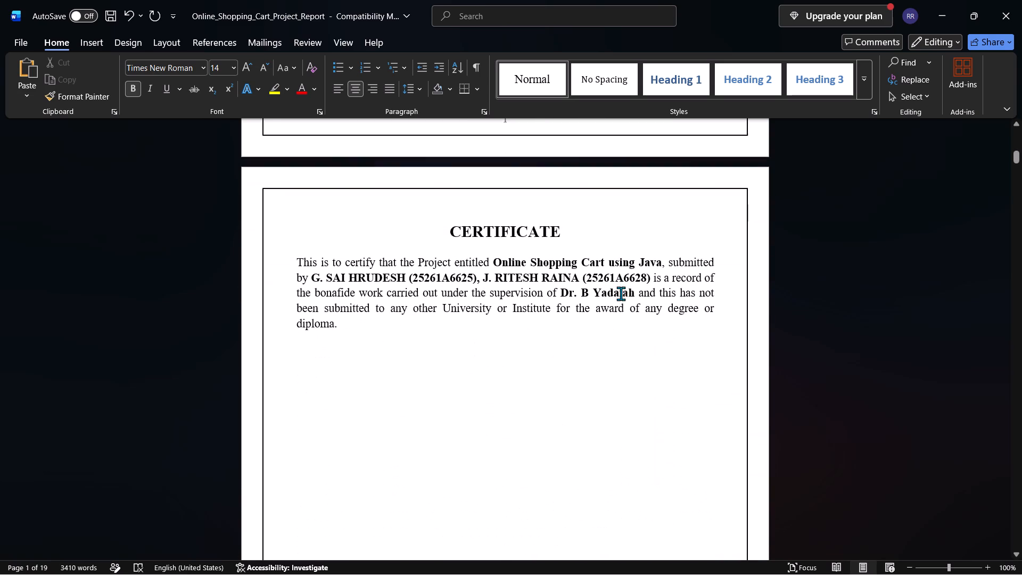
scroll(670, 388, down, 1)
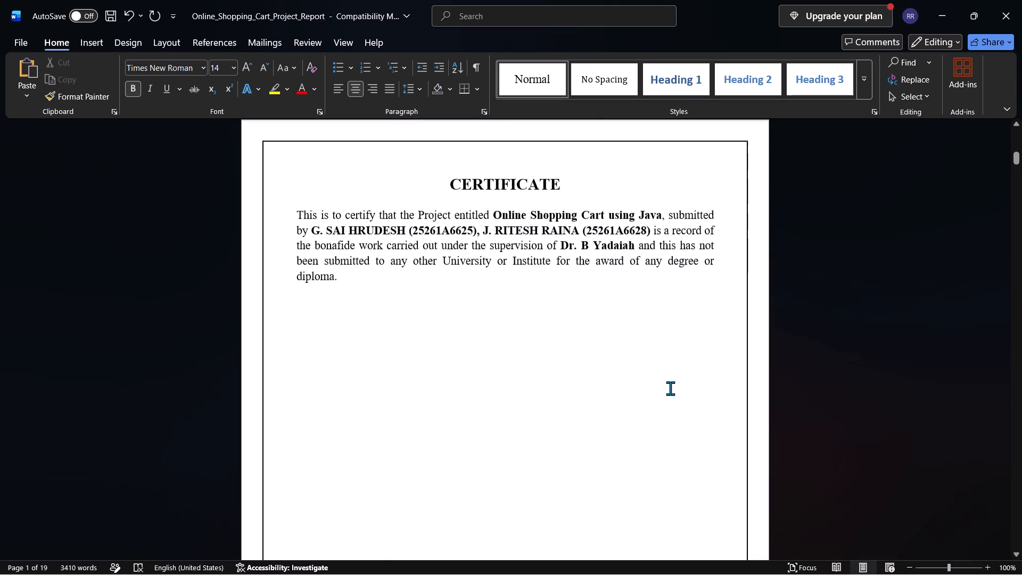
scroll(670, 388, down, 5)
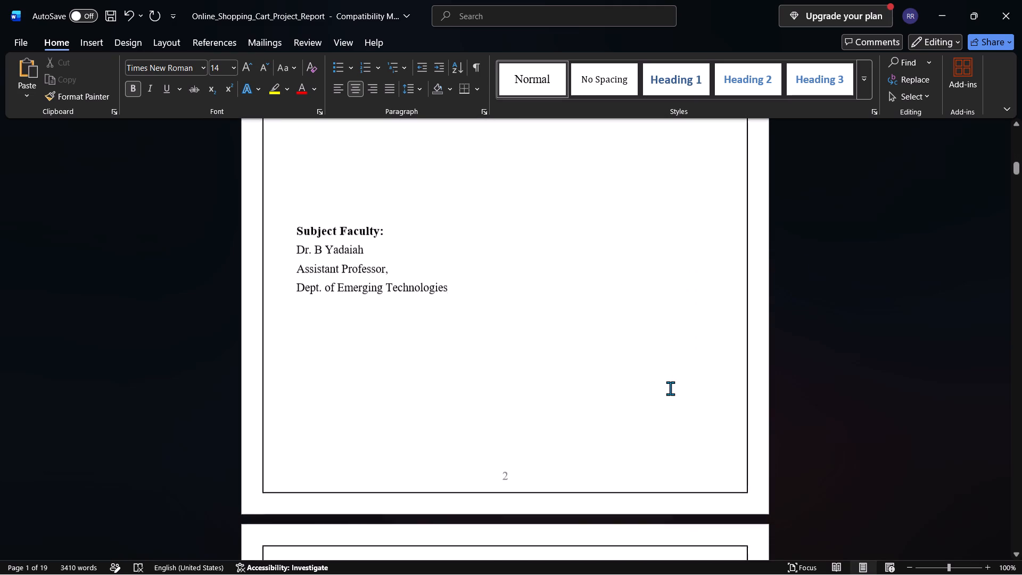
scroll(670, 388, down, 4)
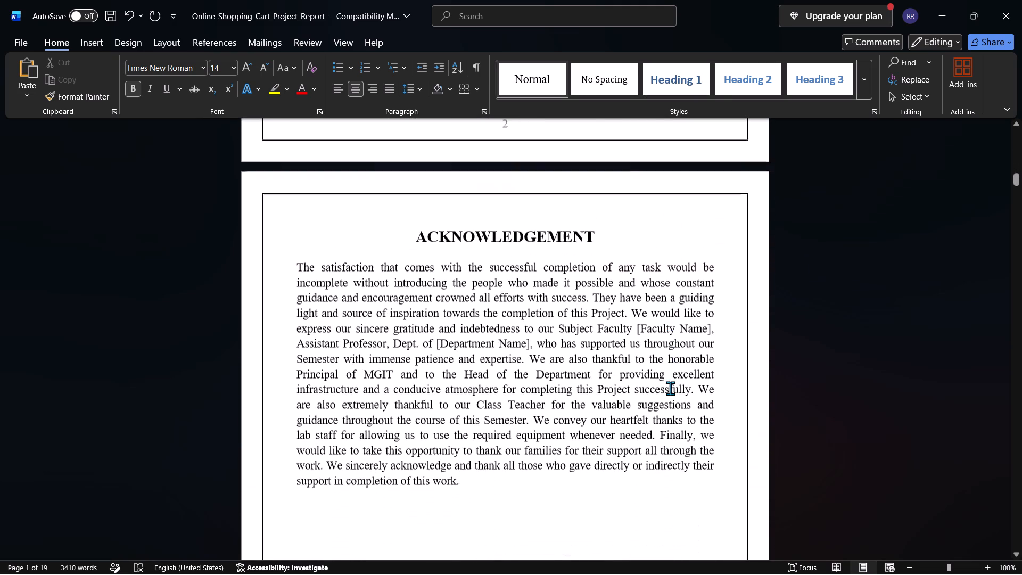
scroll(670, 388, down, 1)
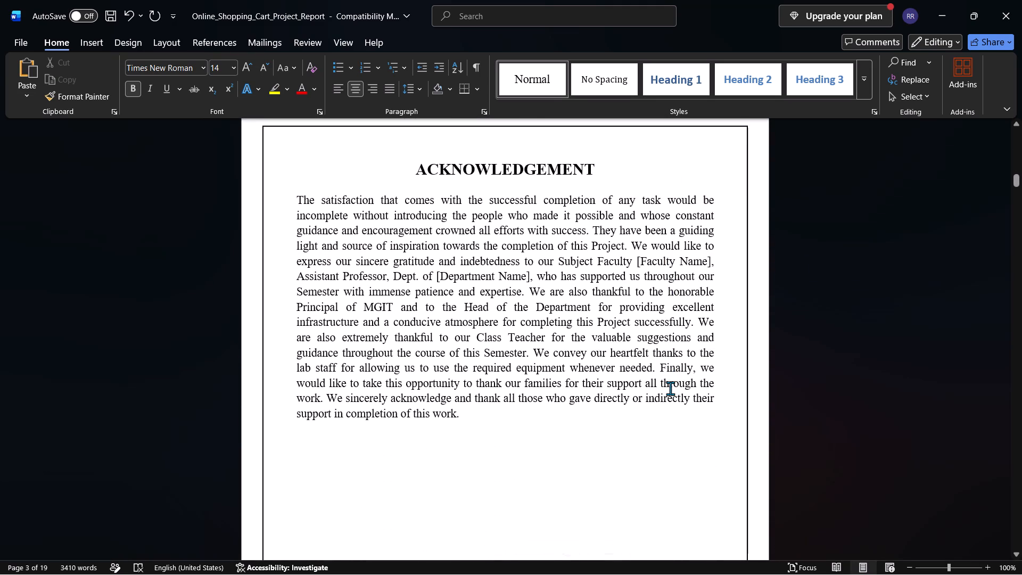
scroll(670, 388, down, 1)
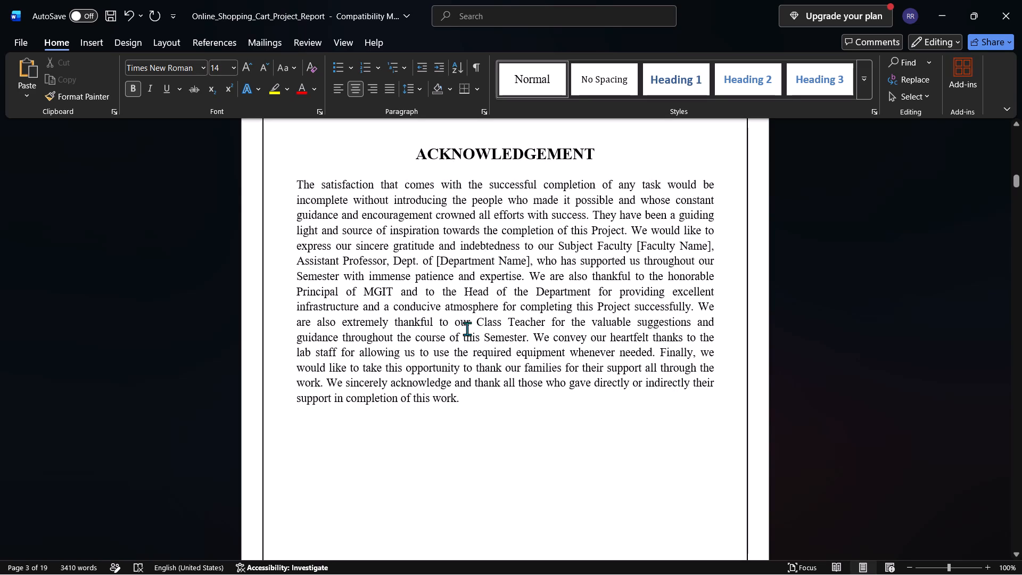
click(530, 265)
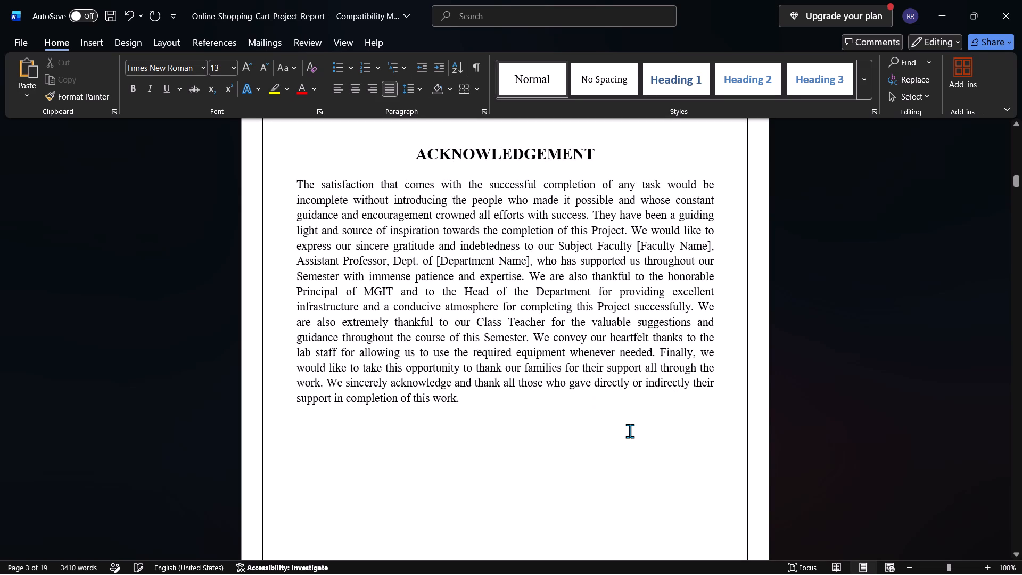
key(BackSpace)
key(BackSpace)
key(BackSpace)
key(BackSpace)
key(BackSpace)
key(BackSpace)
key(BackSpace)
key(BackSpace)
key(BackSpace)
key(BackSpace)
key(BackSpace)
key(BackSpace)
key(BackSpace)
key(BackSpace)
key(BackSpace)
key(BackSpace)
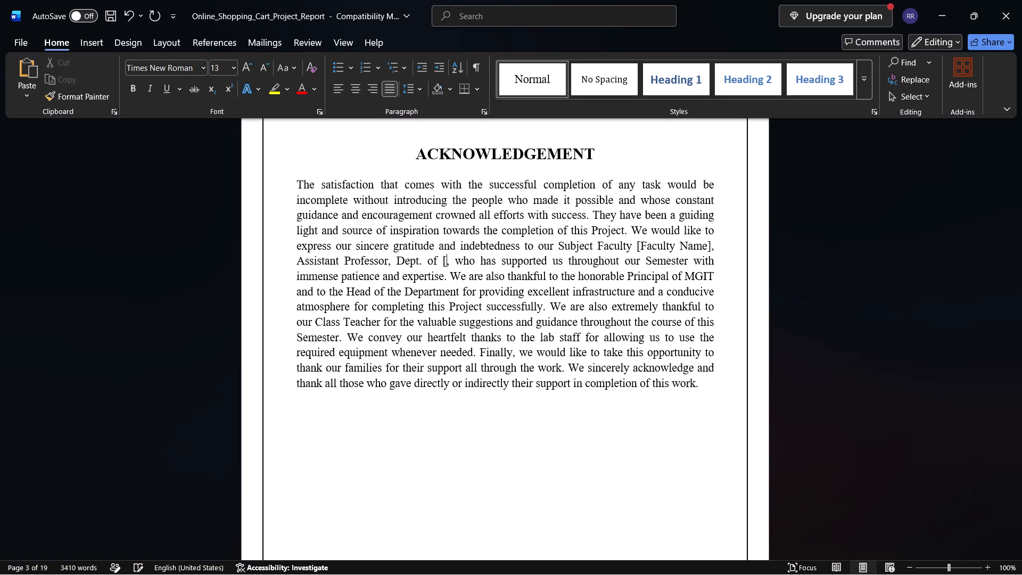
key(BackSpace)
text(Eme)
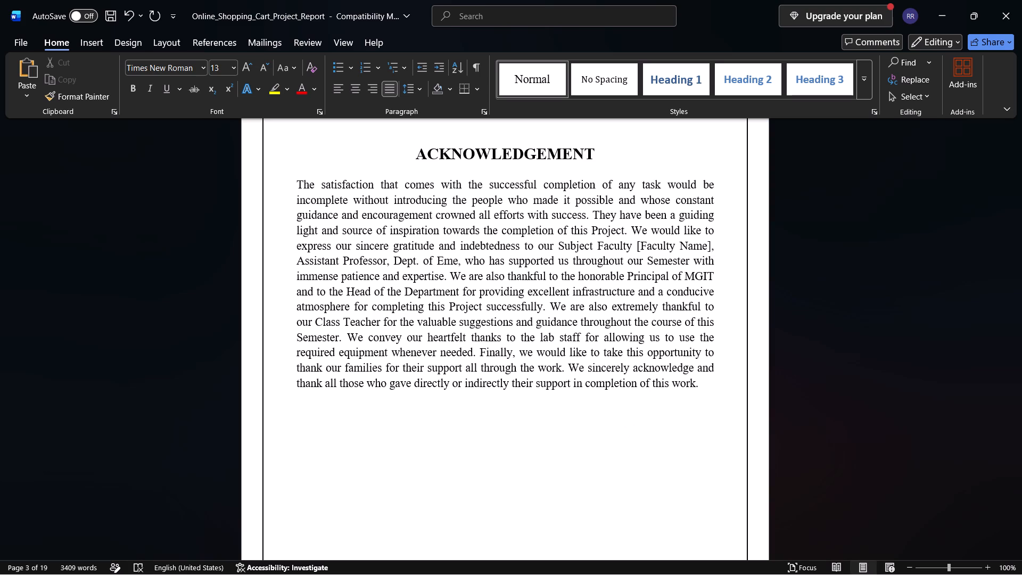
key(BackSpace)
key(BackSpace)
text(MERGING TECHNOLOGI)
text(ES)
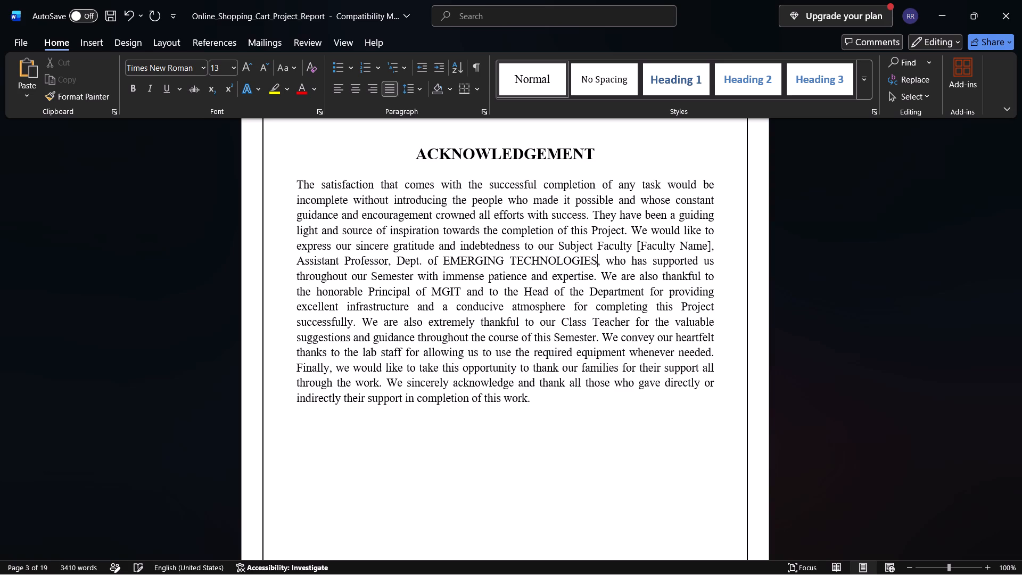
Replace the "[Faculty Name]" placeholder in the Acknowledgement paragraph with the subject faculty's name used on the cover page.
click(714, 249)
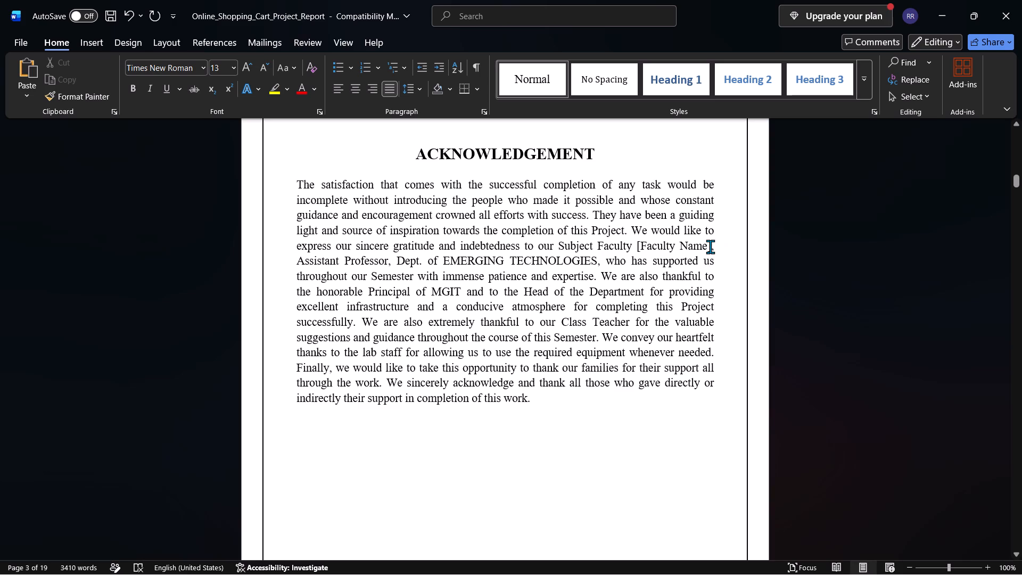
click(710, 247)
key(BackSpace)
key(BackSpace)
key(BackSpace)
key(BackSpace)
key(BackSpace)
key(BackSpace)
key(BackSpace)
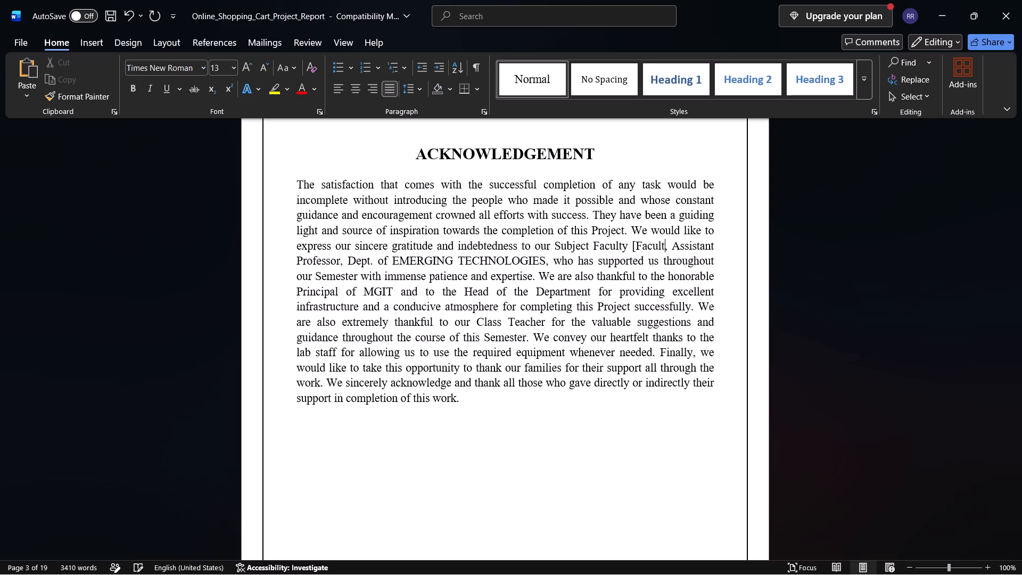
key(BackSpace)
key(BackSpace)
key(BackSpace)
key(BackSpace)
key(BackSpace)
key(BackSpace)
key(BackSpace)
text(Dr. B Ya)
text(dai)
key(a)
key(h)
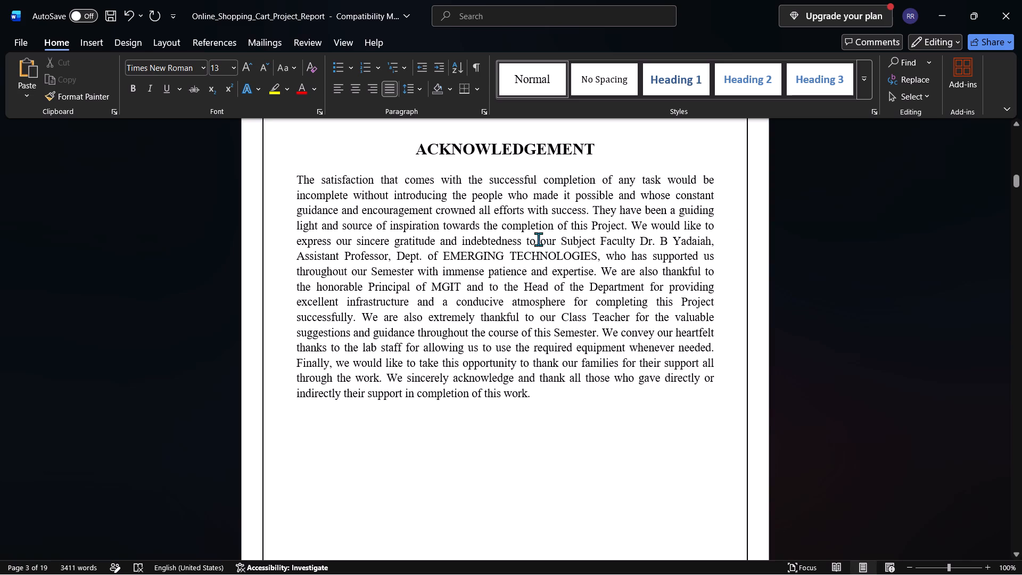
scroll(550, 308, down, 1)
Review the rest of the Acknowledgement page and the List of Content page.
scroll(550, 308, down, 1)
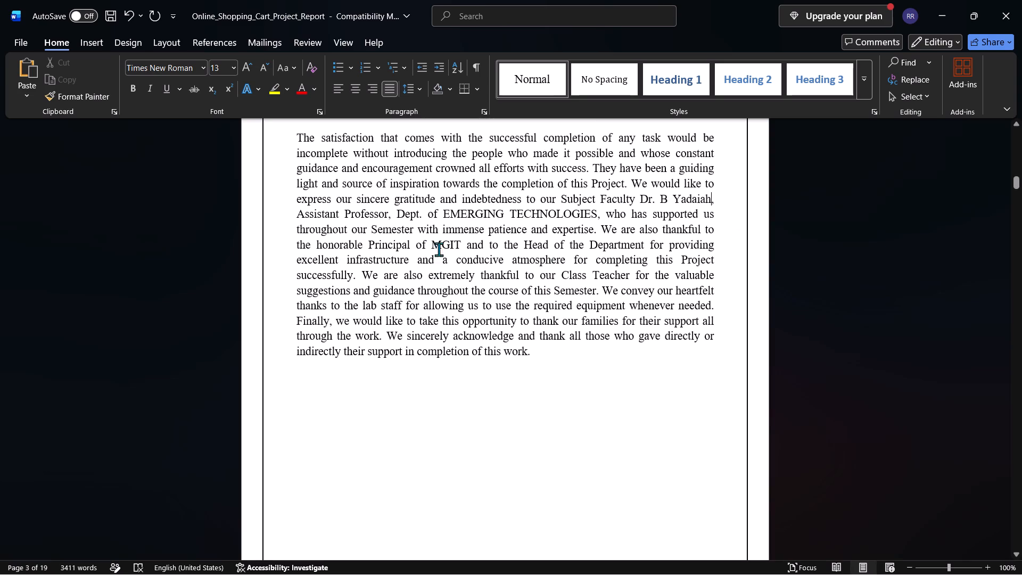
scroll(543, 320, down, 1)
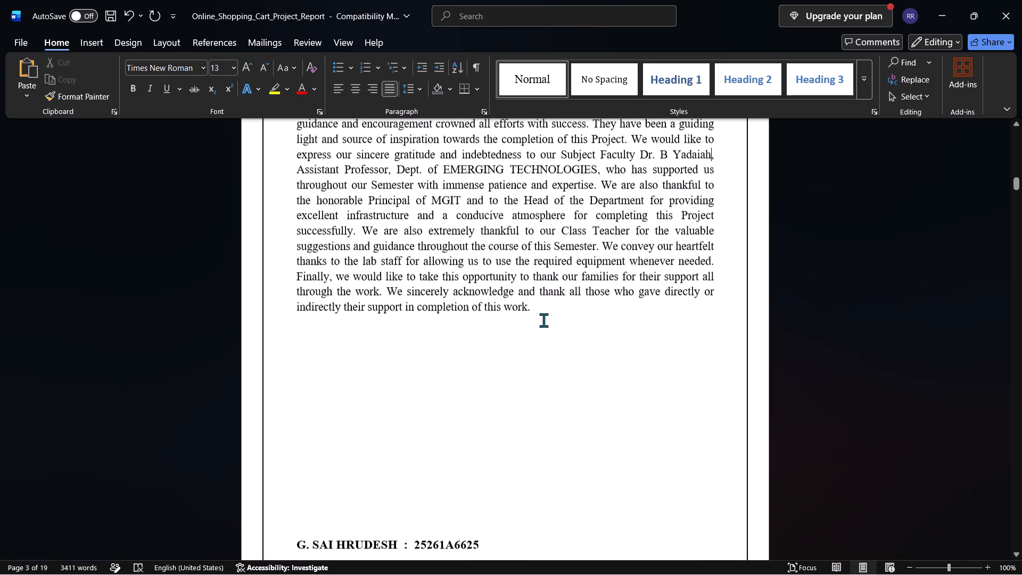
scroll(543, 320, down, 1)
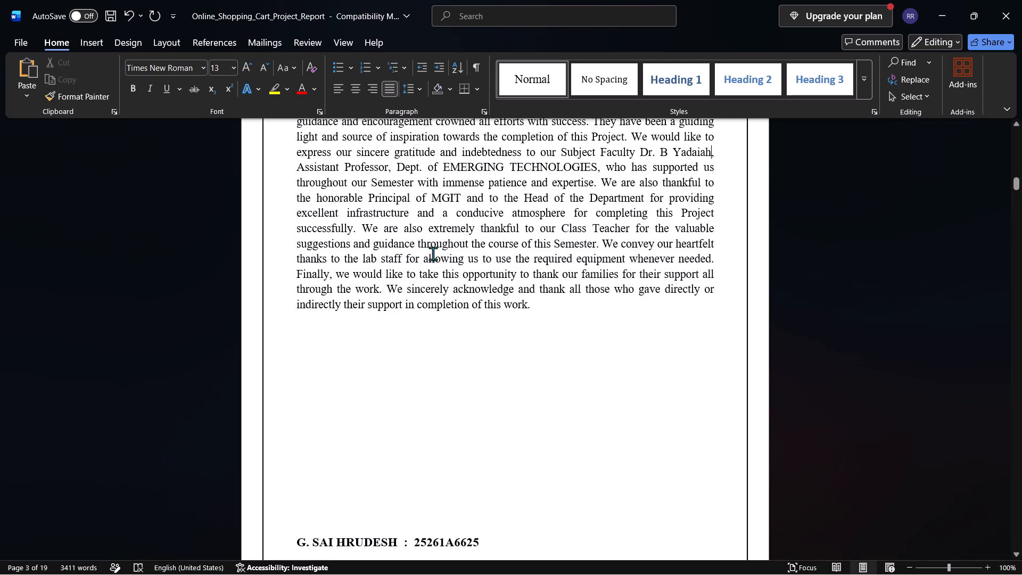
scroll(535, 373, down, 1)
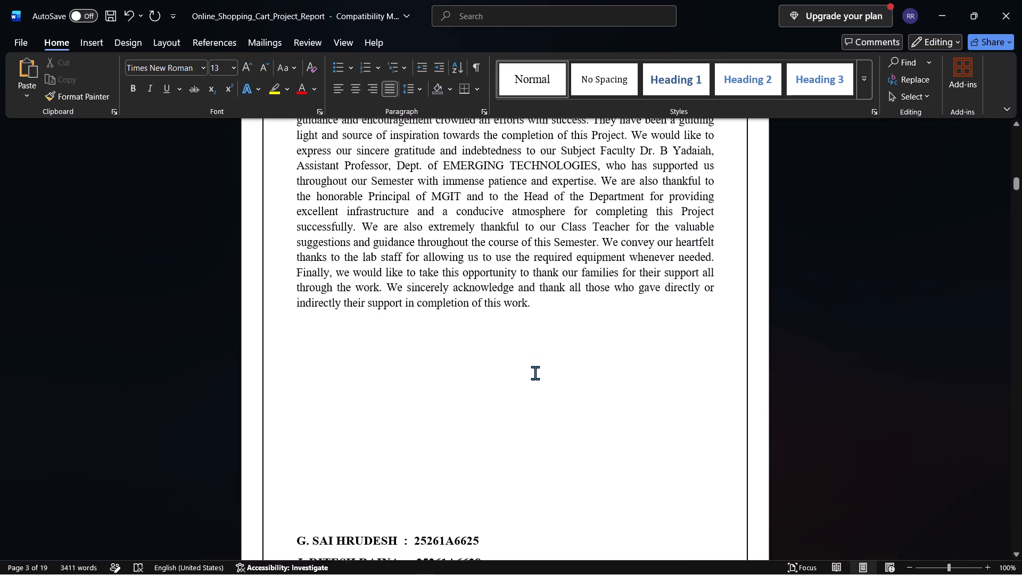
scroll(535, 373, down, 1)
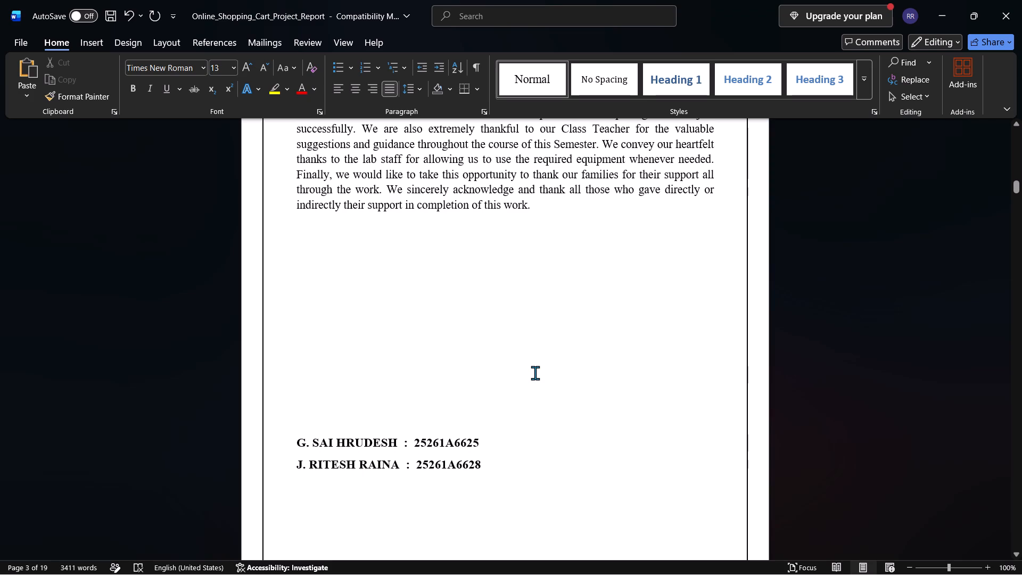
scroll(535, 373, down, 2)
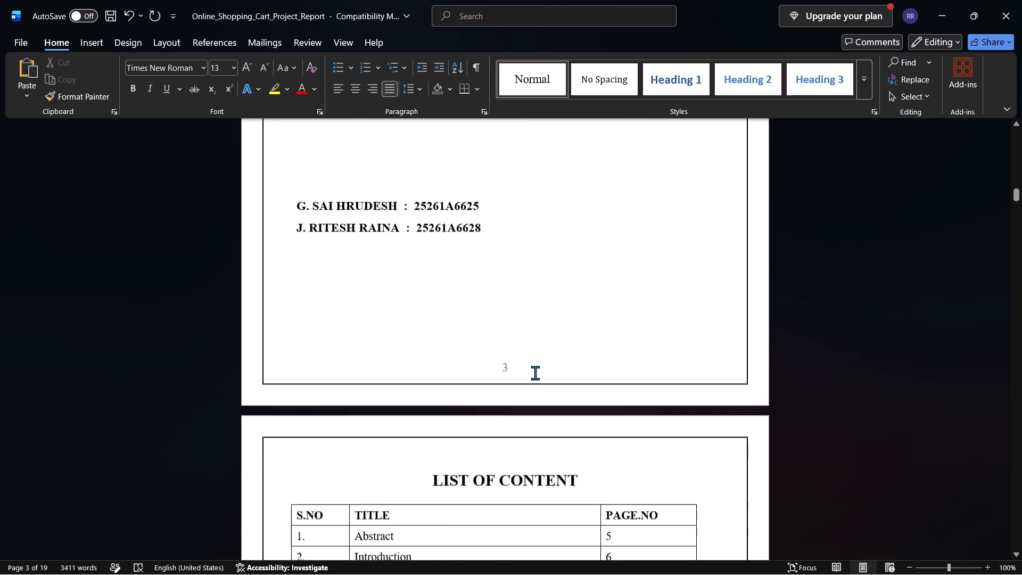
scroll(535, 373, down, 2)
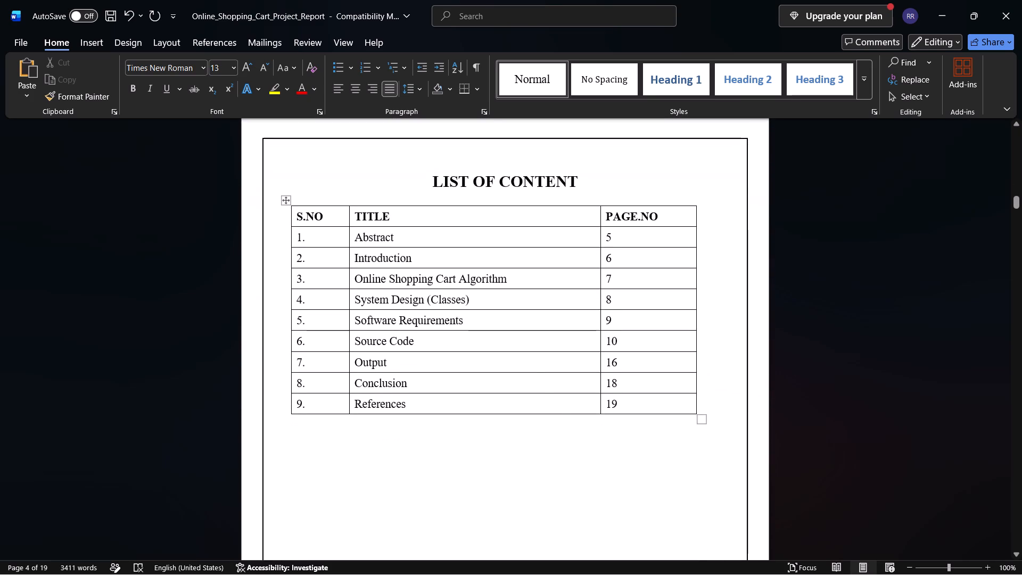
scroll(559, 418, down, 1)
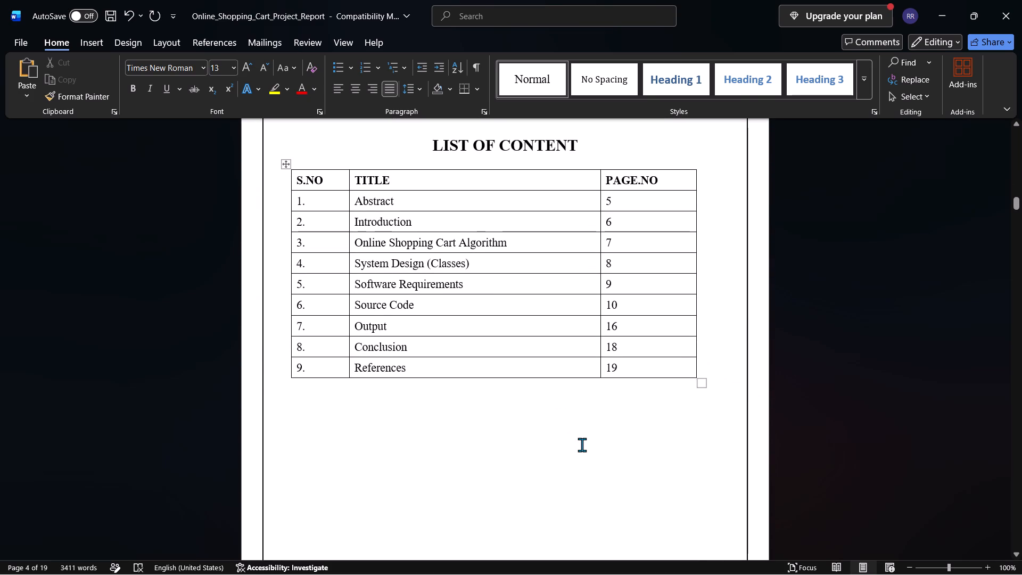
Enlarge the whole List of Content table to roughly double its height and slightly more width, keeping it inside the page border.
scroll(582, 445, down, 2)
scroll(582, 445, up, 1)
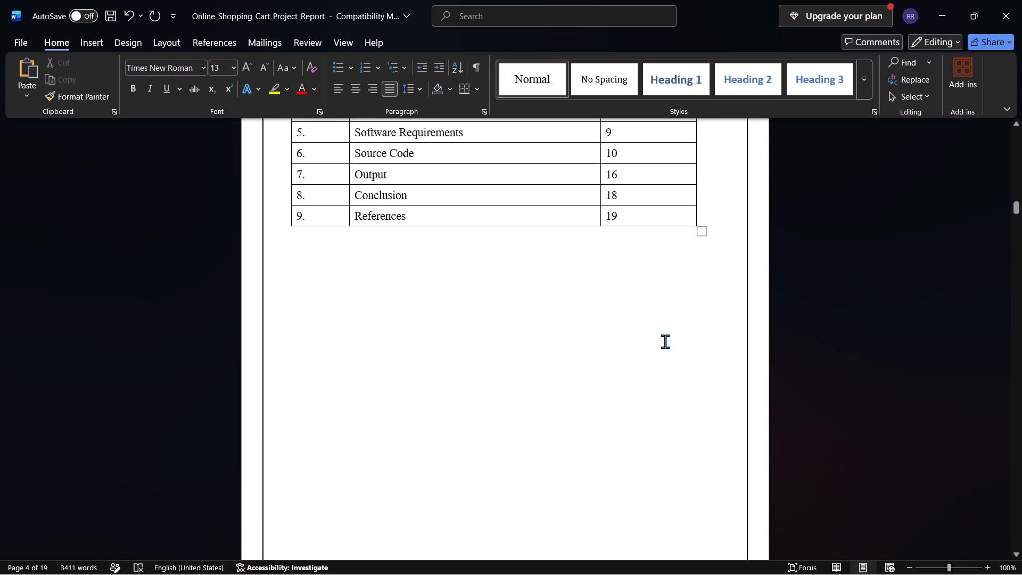
click(699, 230)
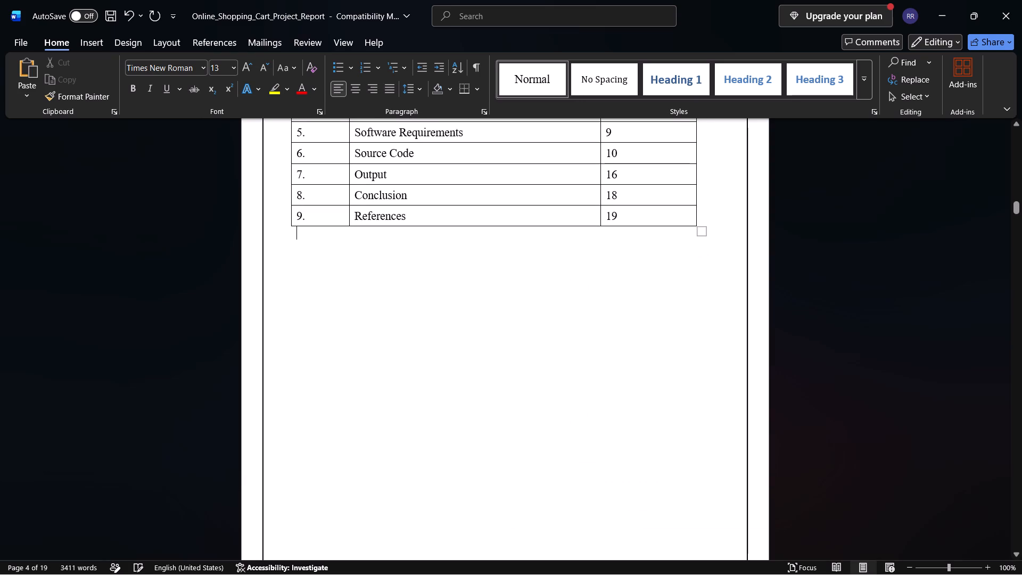
click(695, 226)
click(697, 229)
scroll(632, 321, up, 2)
click(632, 321)
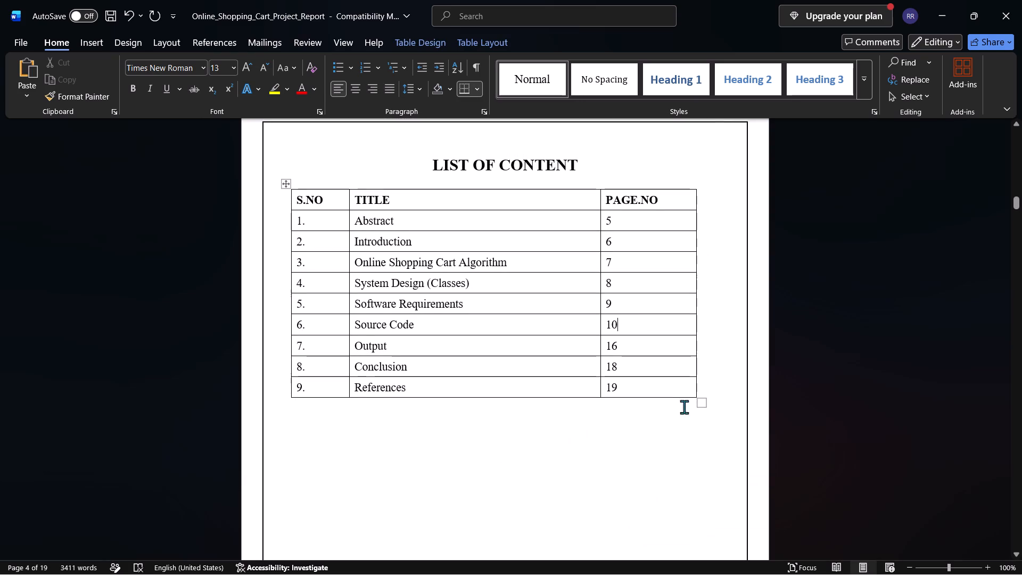
drag(700, 402, 720, 436)
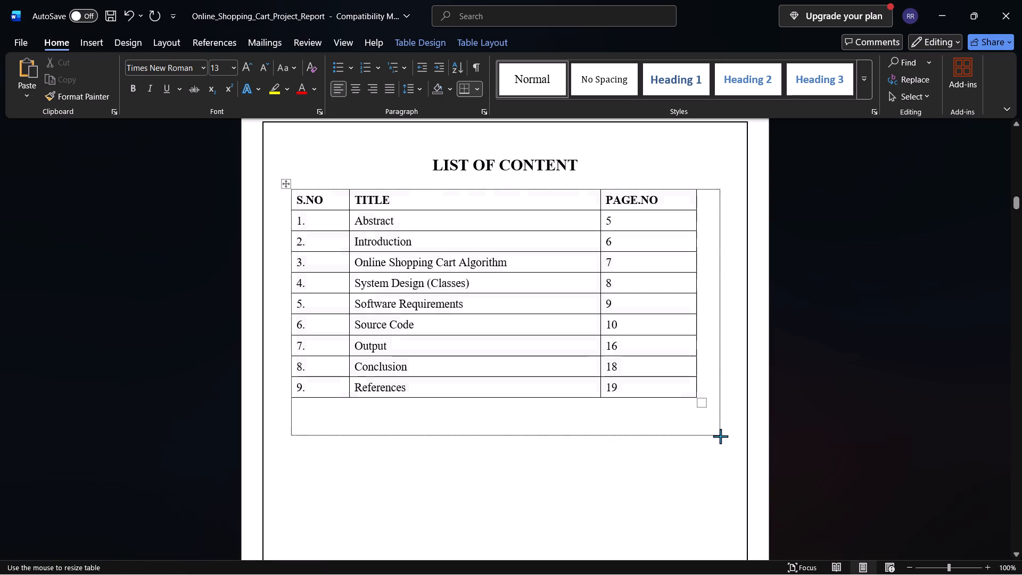
drag(720, 436, 720, 473)
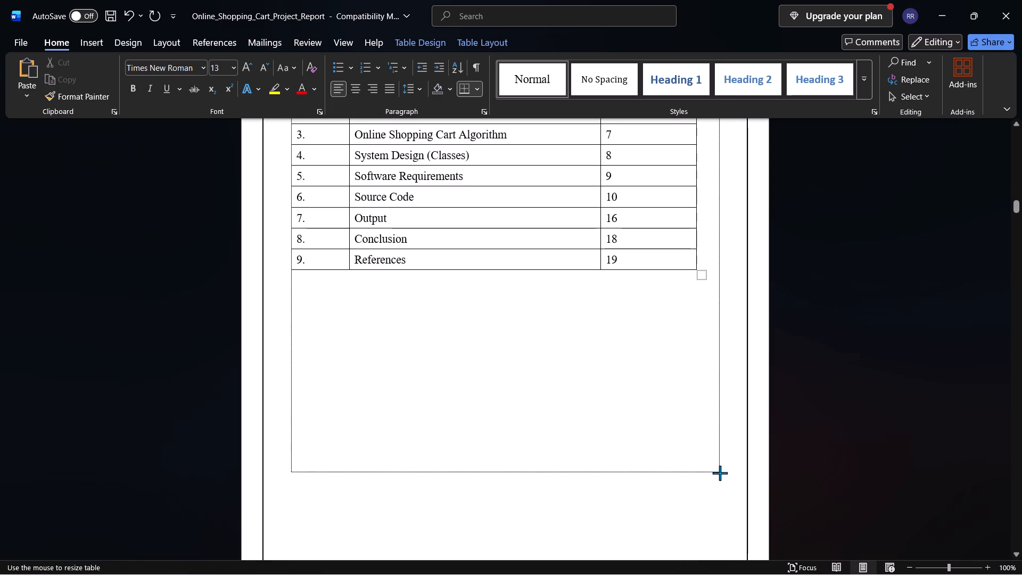
drag(720, 473, 702, 471)
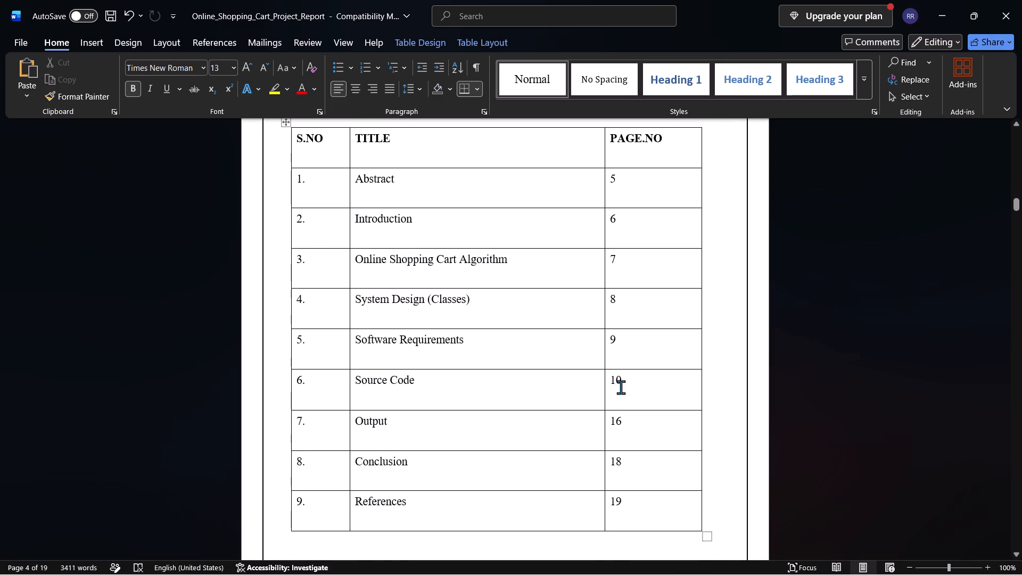
Read through the Abstract and Introduction pages, continuing to the Online Shopping Cart Algorithm page.
scroll(621, 387, down, 3)
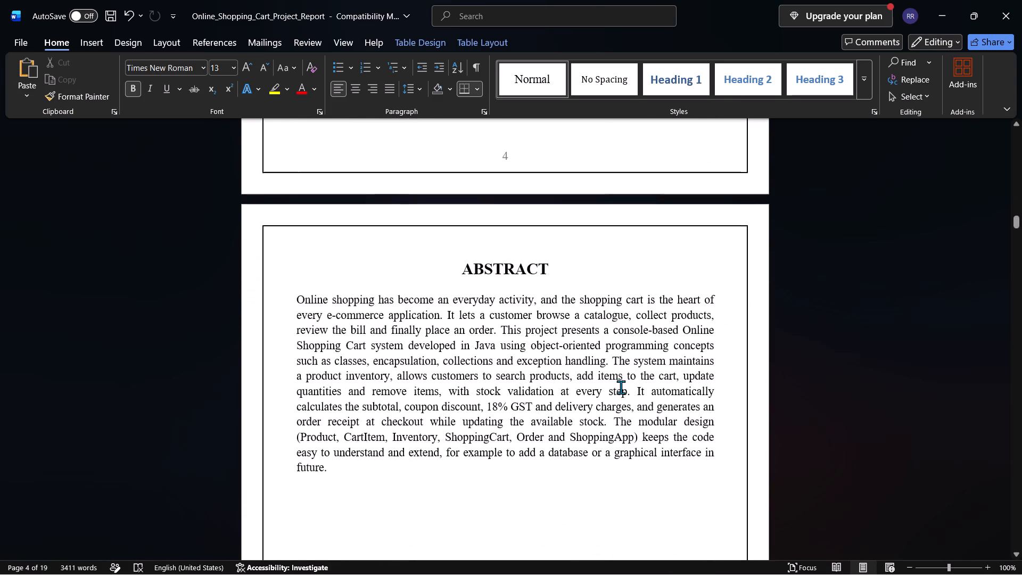
scroll(621, 387, down, 2)
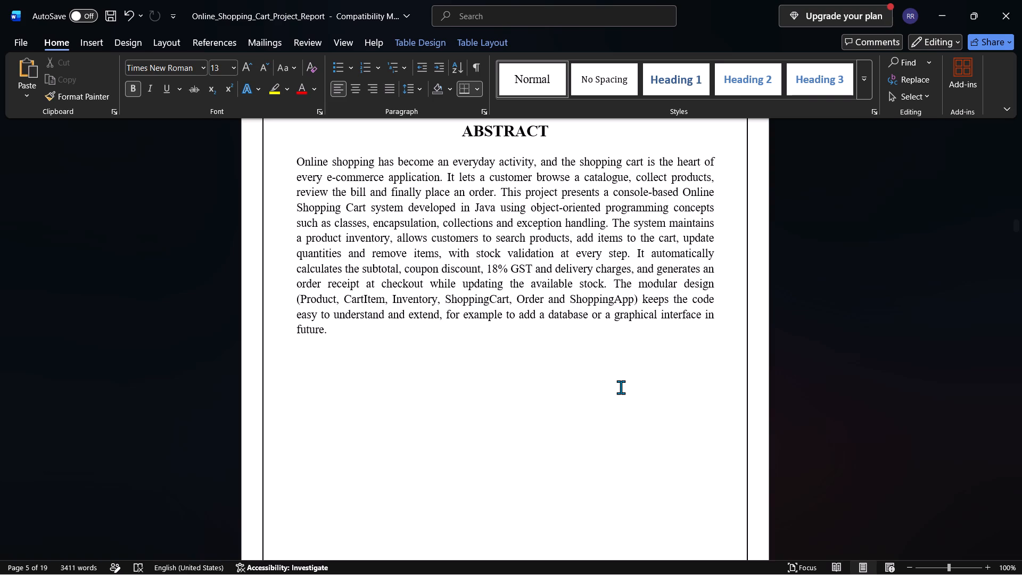
scroll(621, 387, down, 2)
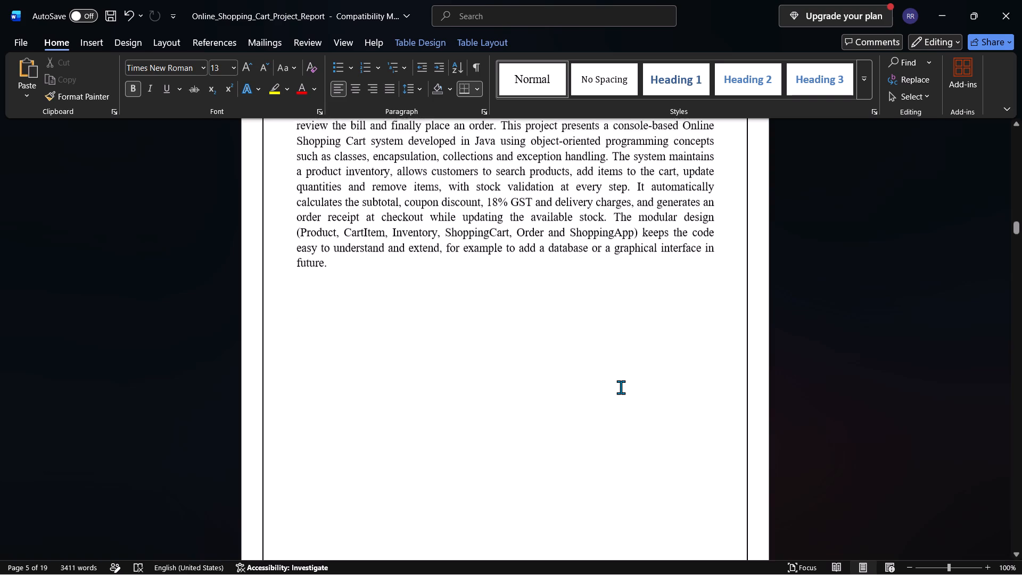
scroll(621, 387, down, 4)
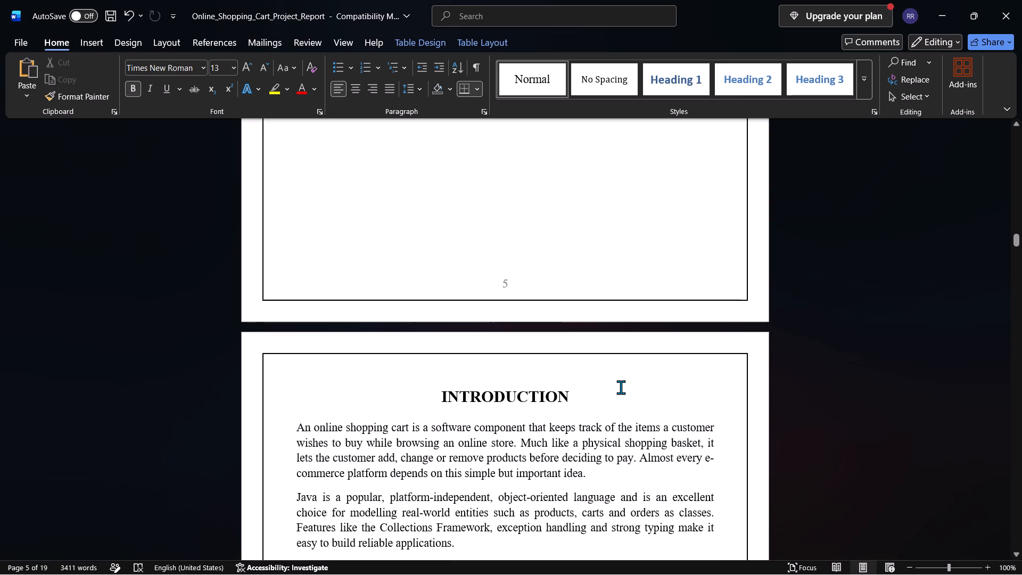
scroll(621, 387, down, 1)
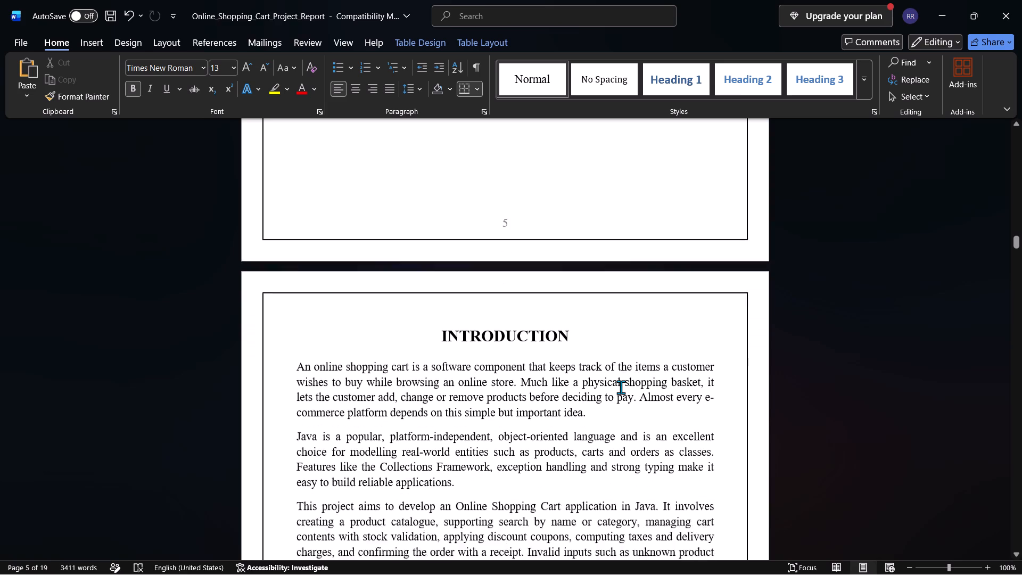
scroll(621, 387, down, 2)
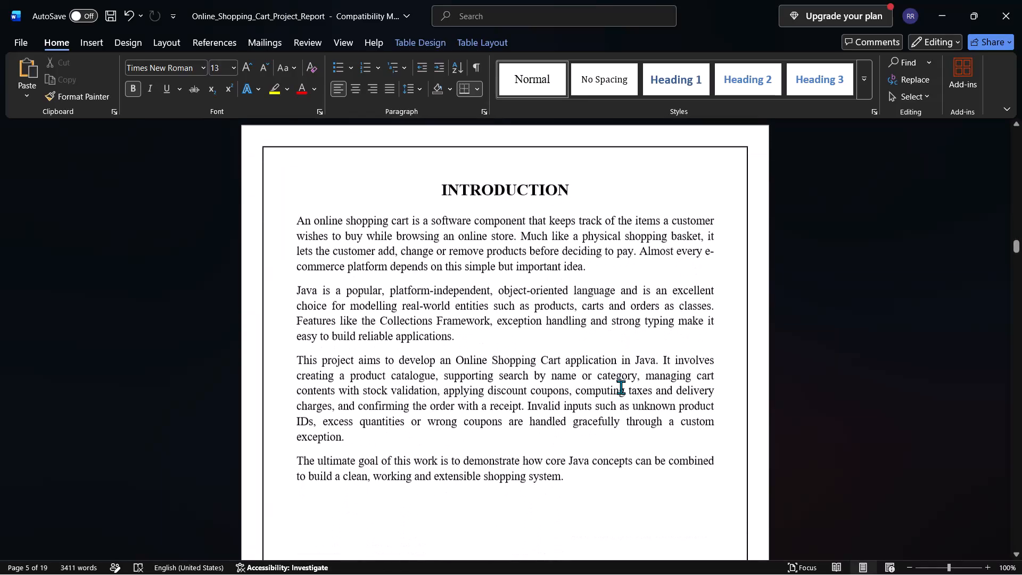
scroll(621, 387, down, 1)
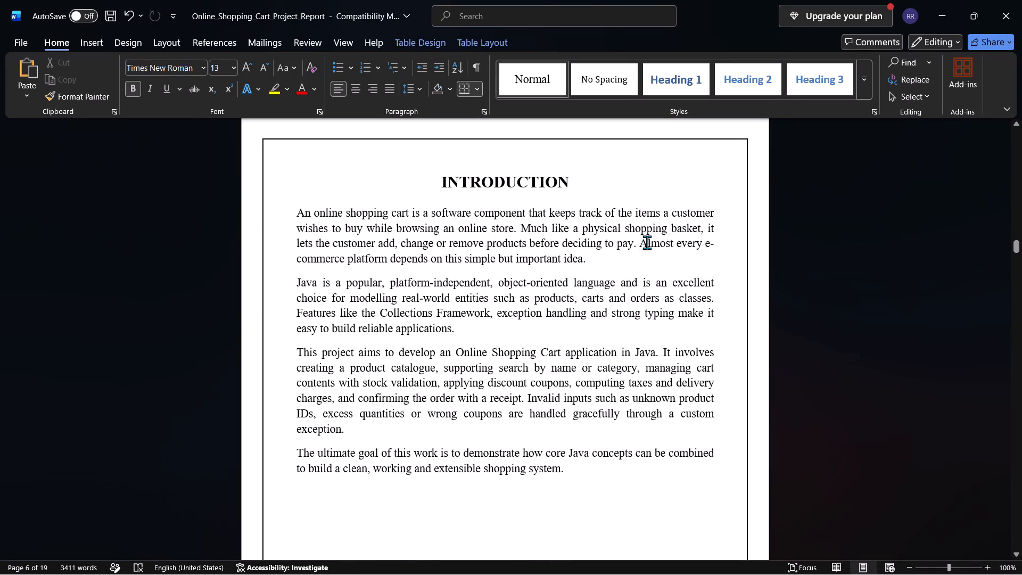
scroll(554, 370, down, 1)
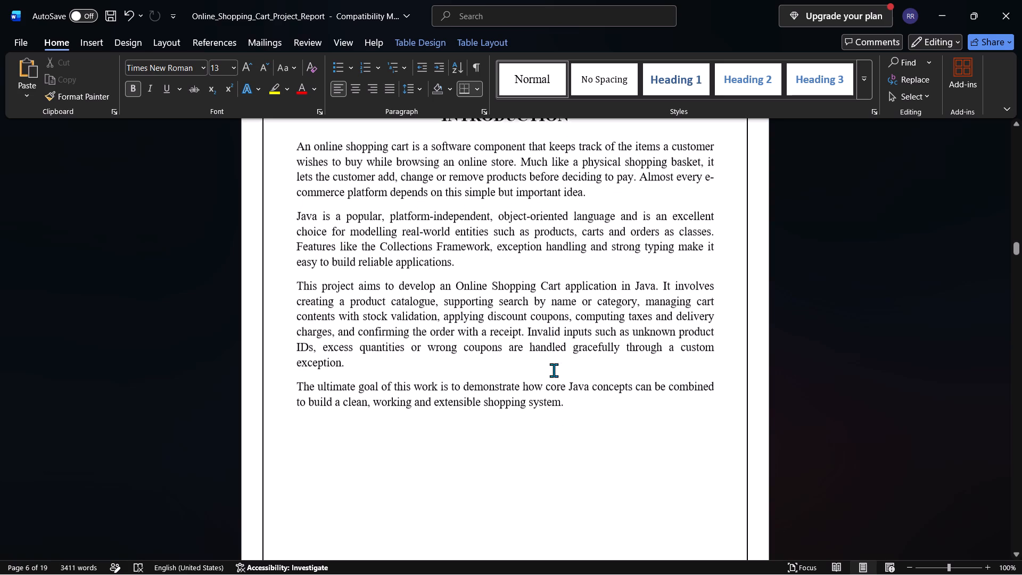
scroll(554, 370, down, 1)
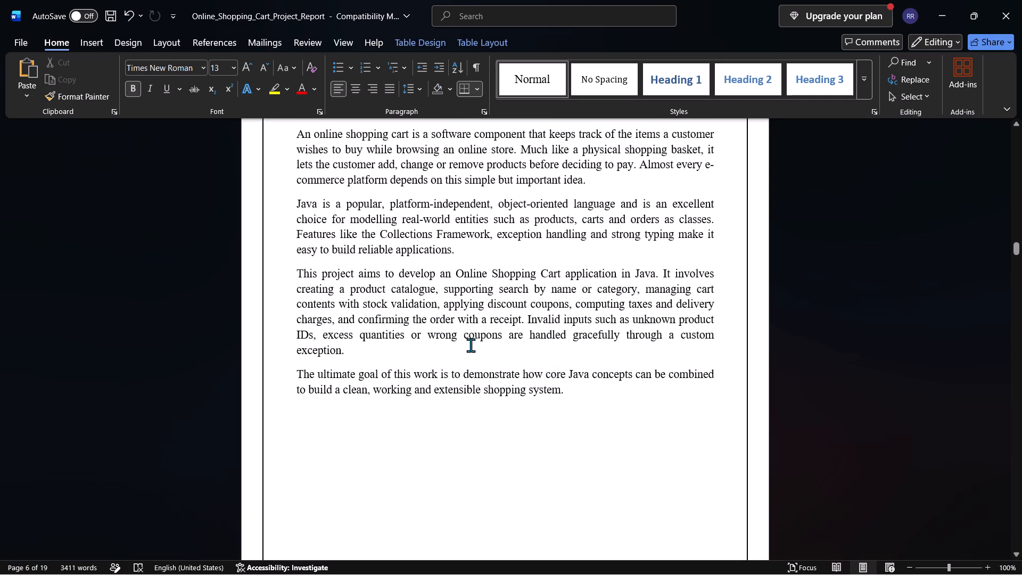
scroll(471, 345, down, 1)
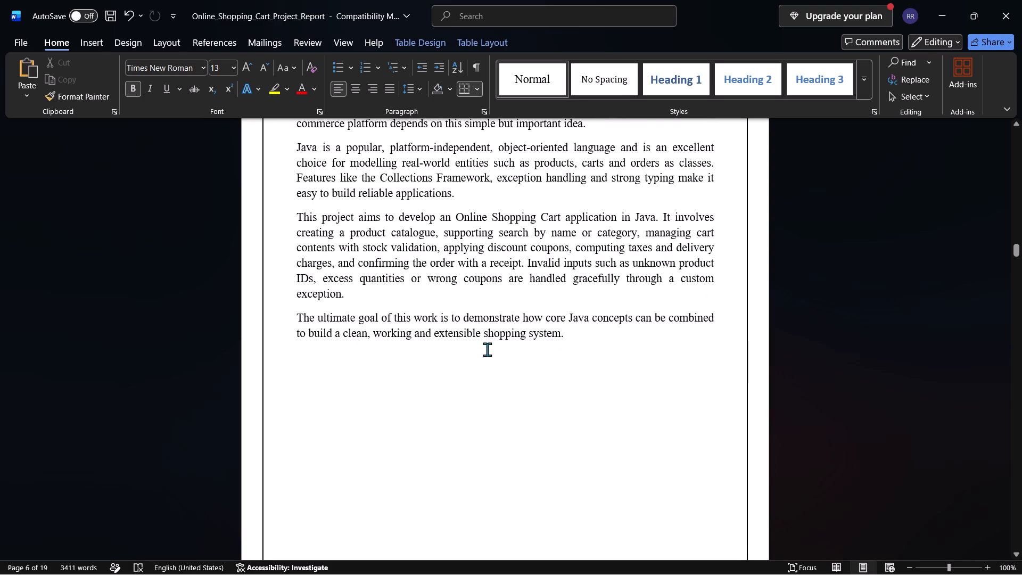
scroll(490, 363, down, 2)
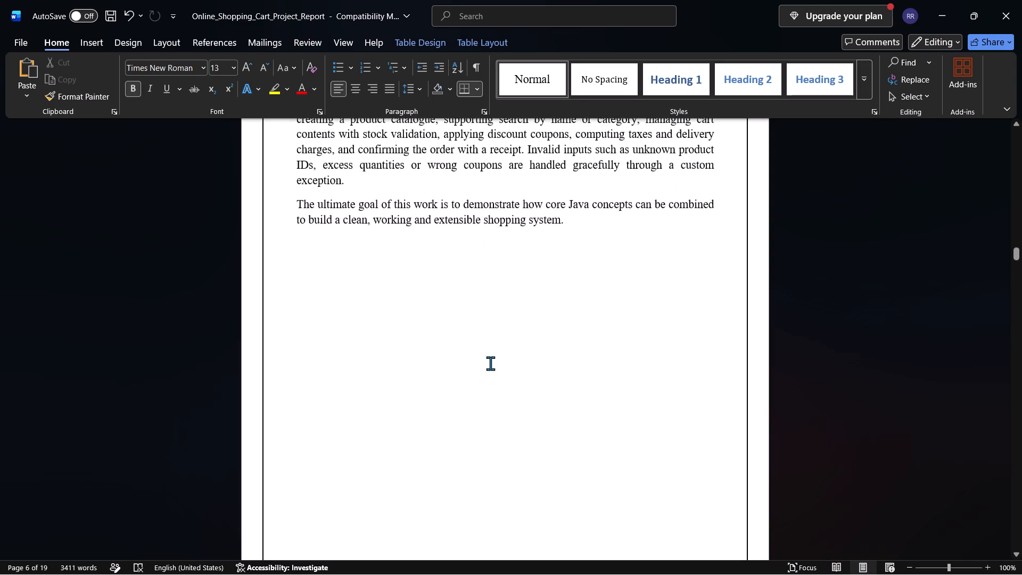
scroll(490, 363, down, 3)
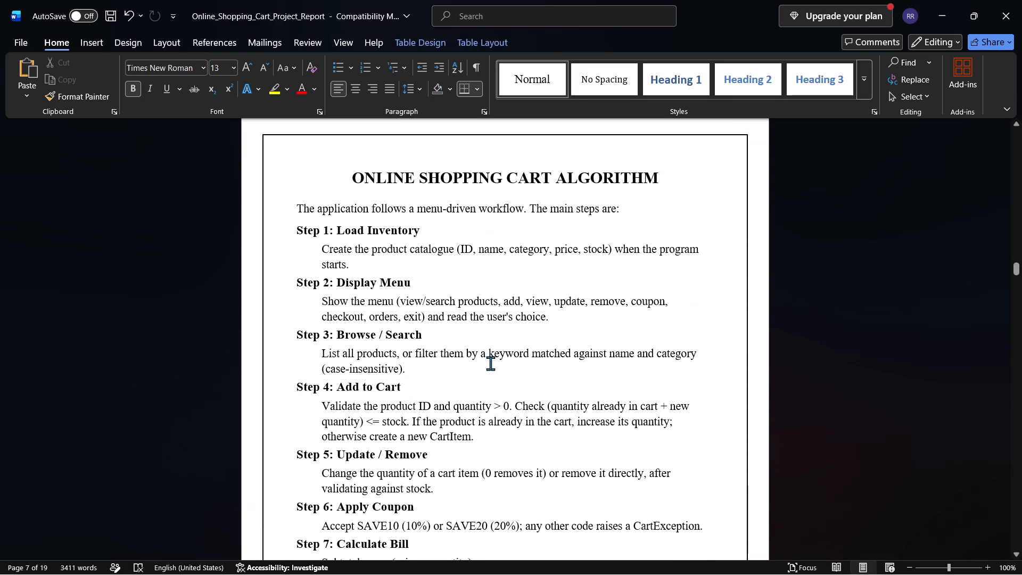
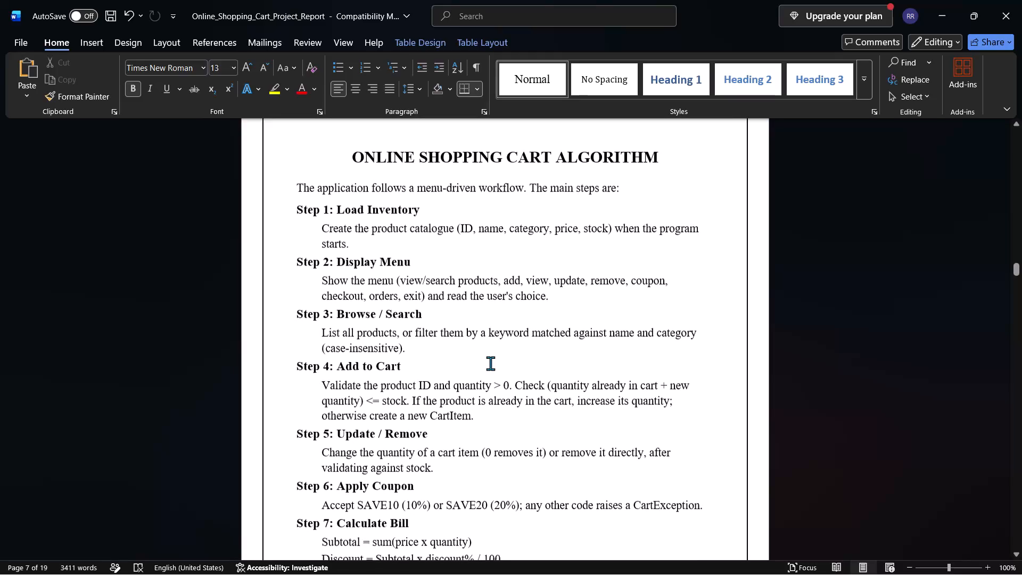
Read through the rest of the algorithm steps, the class responsibilities and Java concepts page, and the Software Requirements page.
scroll(490, 363, down, 2)
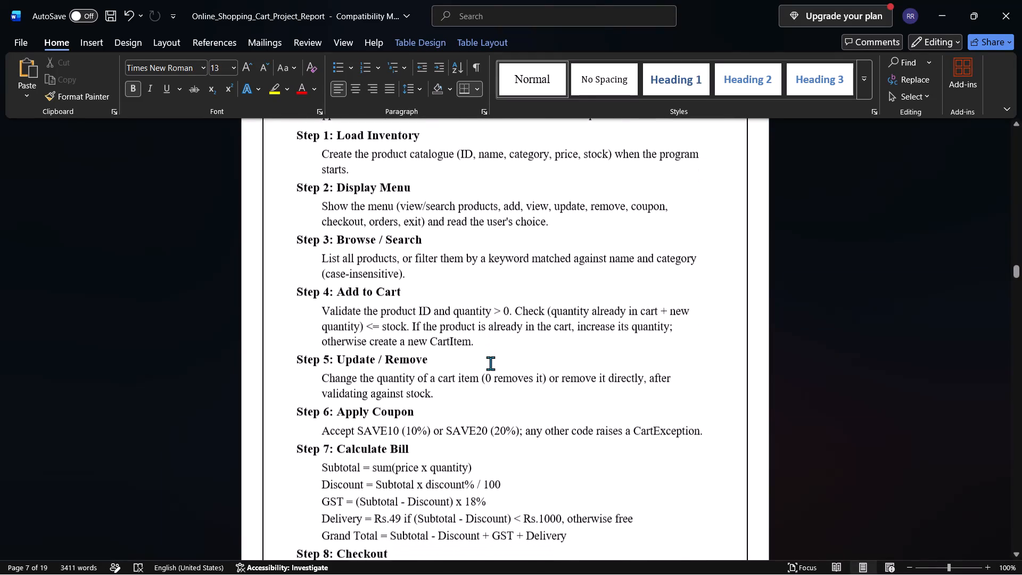
scroll(490, 363, down, 5)
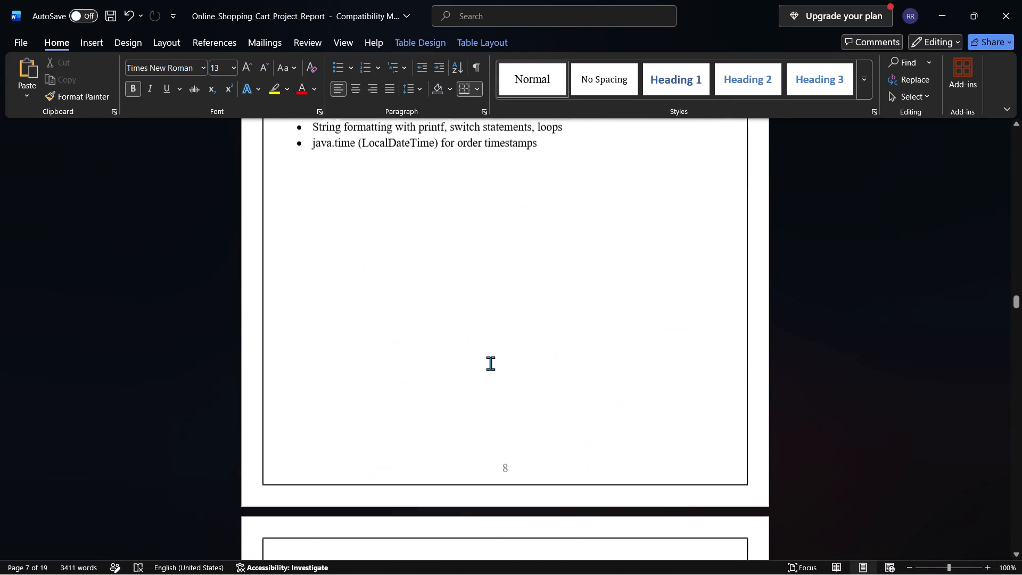
scroll(490, 363, down, 1)
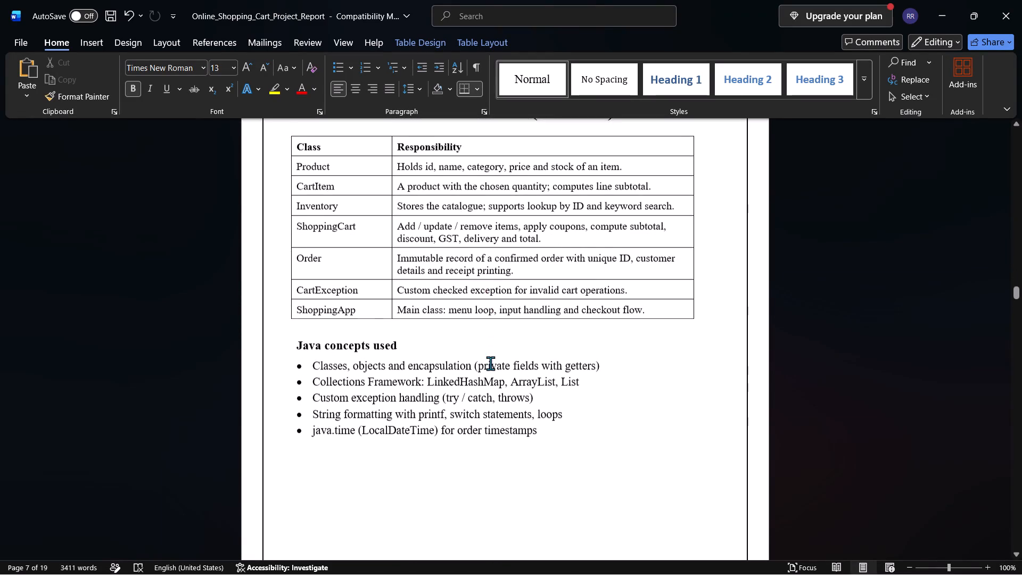
scroll(490, 363, down, 4)
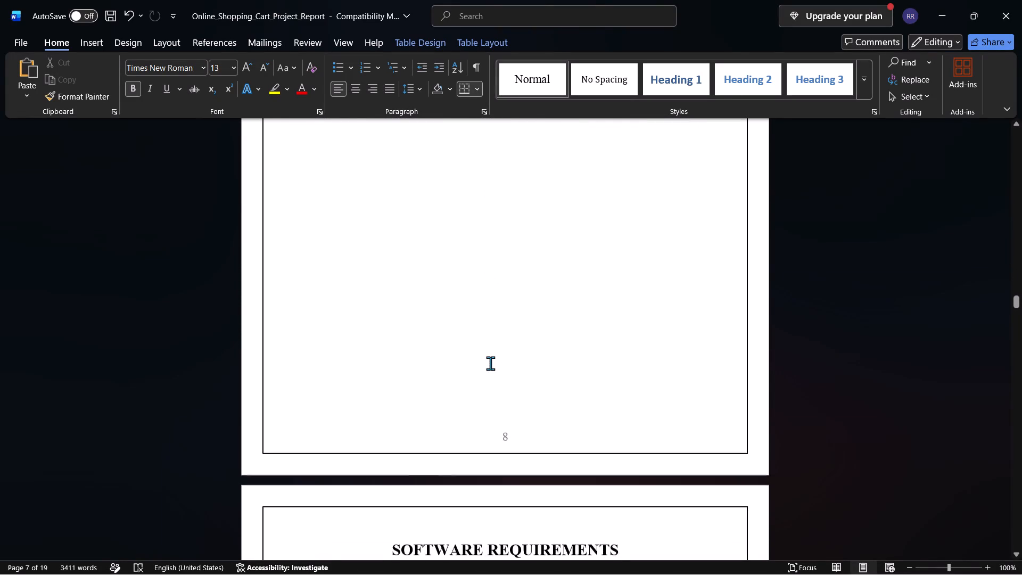
scroll(490, 363, down, 2)
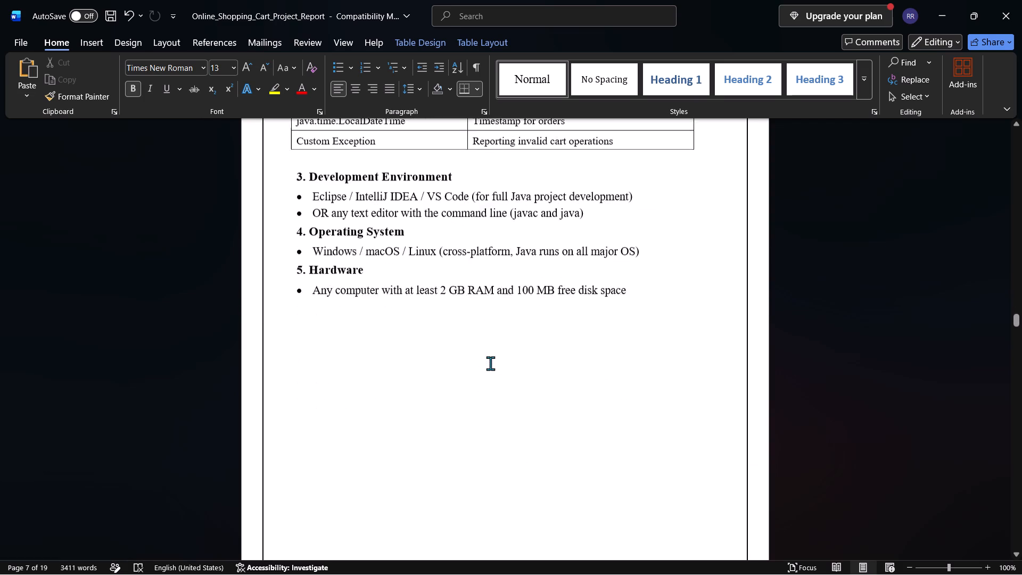
scroll(490, 363, down, 3)
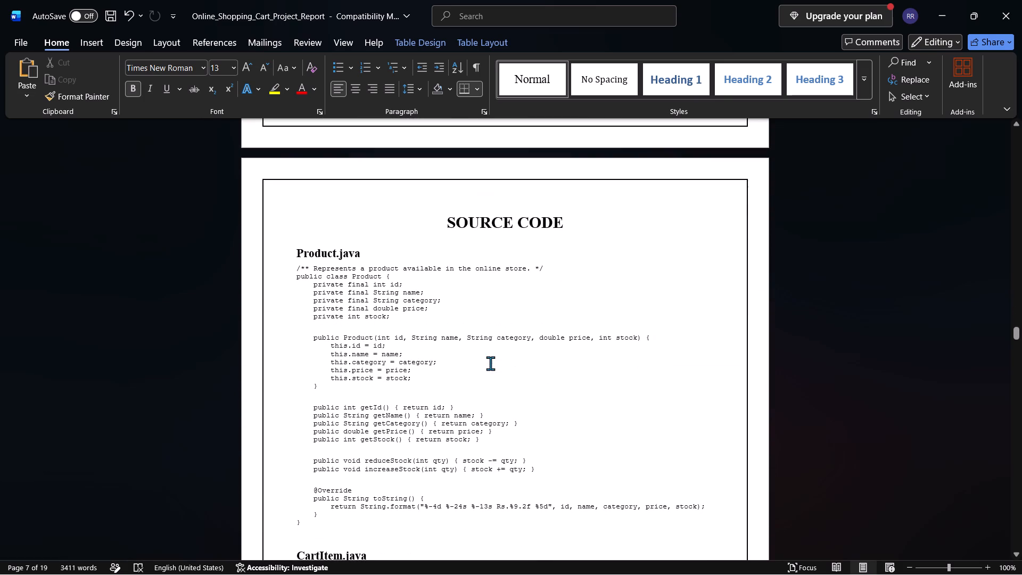
Examine the Source Code pages from Product.java to ShoppingApp.java and the sample program output.
scroll(490, 363, down, 2)
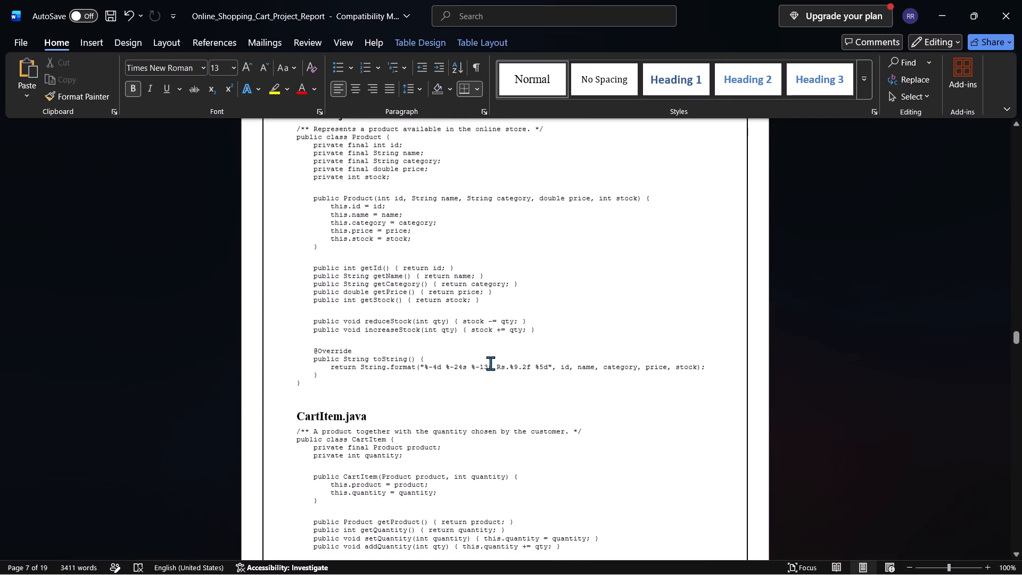
scroll(490, 363, down, 2)
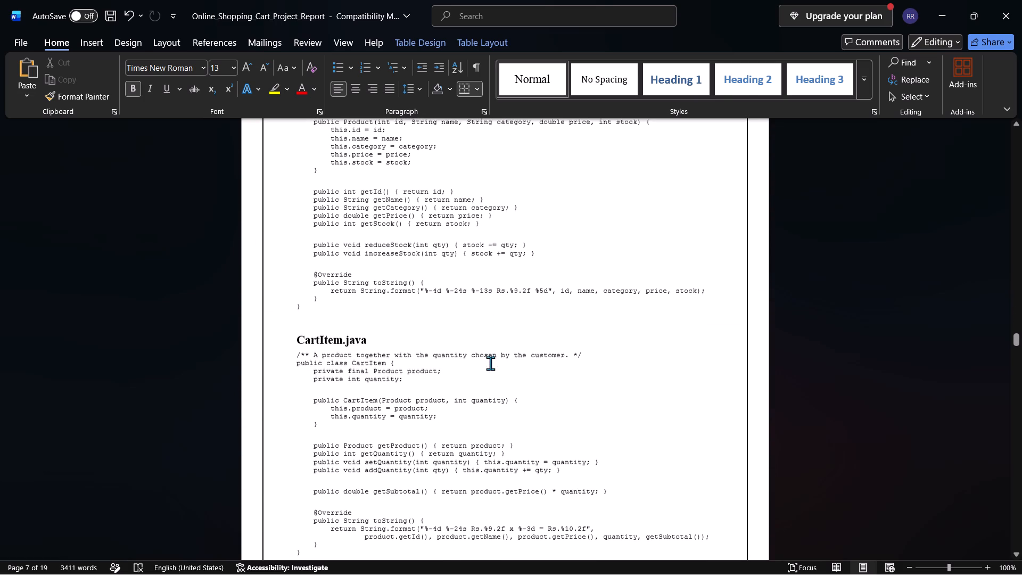
scroll(490, 363, down, 1)
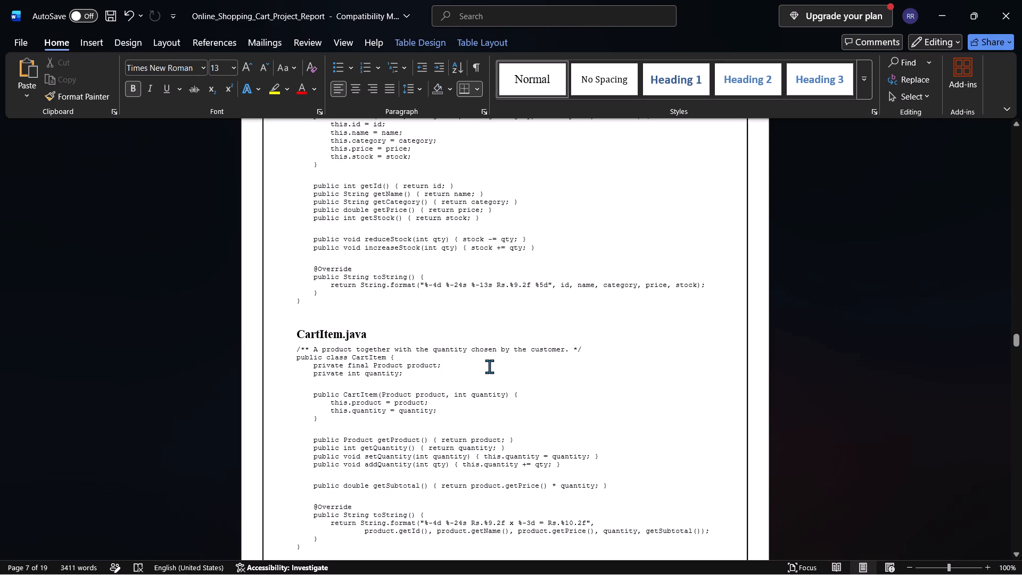
scroll(489, 366, down, 5)
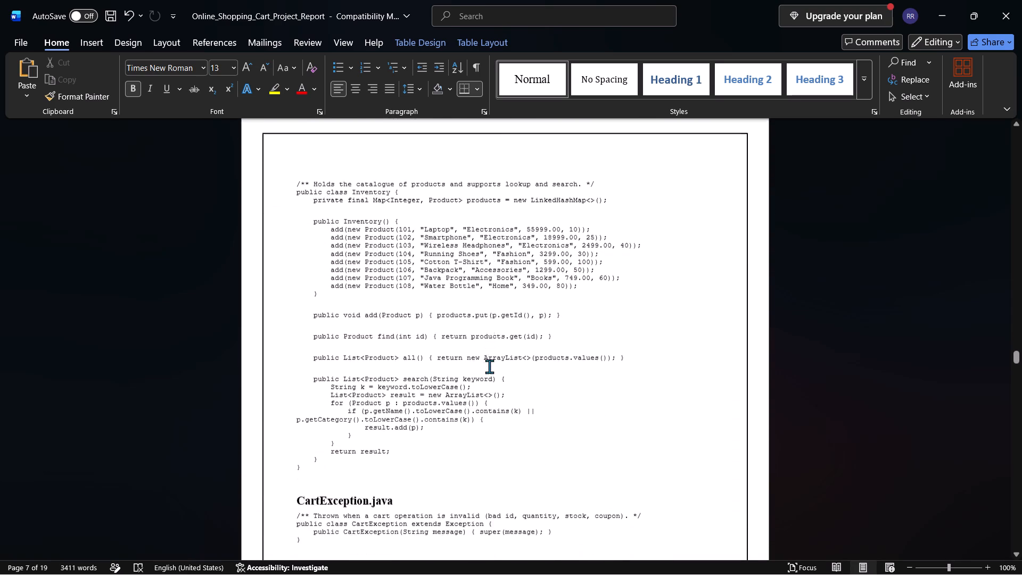
scroll(489, 366, down, 5)
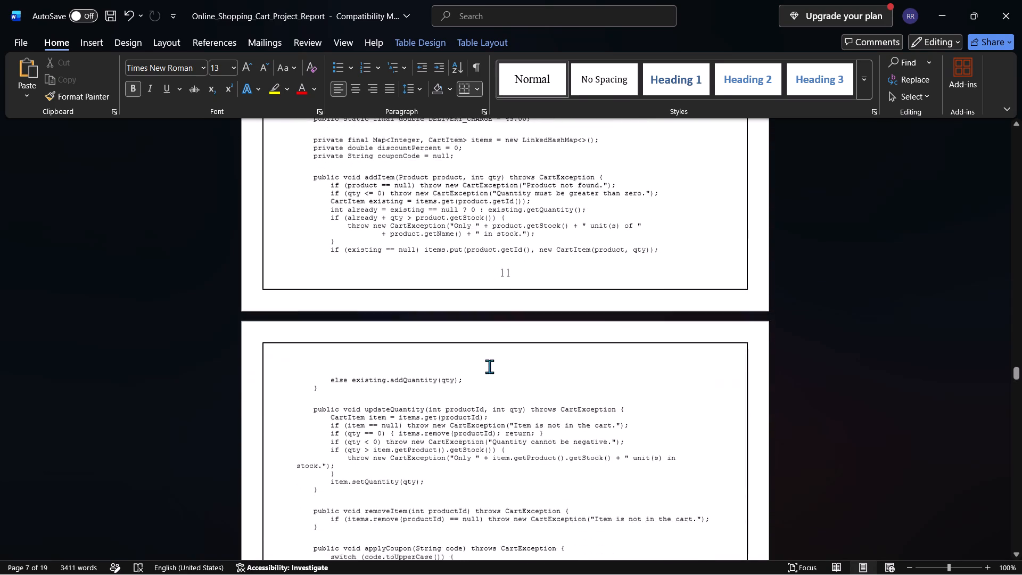
scroll(489, 366, down, 4)
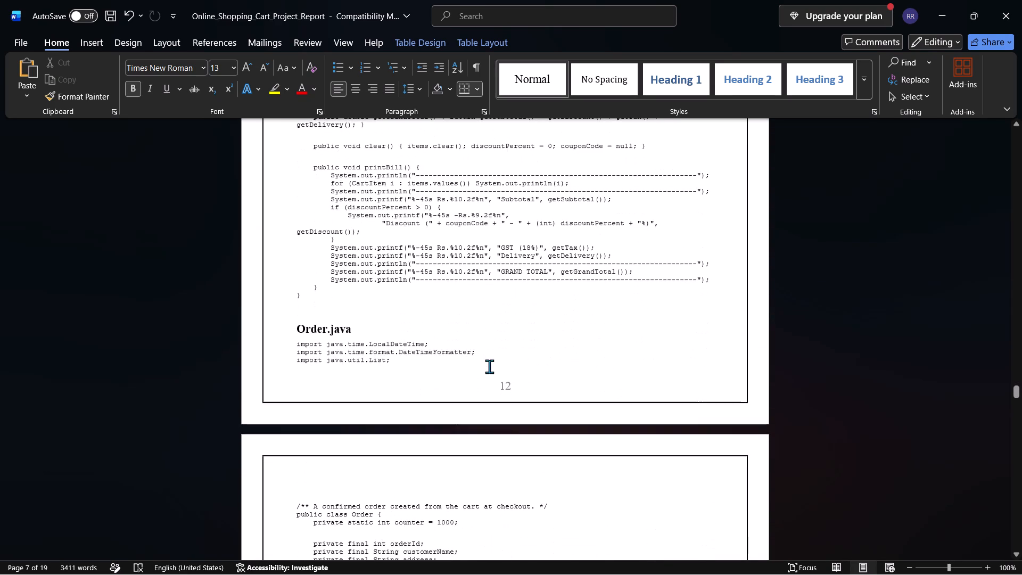
scroll(489, 366, down, 4)
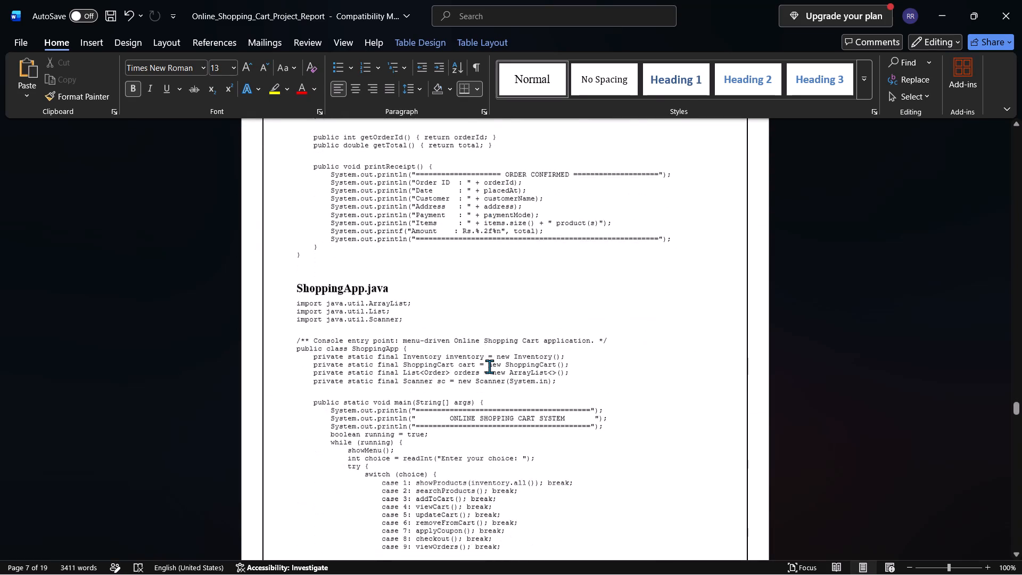
scroll(489, 366, down, 4)
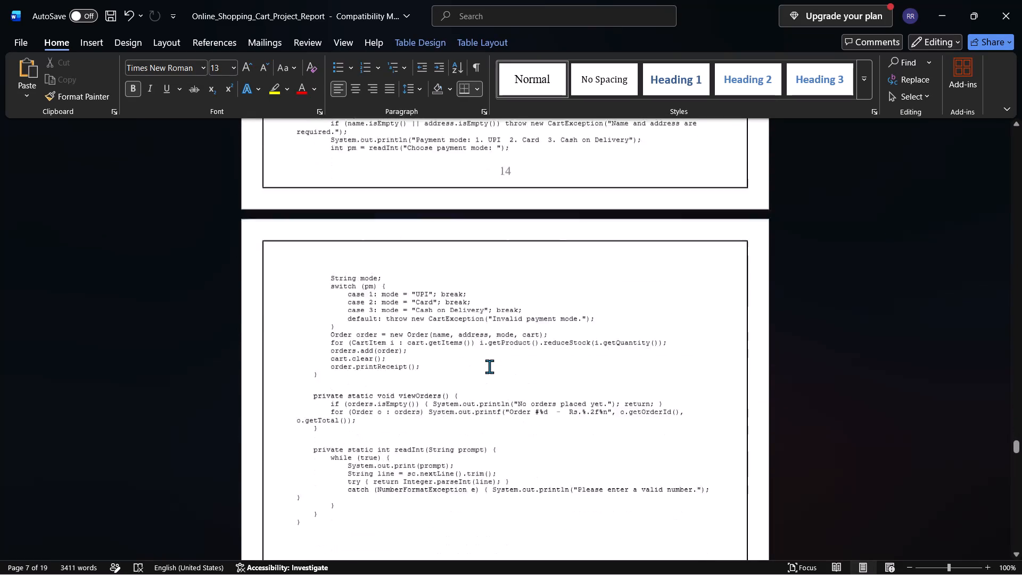
scroll(489, 366, down, 3)
scroll(489, 366, up, 1)
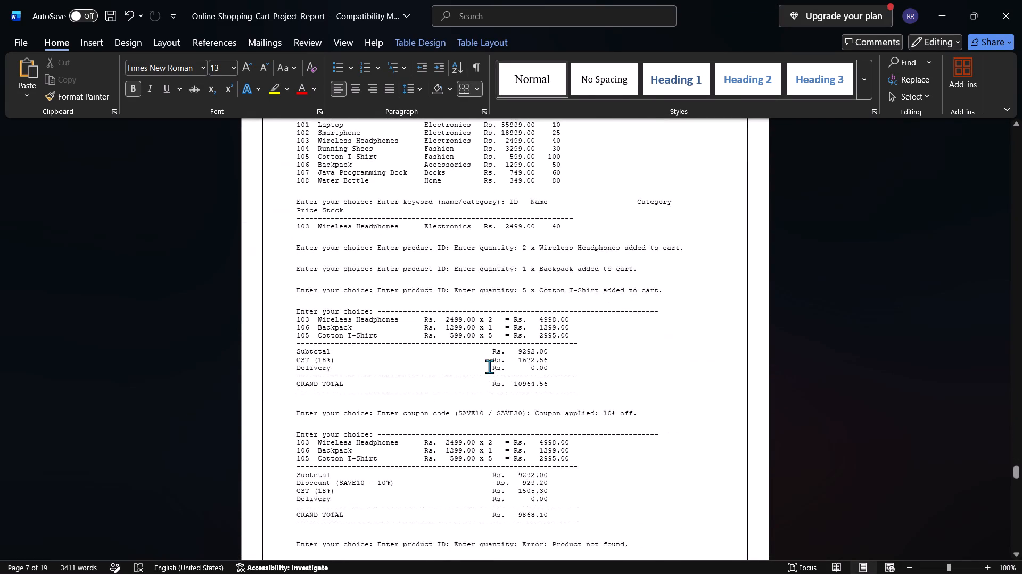
scroll(489, 366, up, 3)
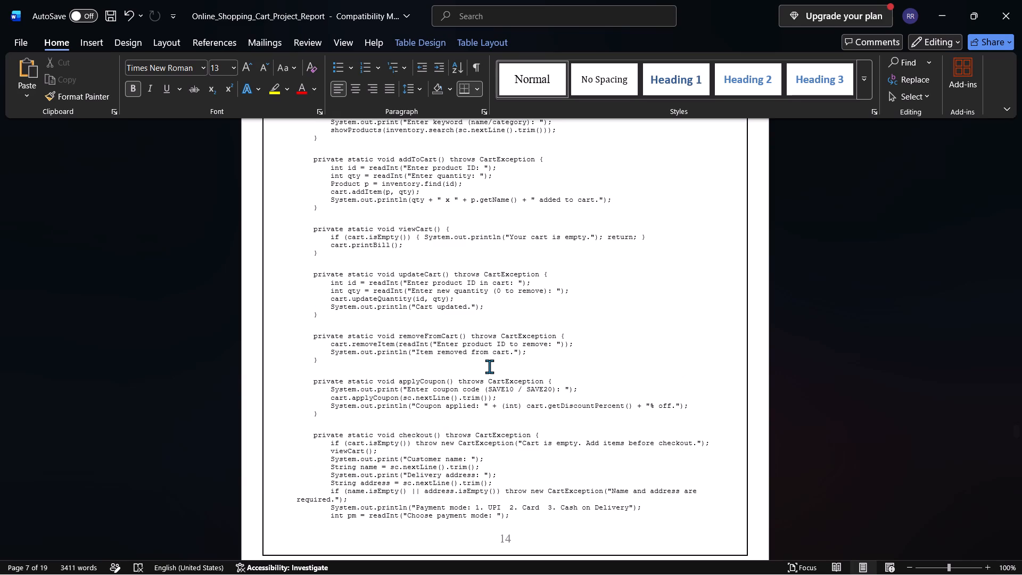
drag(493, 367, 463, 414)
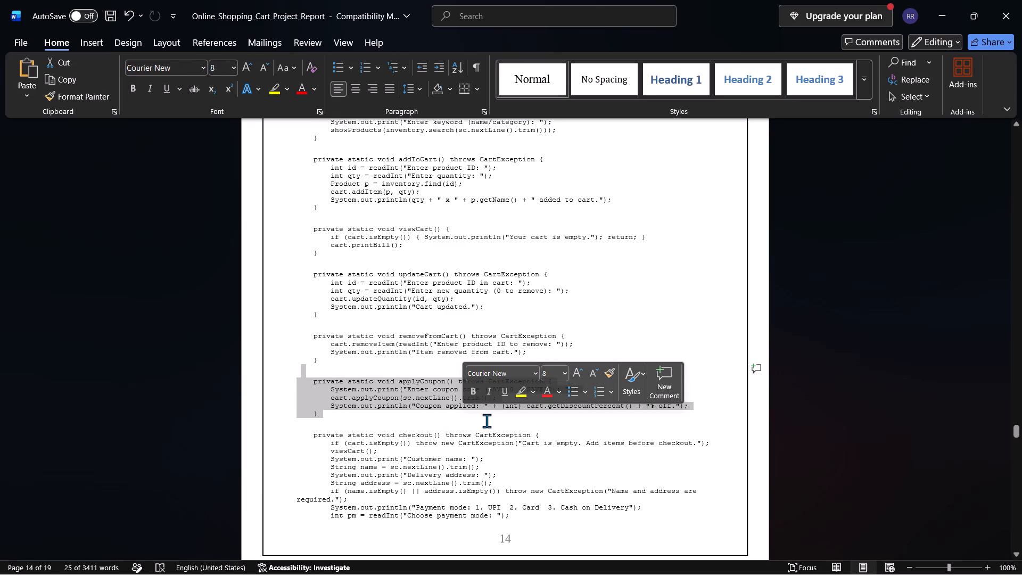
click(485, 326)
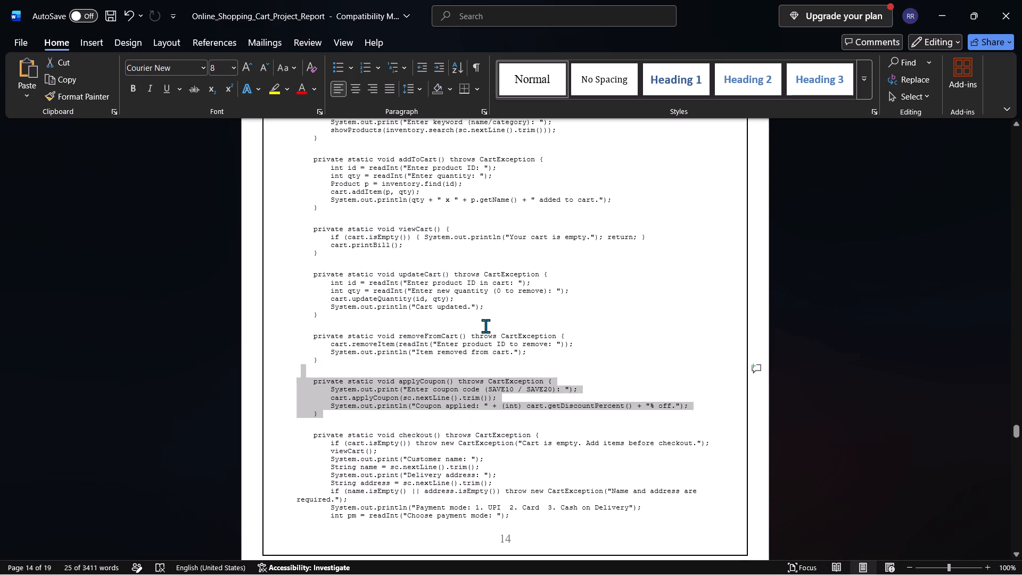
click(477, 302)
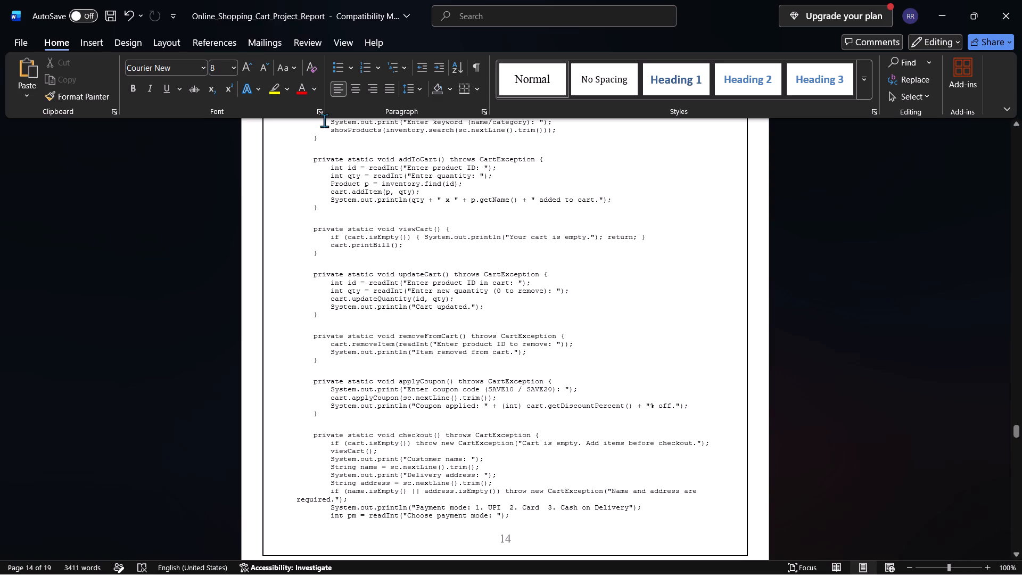
Format the whole Product.java code block on the Source Code page in Times New Roman, size 12.
scroll(324, 120, up, 15)
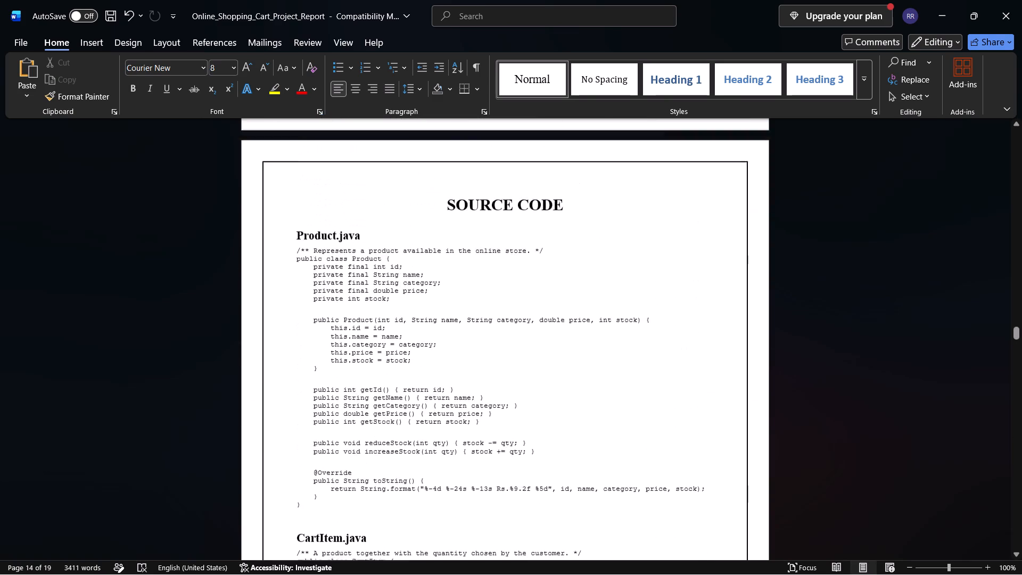
scroll(324, 120, up, 1)
drag(296, 385, 332, 466)
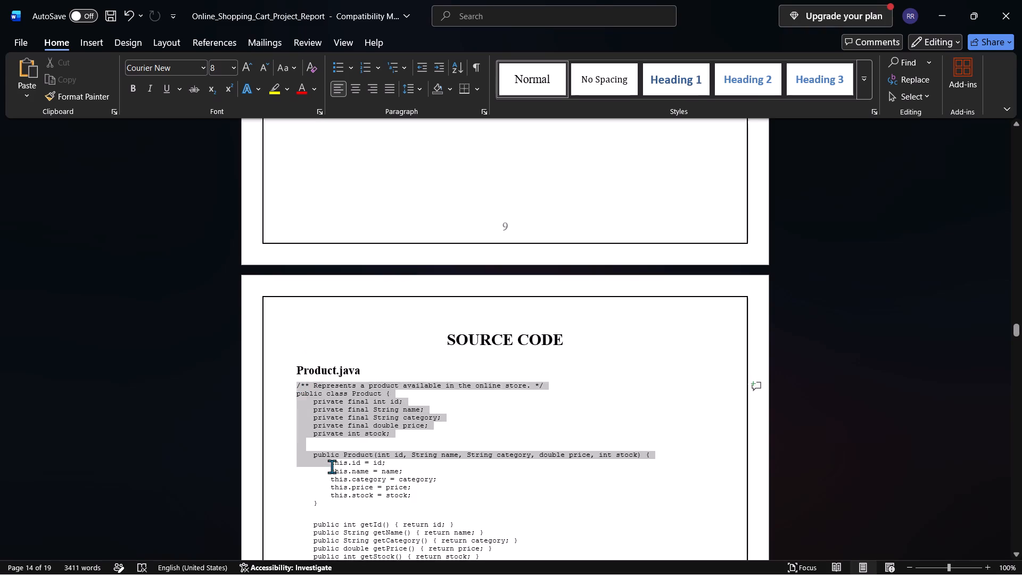
drag(332, 466, 325, 349)
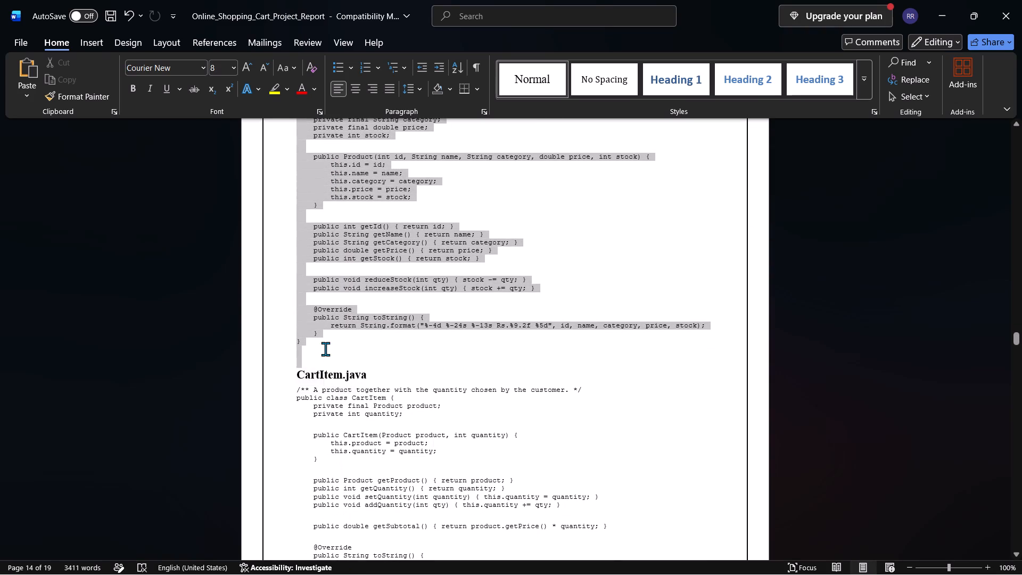
drag(325, 349, 316, 342)
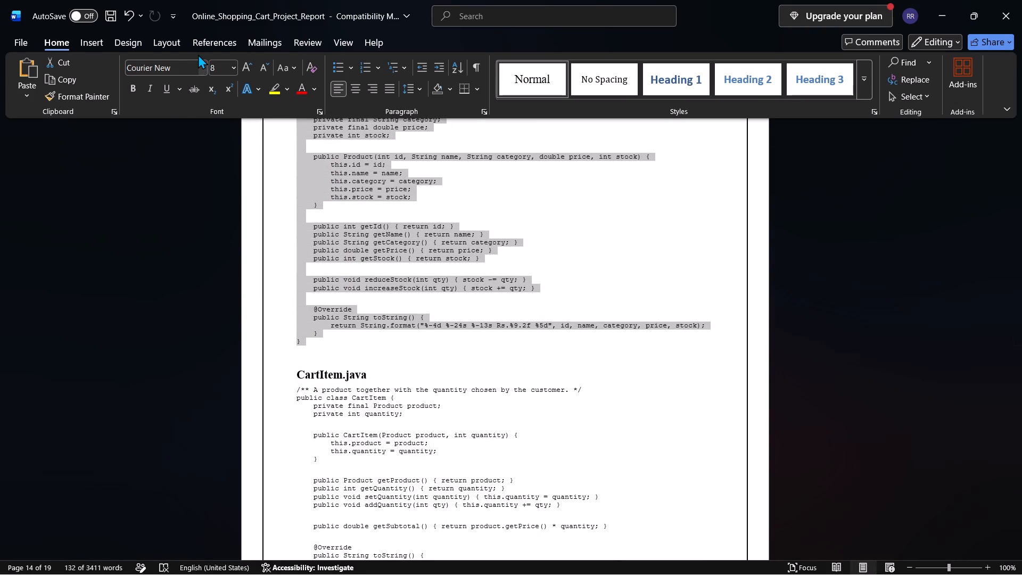
click(200, 63)
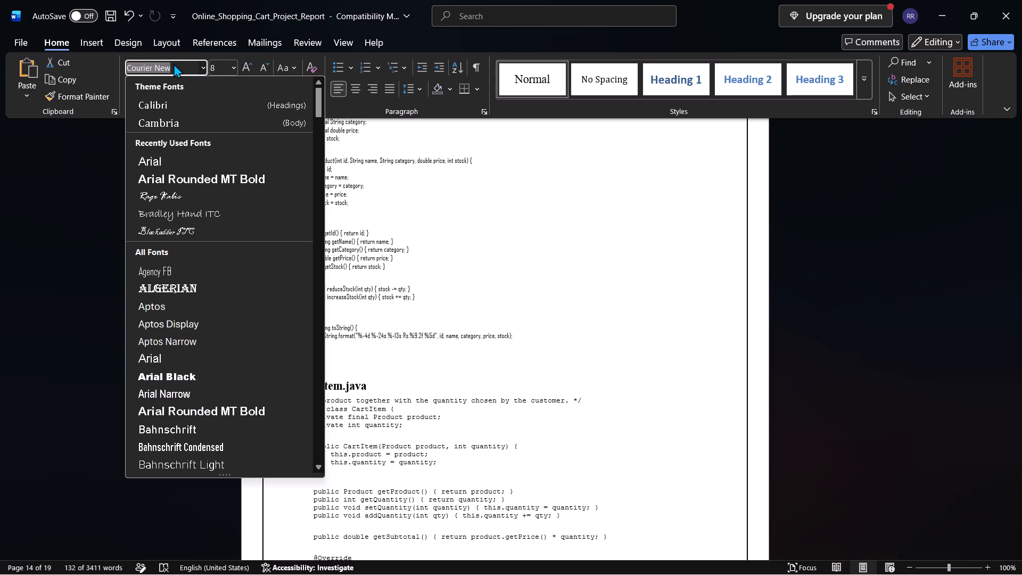
key(BackSpace)
text(times)
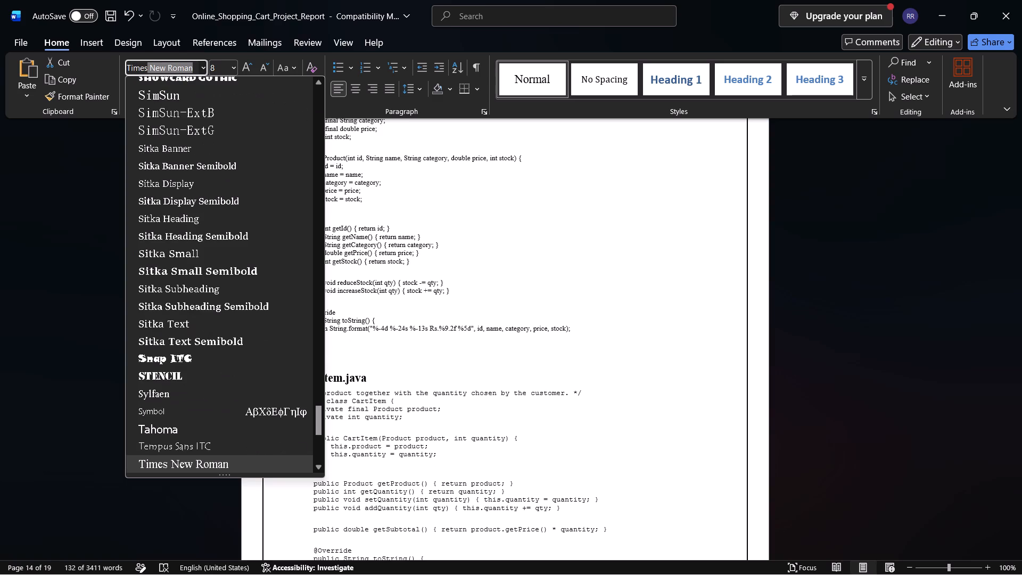
key(Return)
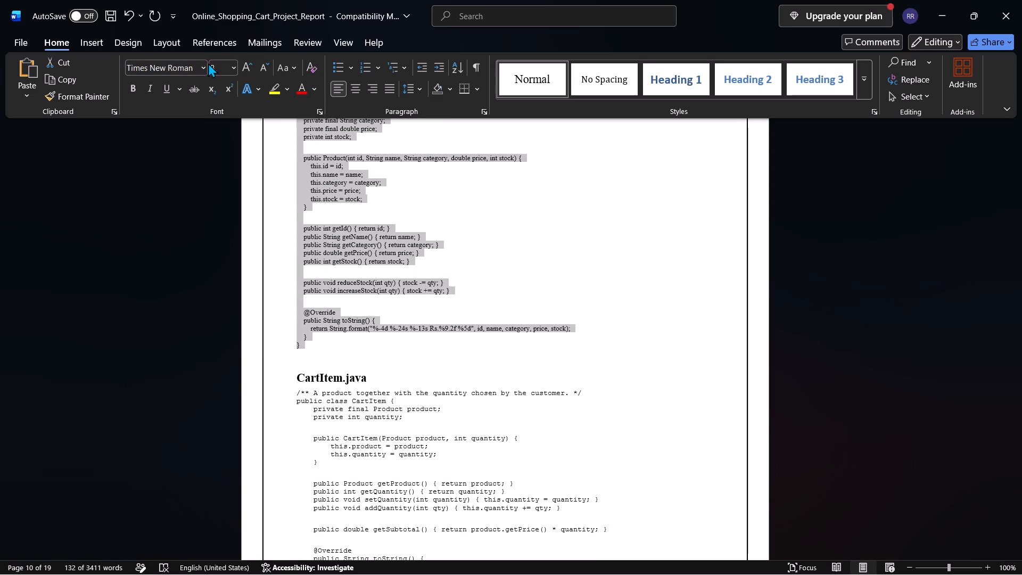
click(235, 72)
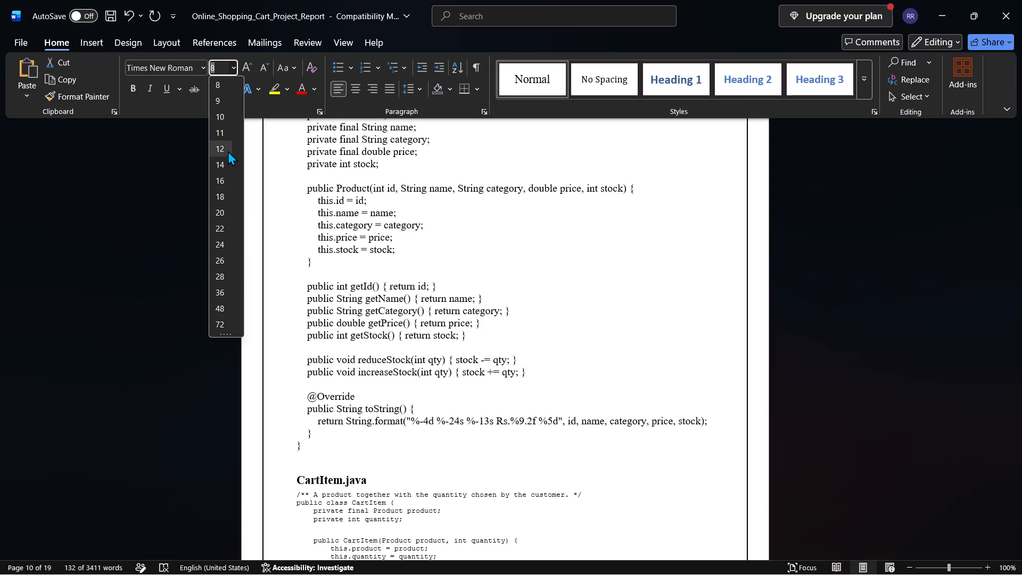
click(228, 151)
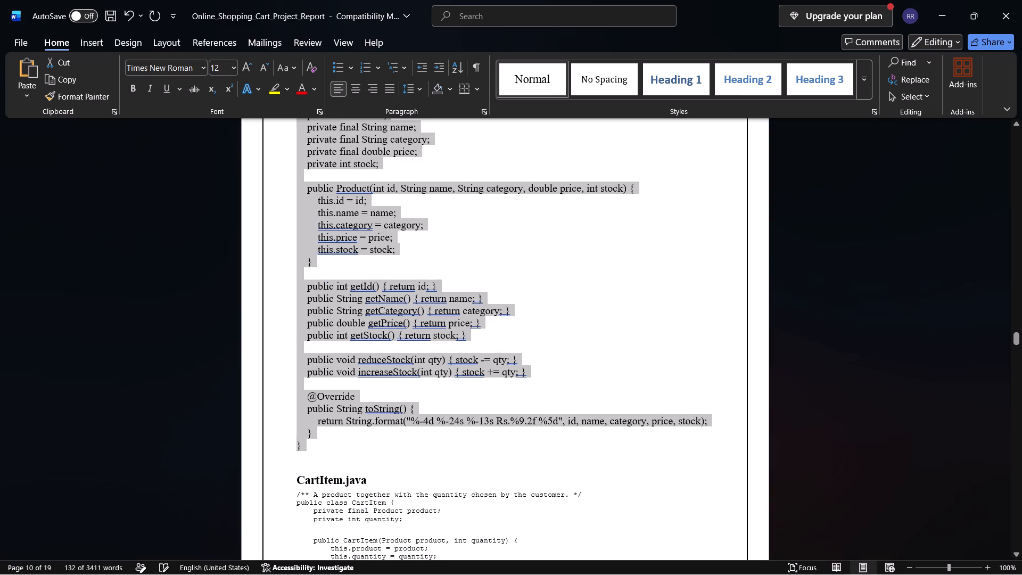
Format the whole CartItem.java code block, including its continuation on the following page, in Times New Roman, size 12.
scroll(262, 250, down, 2)
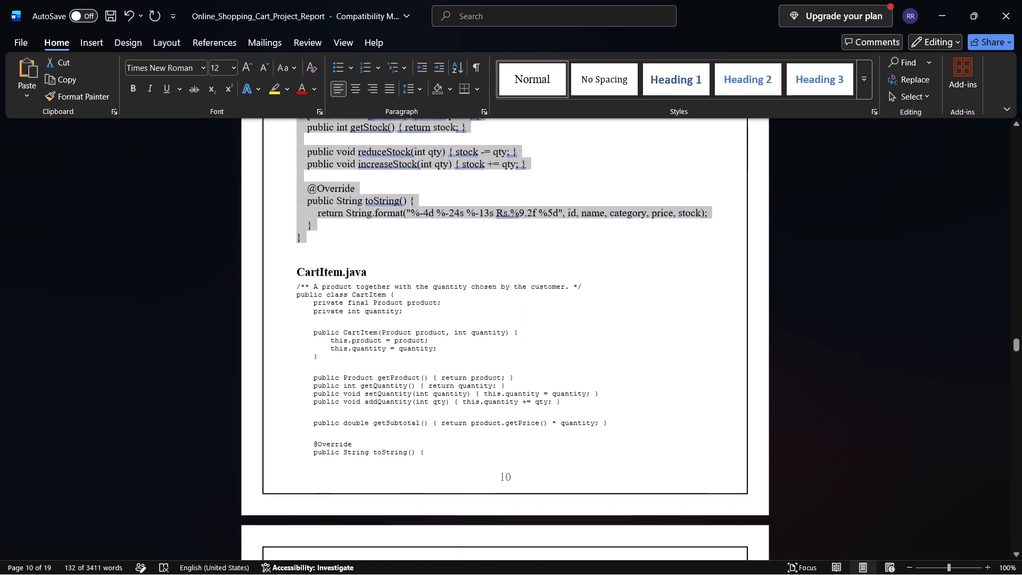
drag(294, 285, 459, 507)
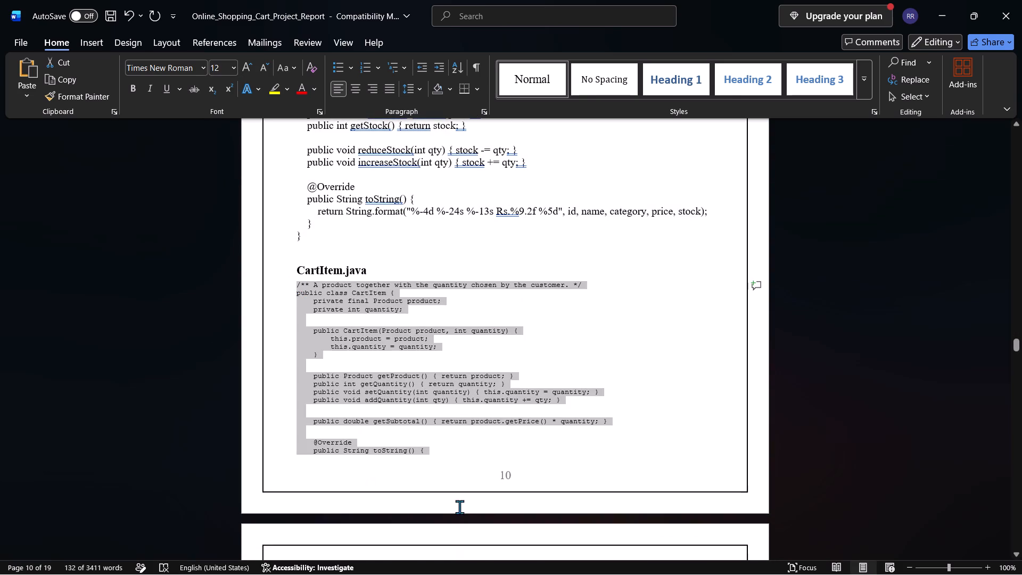
drag(459, 507, 392, 414)
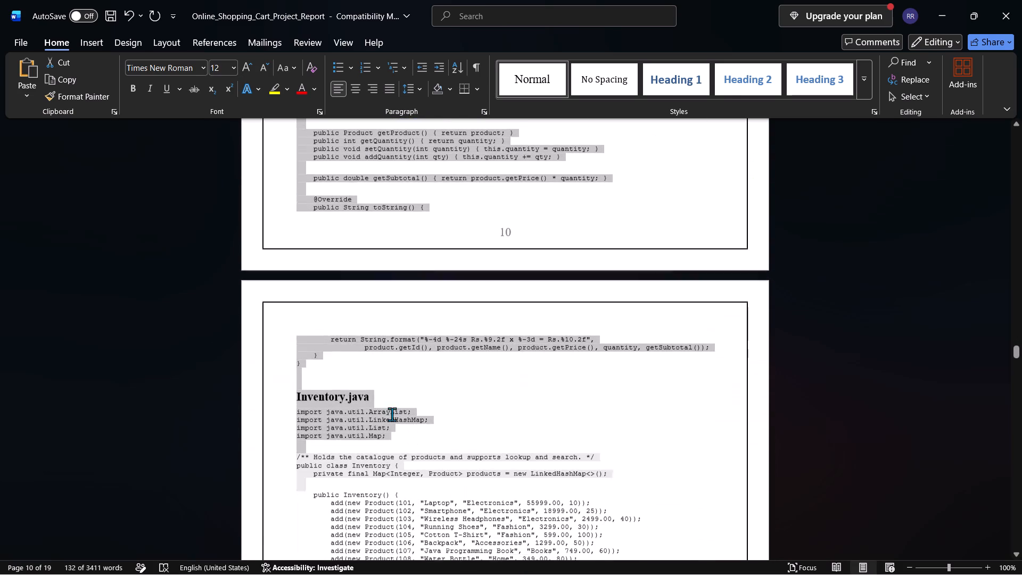
drag(392, 414, 323, 365)
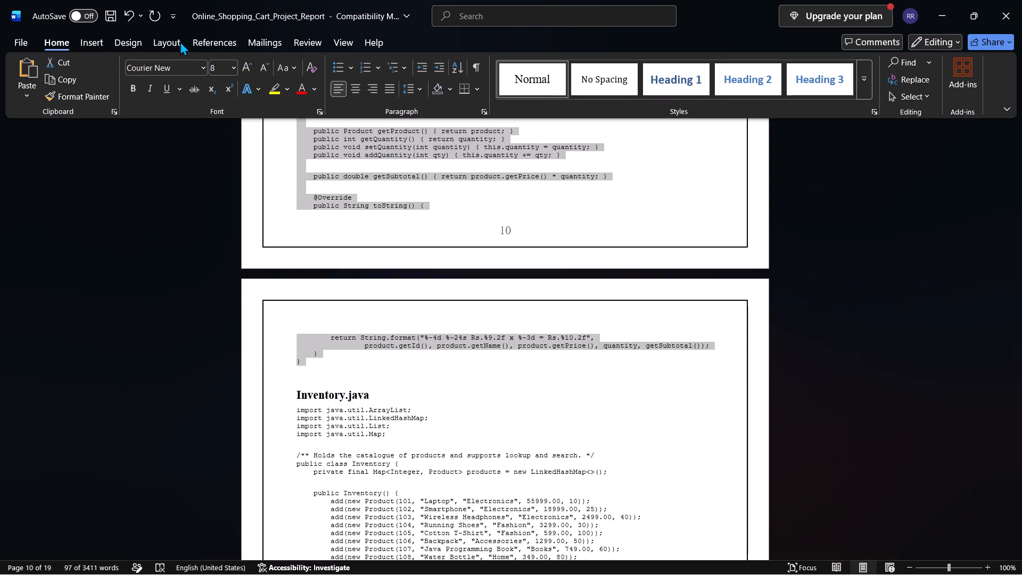
click(189, 66)
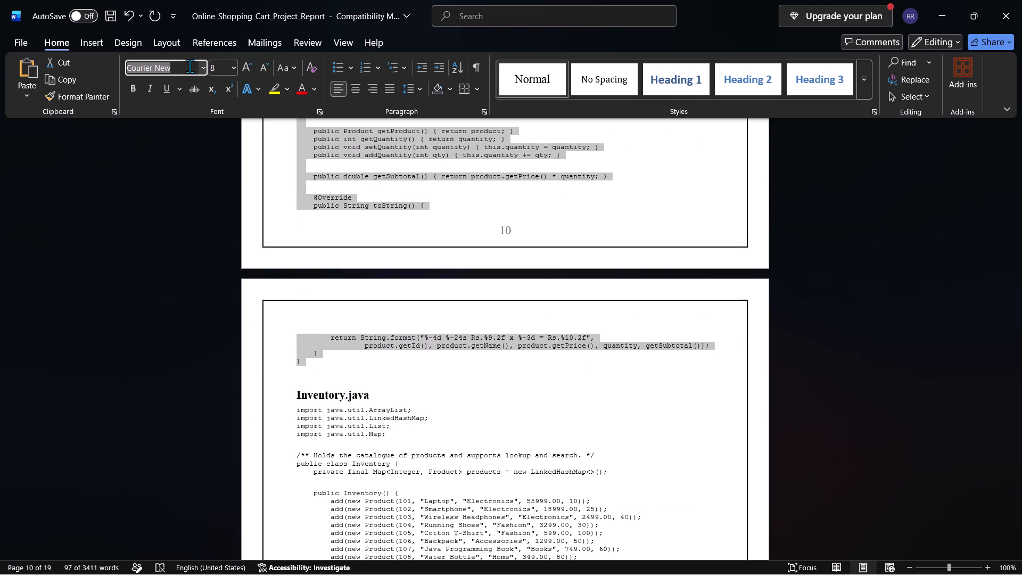
text(times)
key(Return)
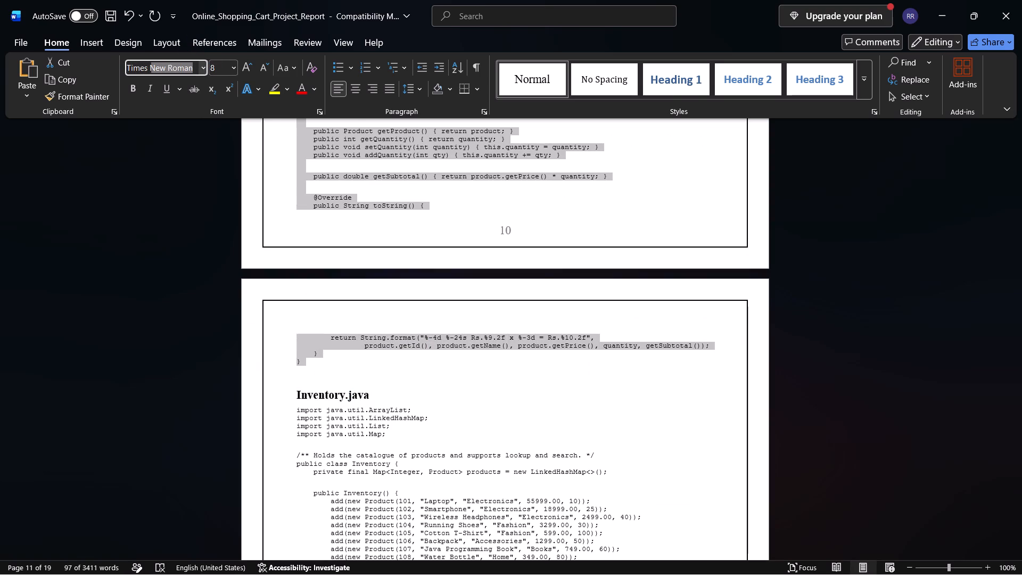
click(235, 70)
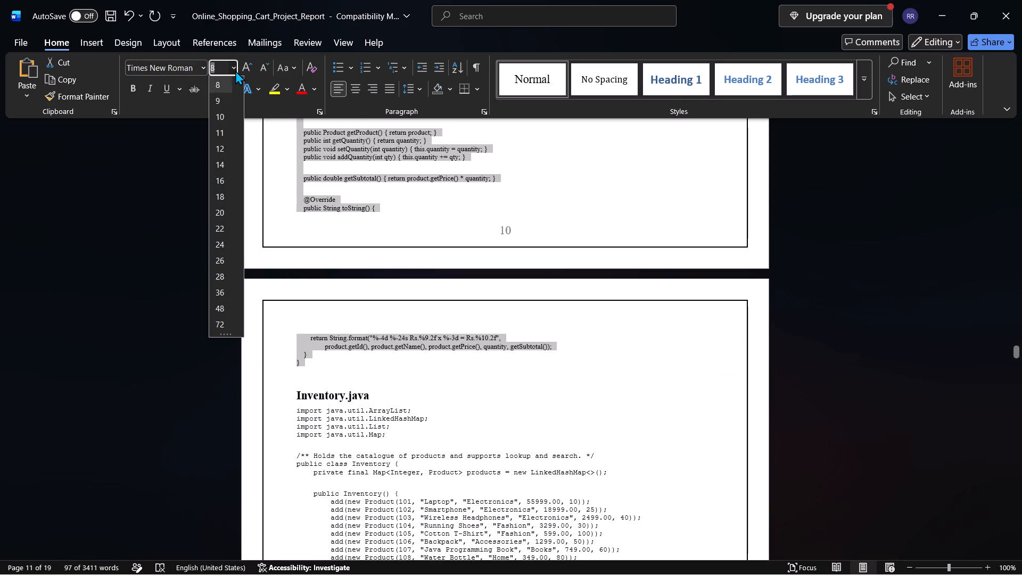
click(218, 143)
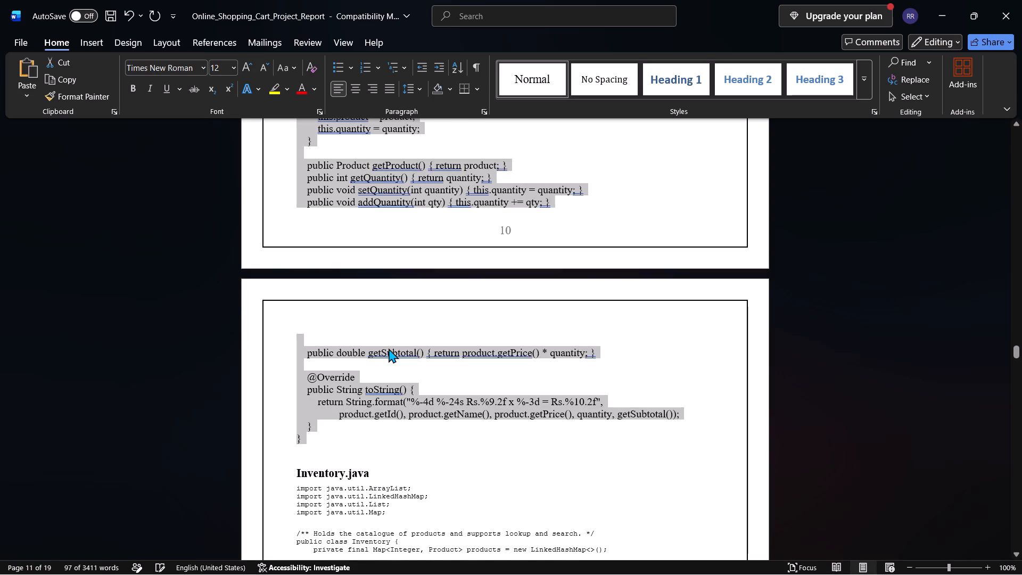
Format the whole Inventory.java code block, from the import lines to the closing brace, in Times New Roman, size 12.
scroll(389, 348, down, 1)
drag(295, 310, 381, 448)
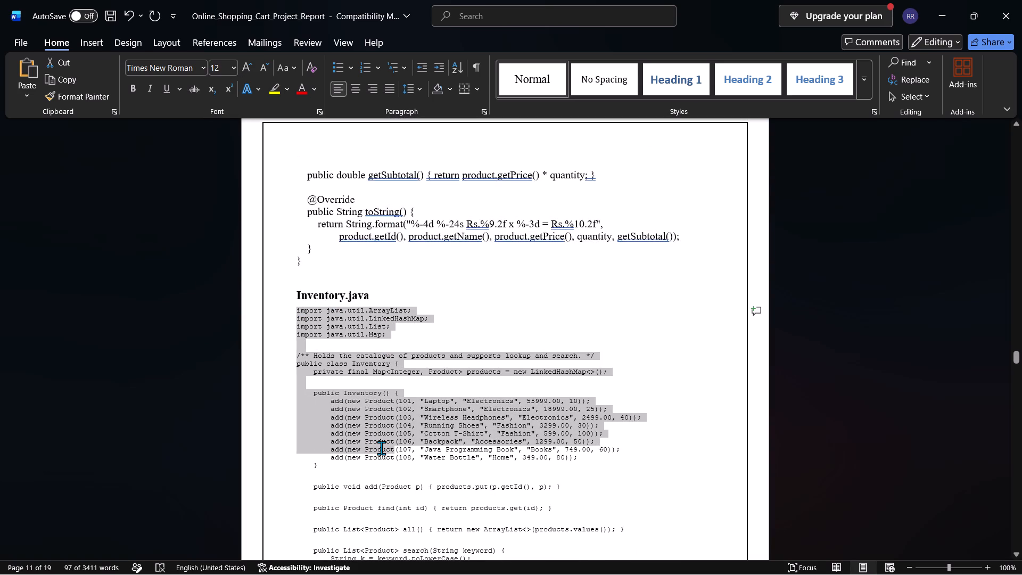
drag(381, 448, 406, 574)
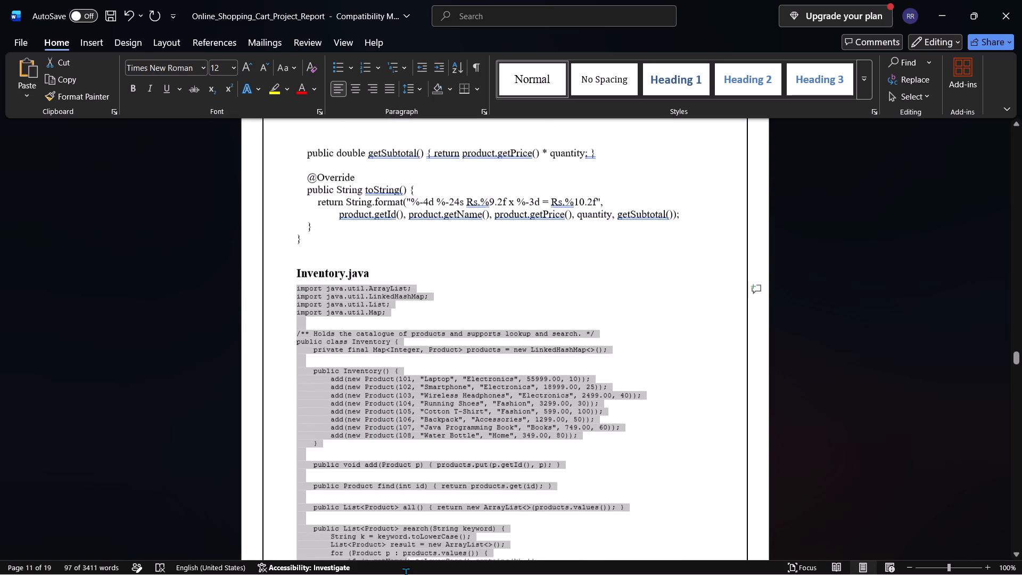
drag(406, 574, 315, 421)
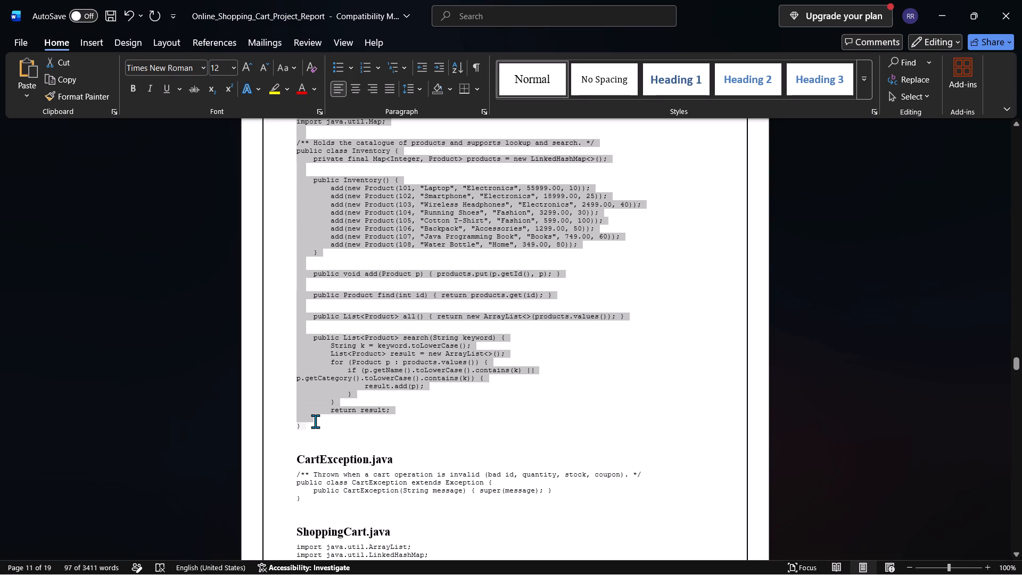
drag(315, 421, 315, 428)
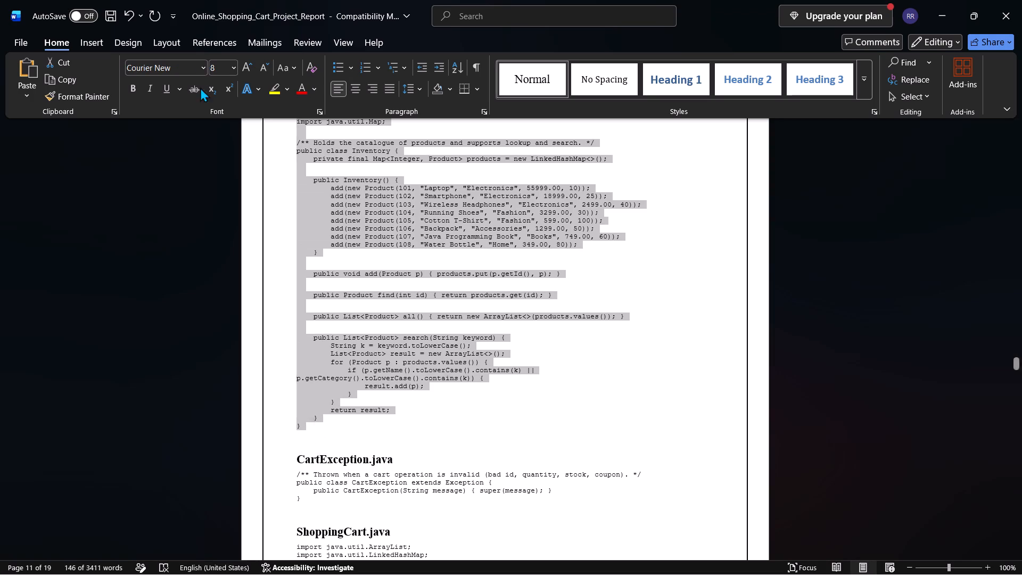
click(190, 67)
key(BackSpace)
text(times)
key(space)
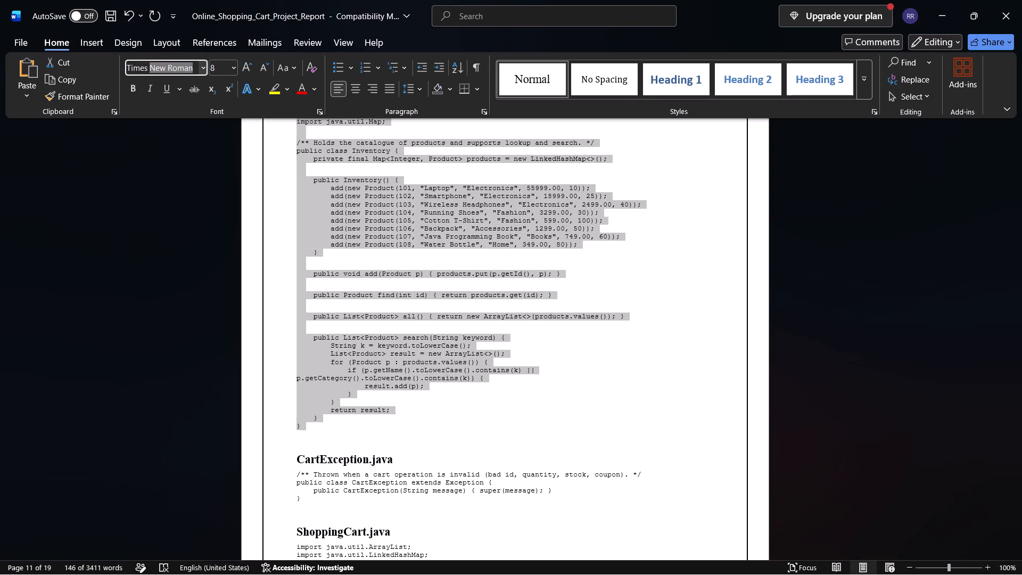
key(Return)
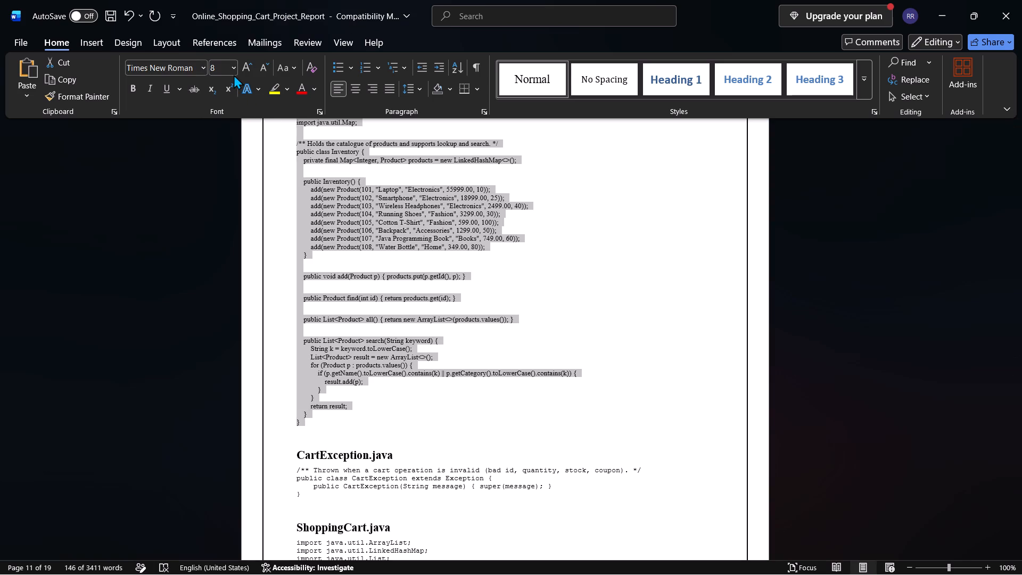
click(234, 72)
click(226, 145)
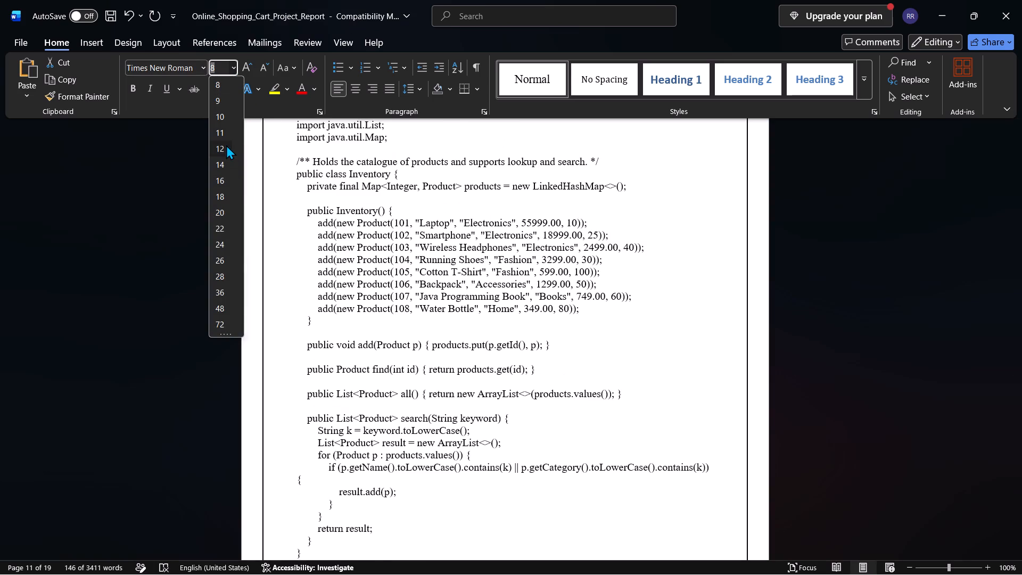
Format the short CartException.java code block in Times New Roman, size 12.
scroll(349, 272, down, 4)
scroll(347, 294, up, 1)
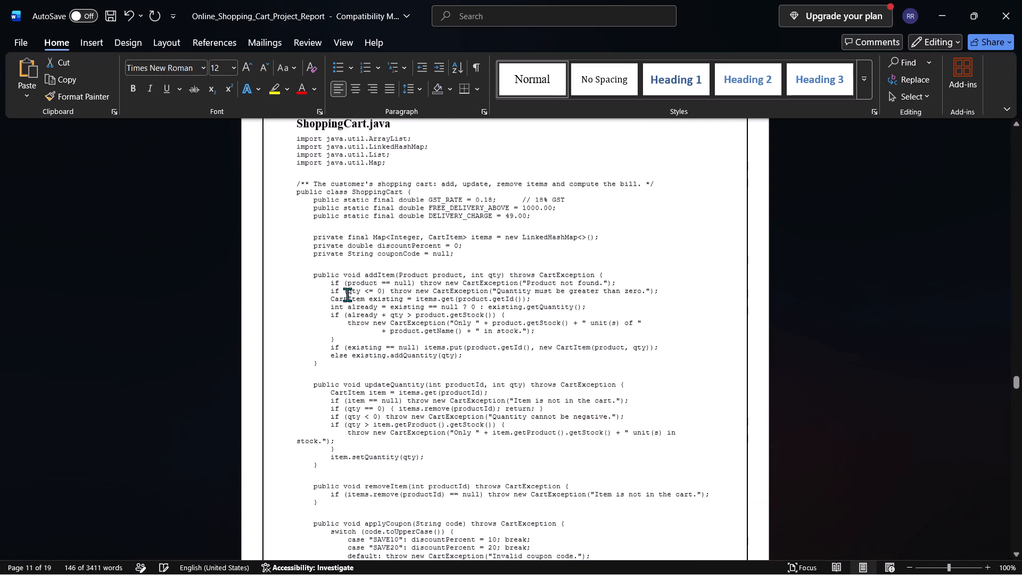
scroll(347, 294, up, 1)
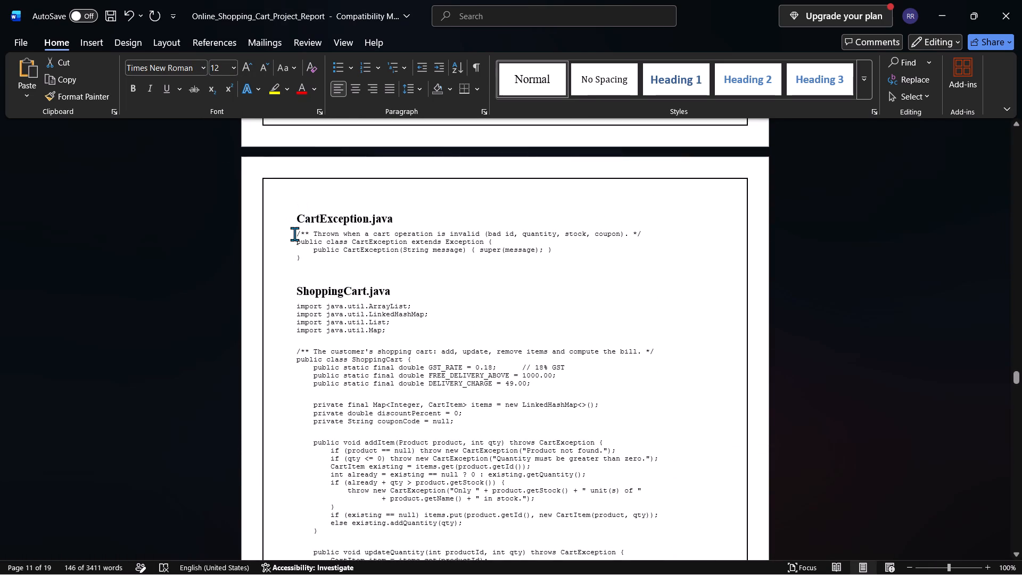
drag(294, 234, 329, 257)
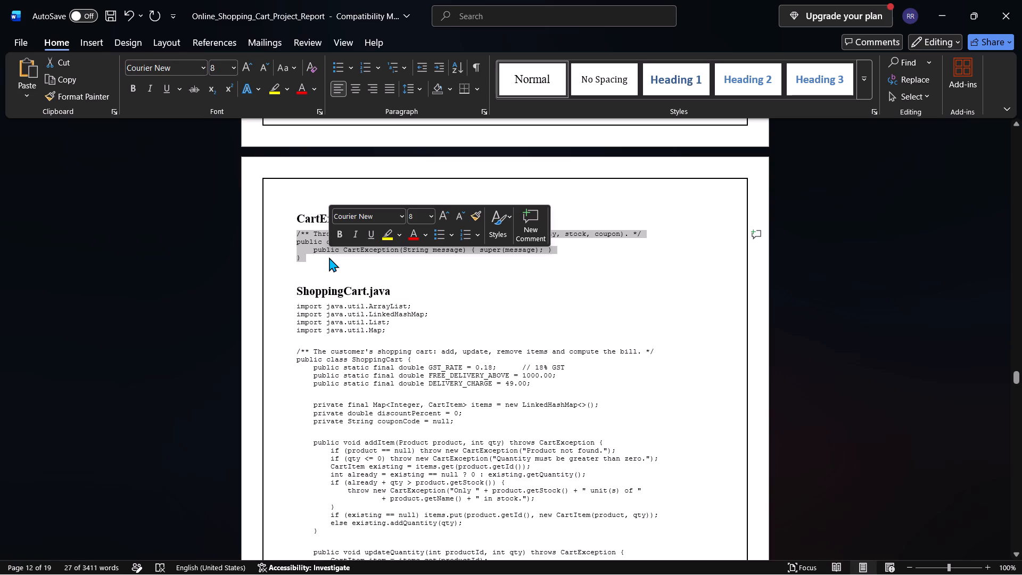
click(189, 61)
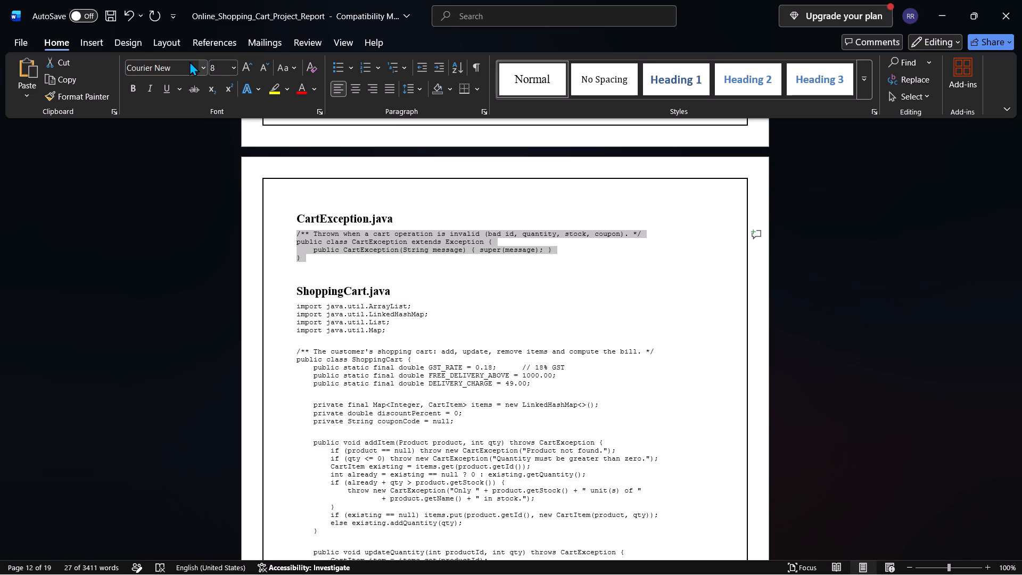
click(182, 62)
text(ti)
key(Return)
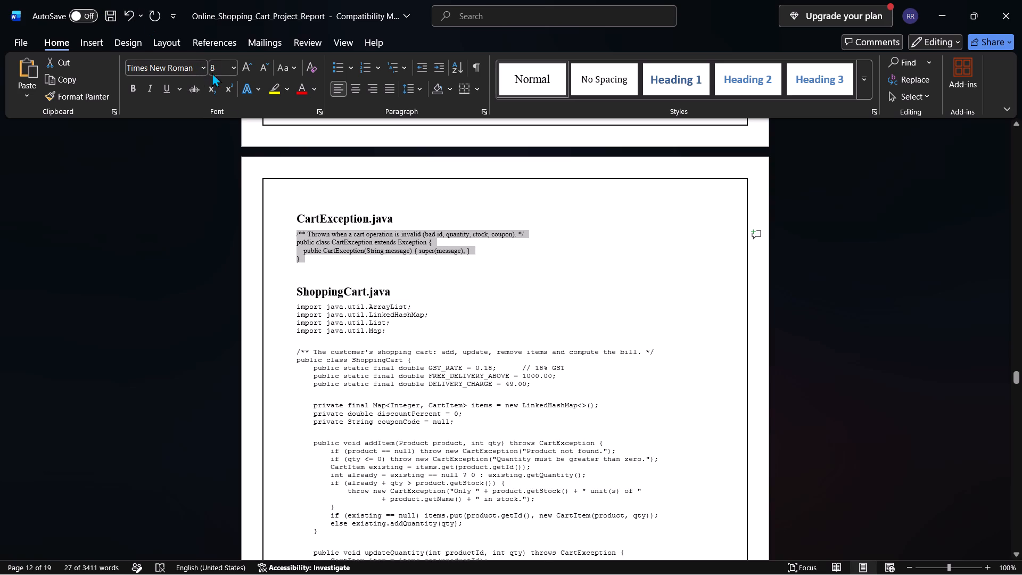
click(225, 66)
text(12)
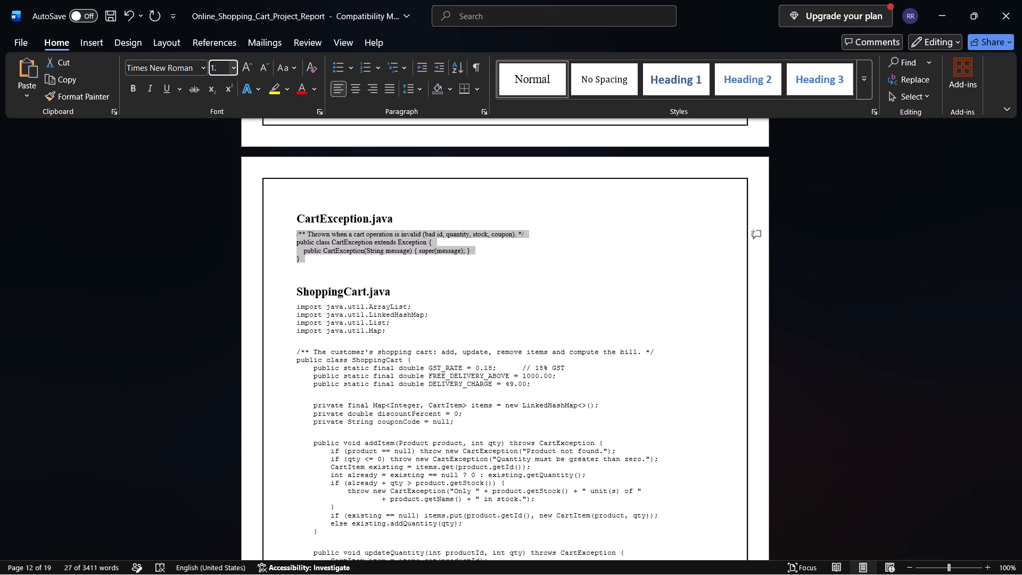
key(Return)
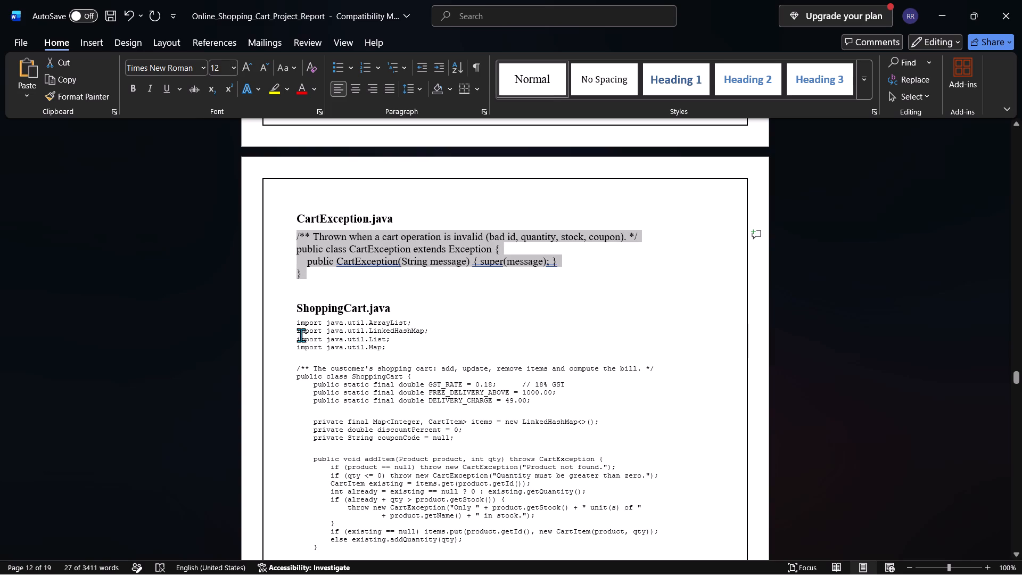
Format the whole ShoppingCart.java code block, from the imports through the printBill method, in Times New Roman, size 12.
drag(296, 321, 324, 547)
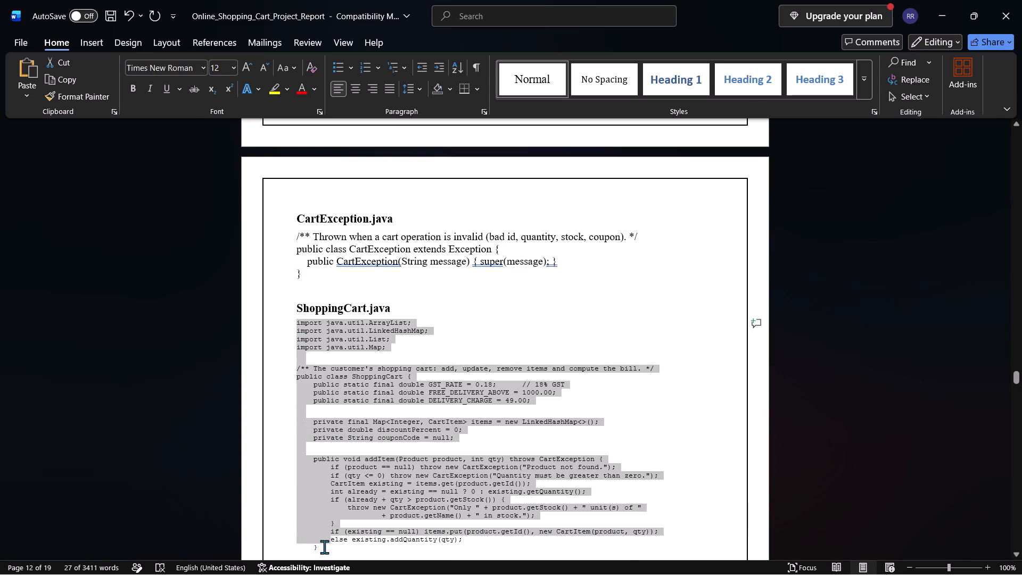
drag(324, 547, 324, 574)
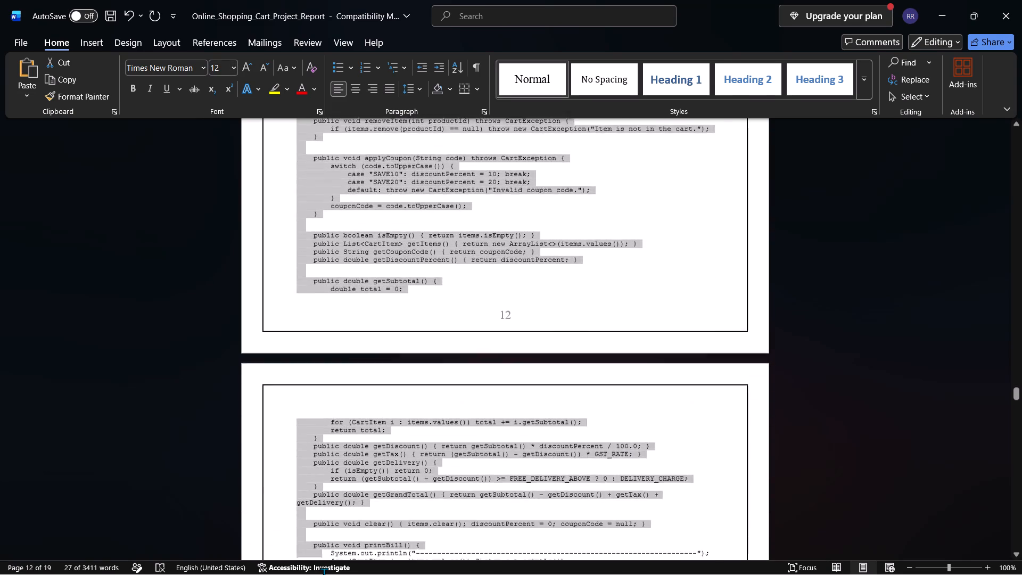
drag(324, 574, 312, 369)
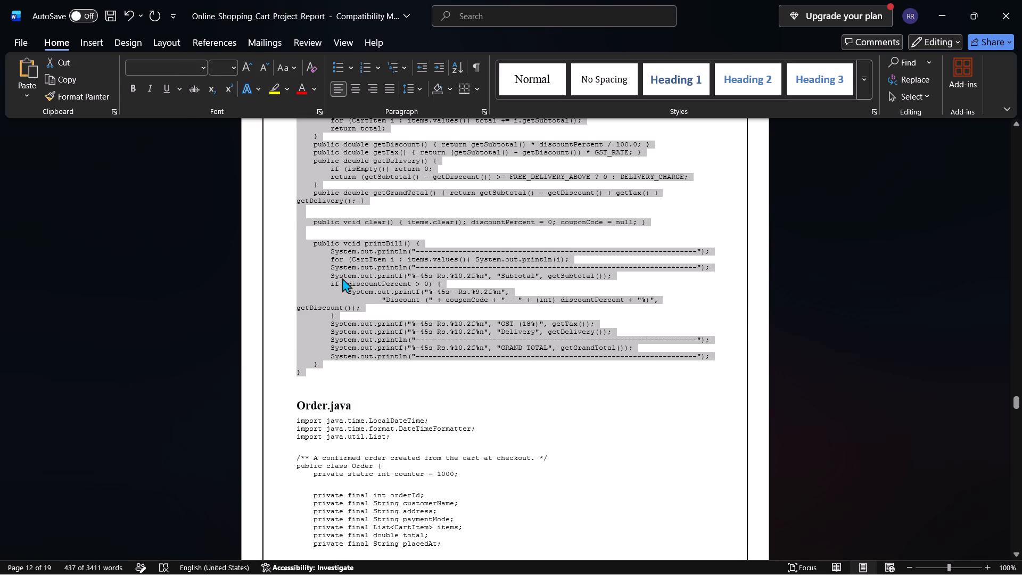
scroll(350, 307, up, 5)
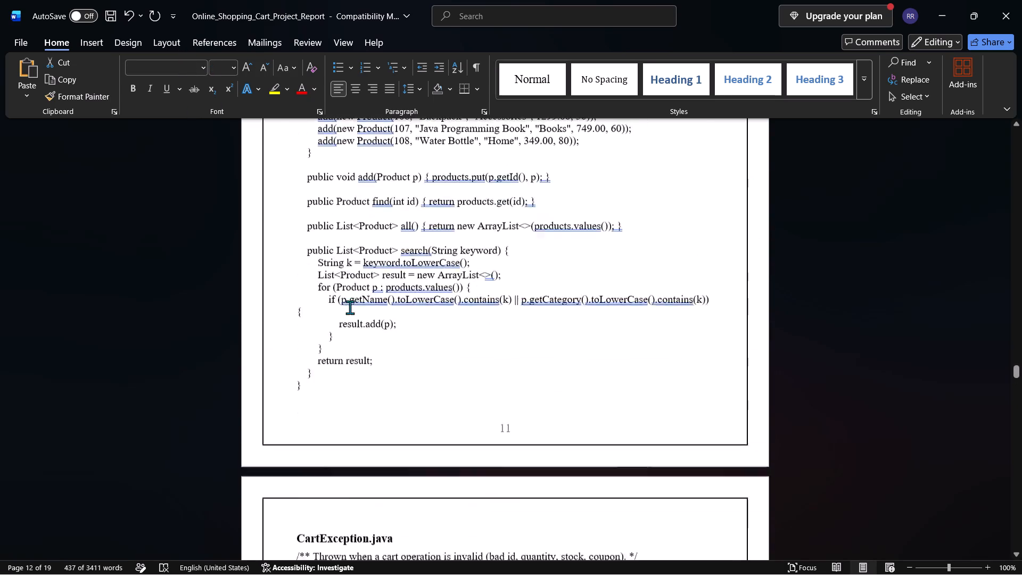
click(176, 71)
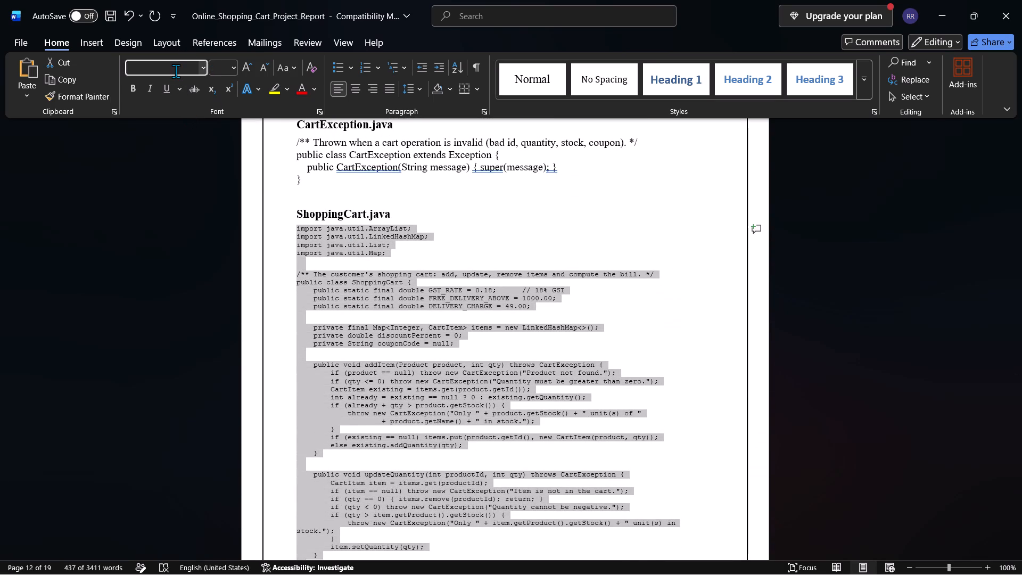
key(t)
key(Return)
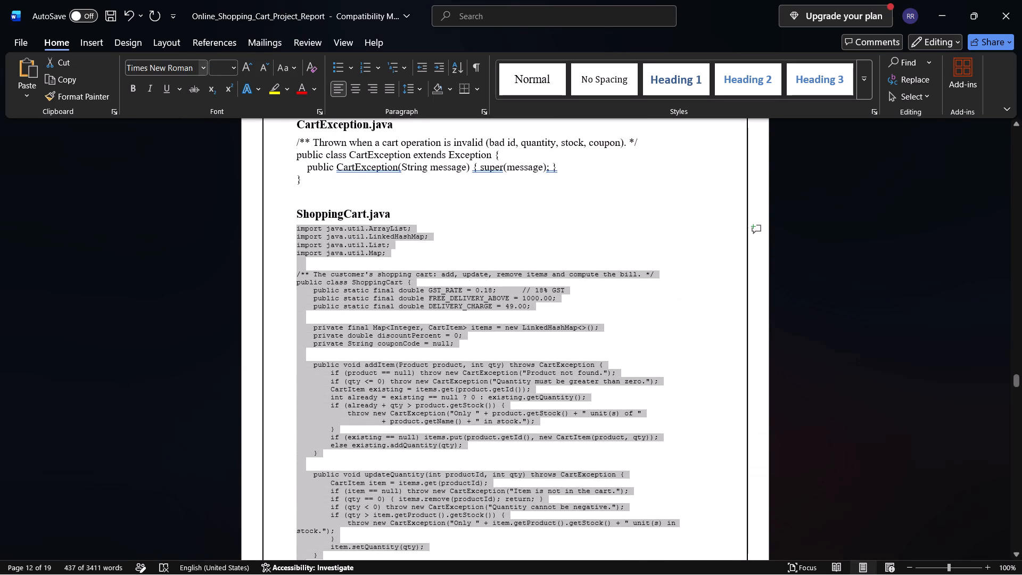
click(227, 66)
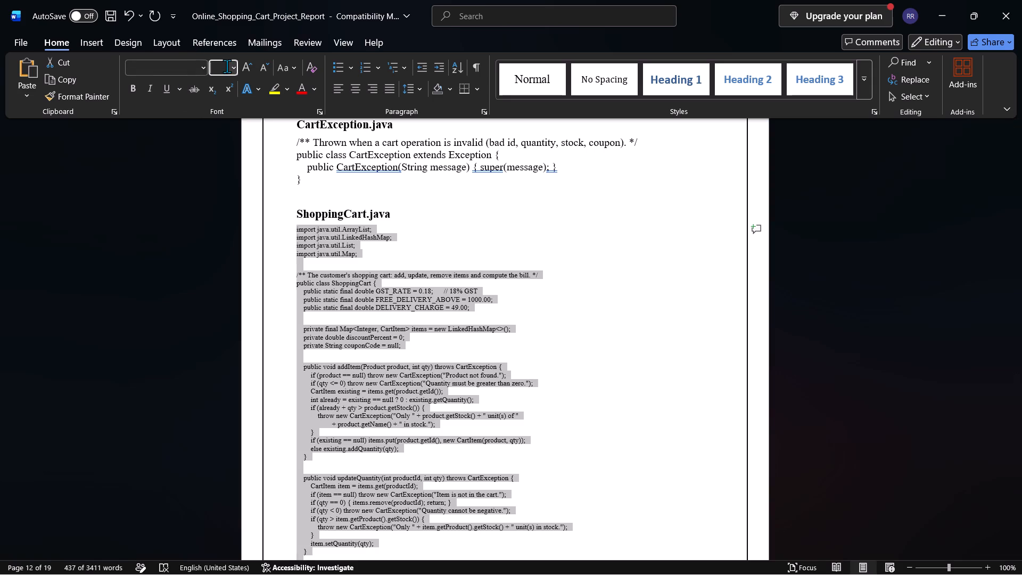
text(12)
key(Return)
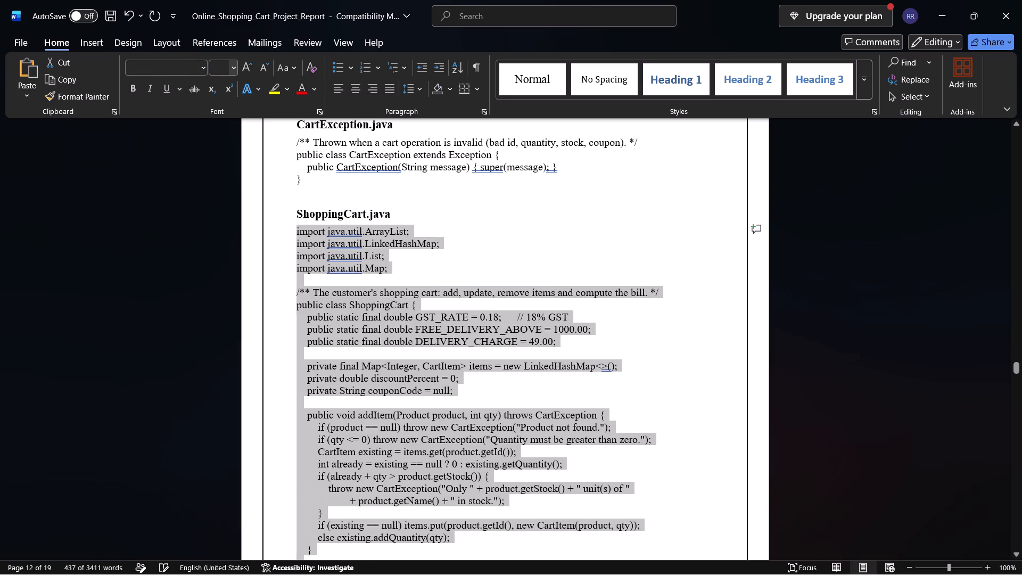
Format the whole Order.java code block, from the import lines to the closing brace, in Times New Roman, size 12.
scroll(320, 339, down, 4)
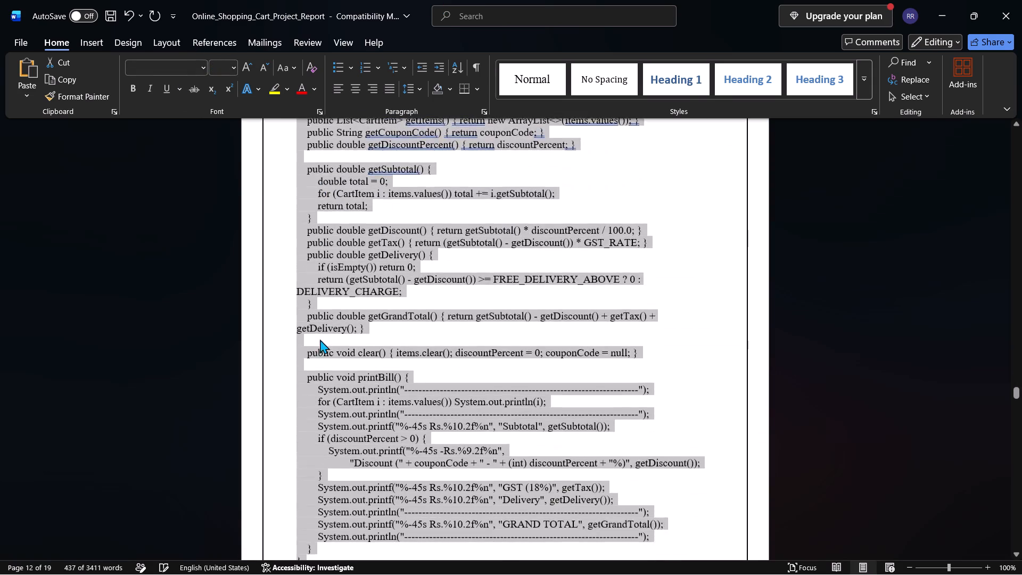
scroll(320, 339, down, 4)
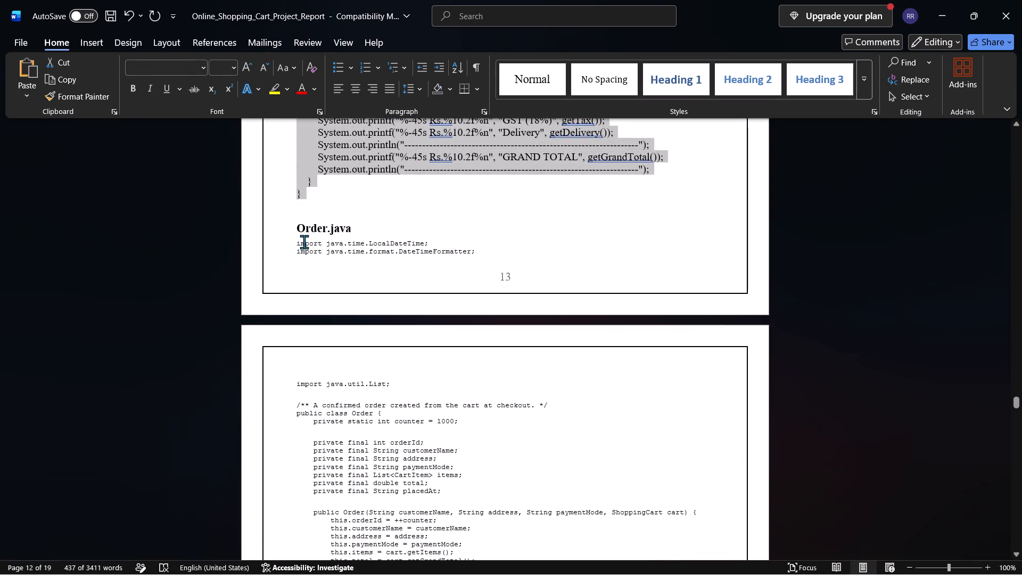
drag(300, 242, 359, 458)
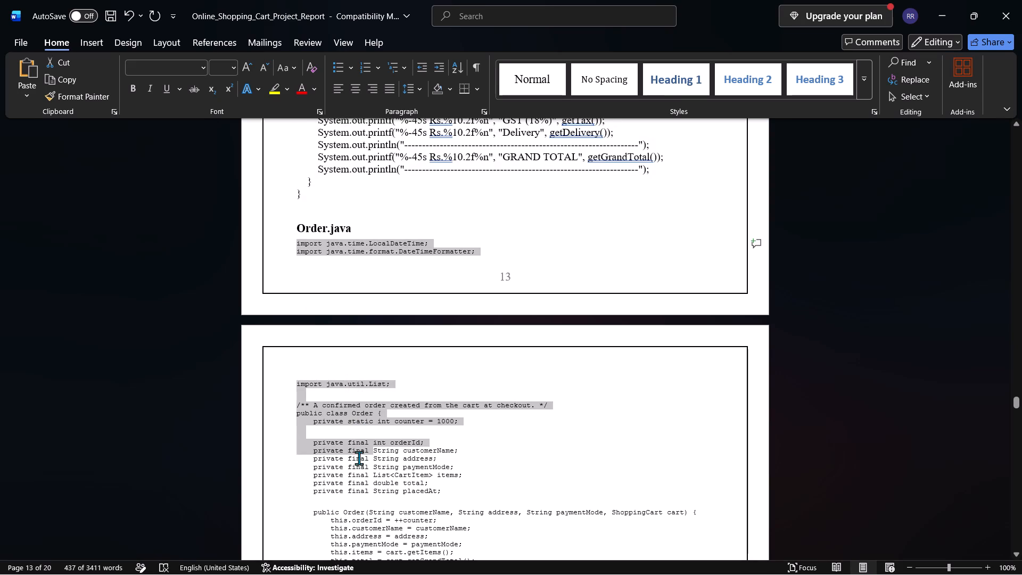
drag(359, 458, 359, 574)
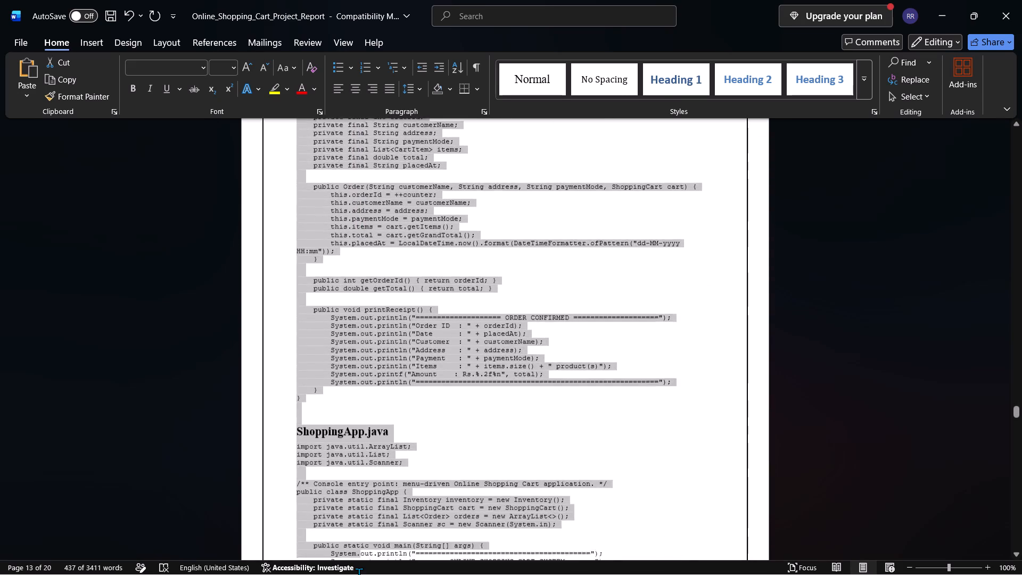
drag(359, 574, 309, 323)
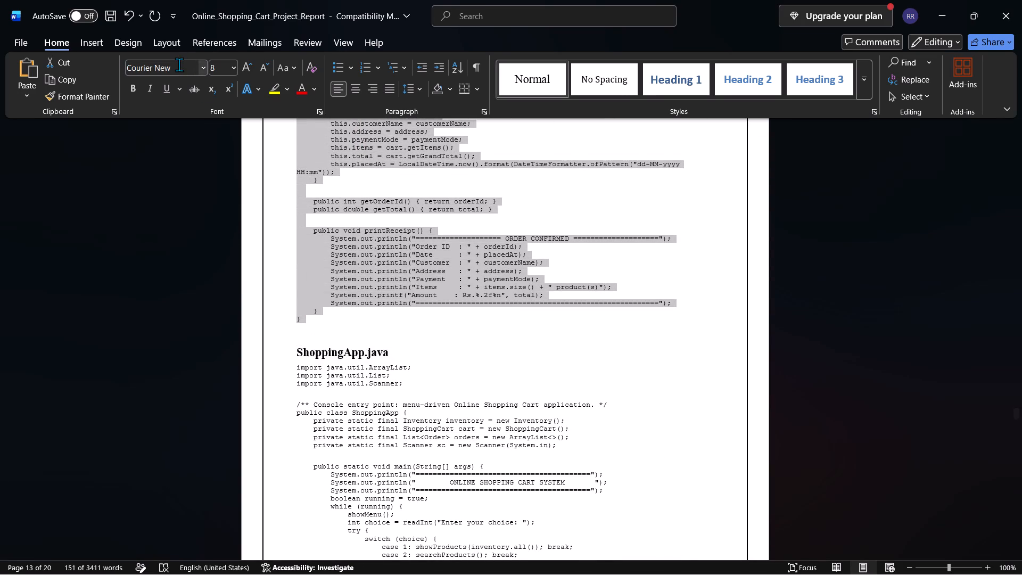
click(179, 64)
text(times)
key(Return)
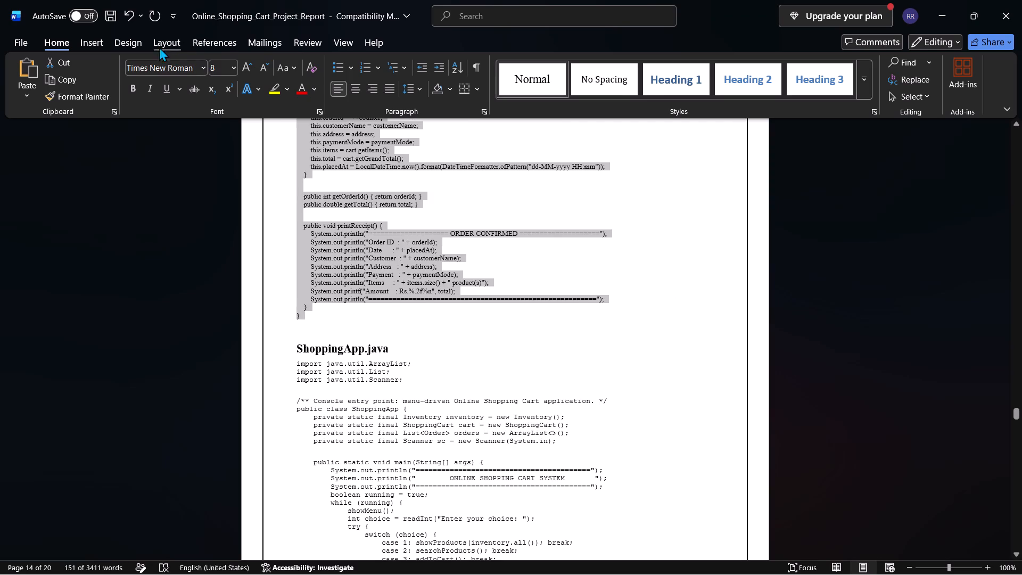
click(216, 60)
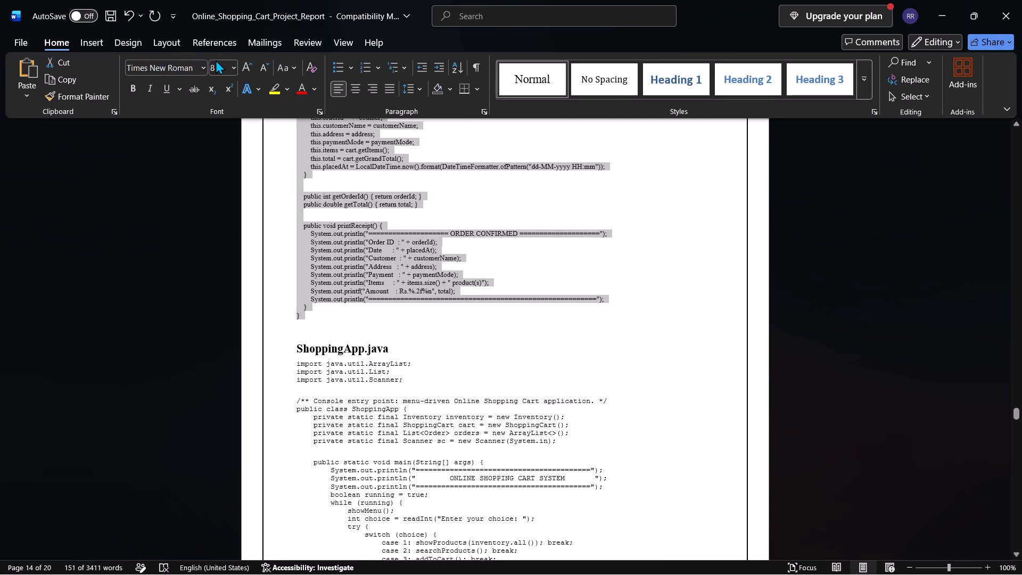
click(216, 60)
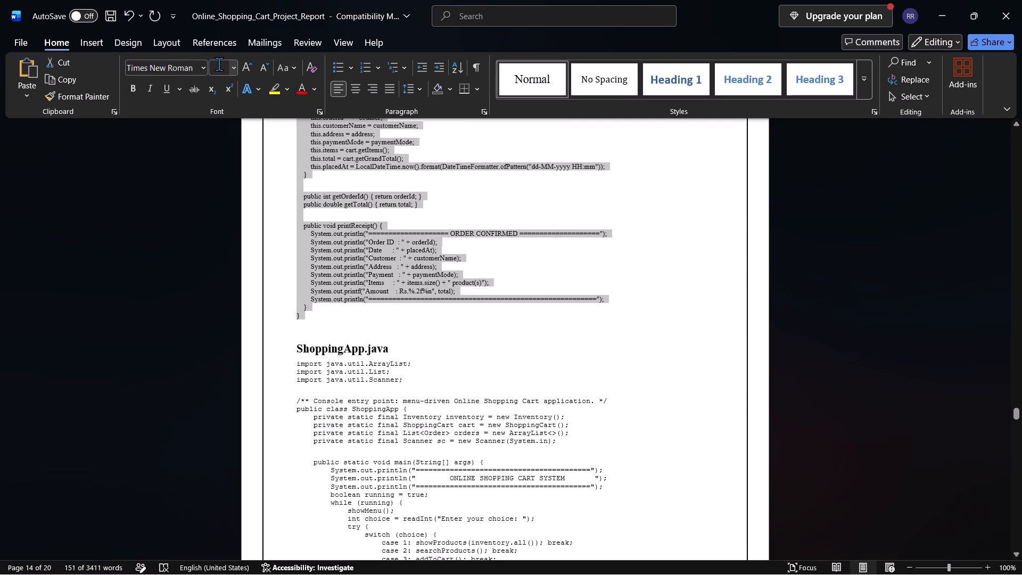
click(219, 64)
text(12)
key(Return)
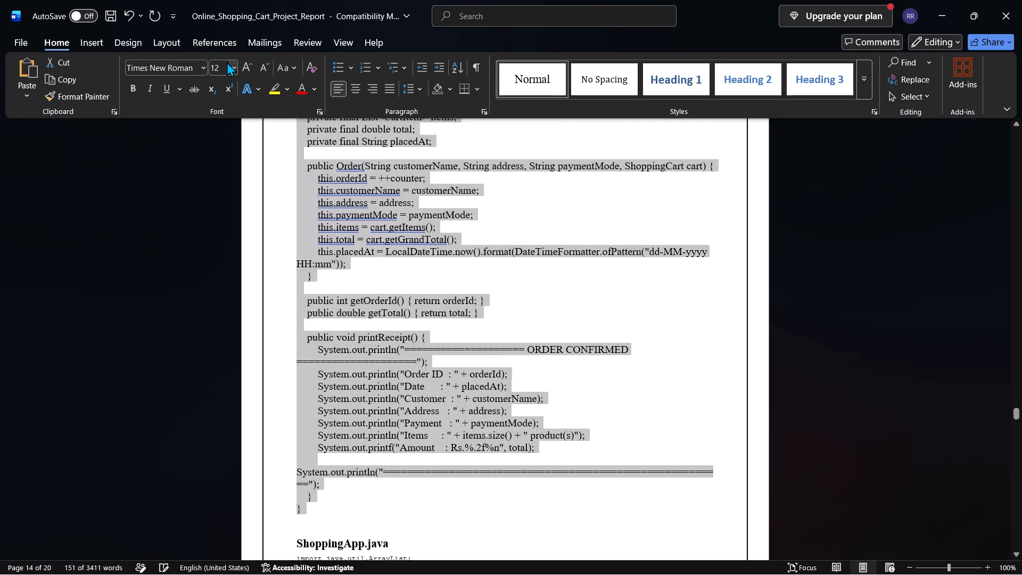
Look over the reformatted Order.java code block, from the field declarations through the printReceipt method.
scroll(376, 263, down, 2)
scroll(376, 263, up, 1)
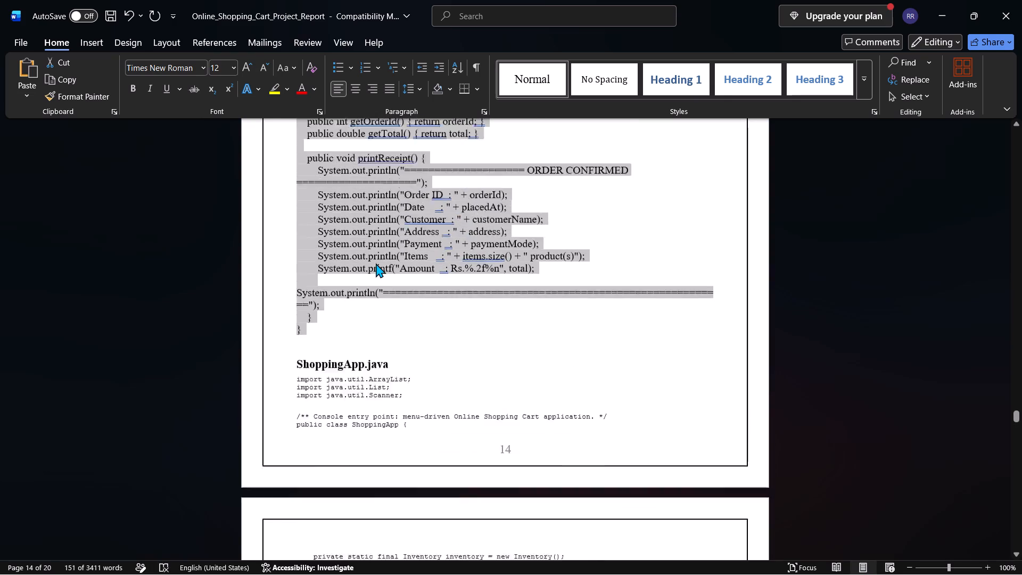
scroll(376, 263, up, 1)
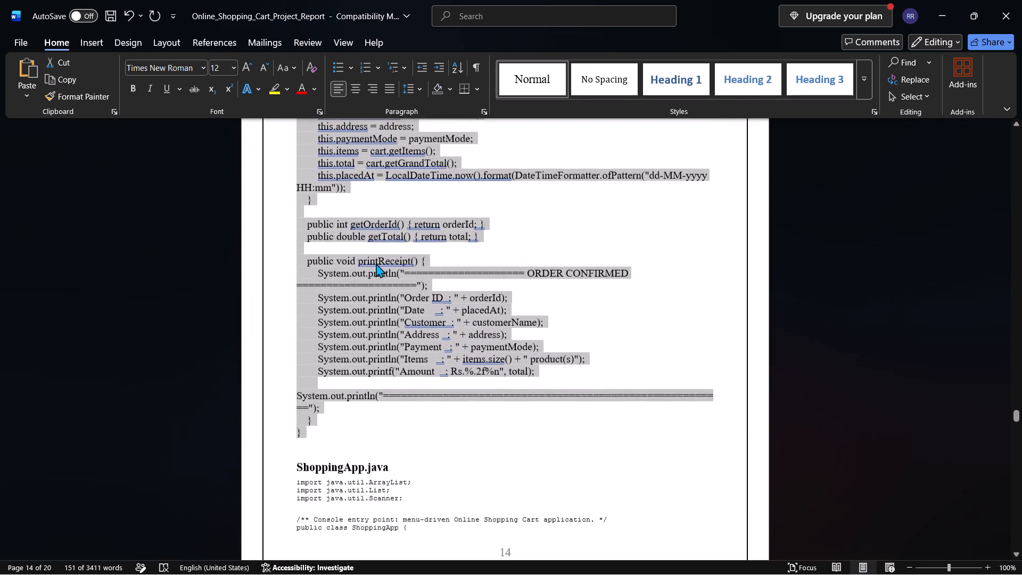
scroll(376, 263, up, 2)
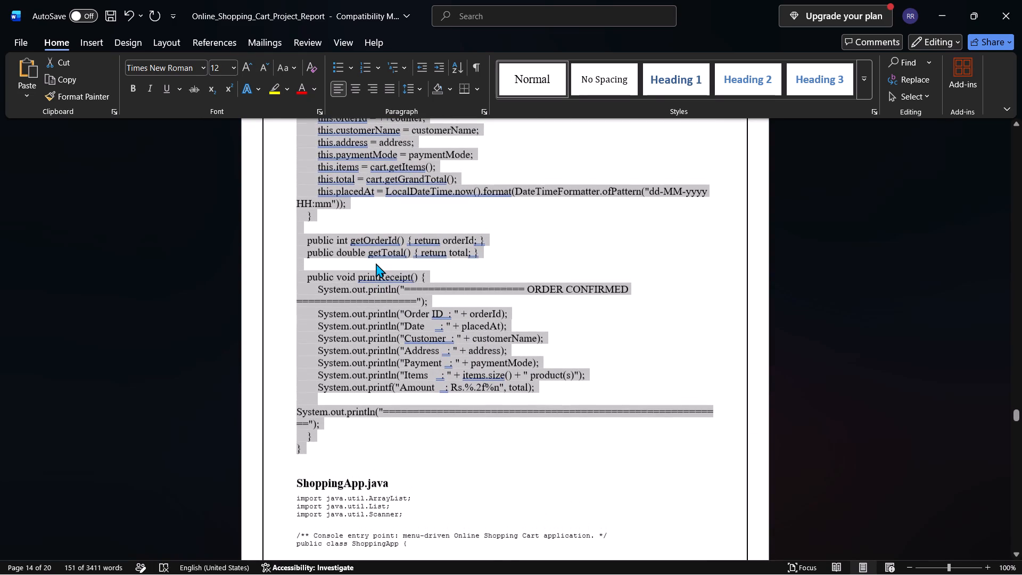
scroll(376, 263, up, 1)
scroll(376, 263, down, 1)
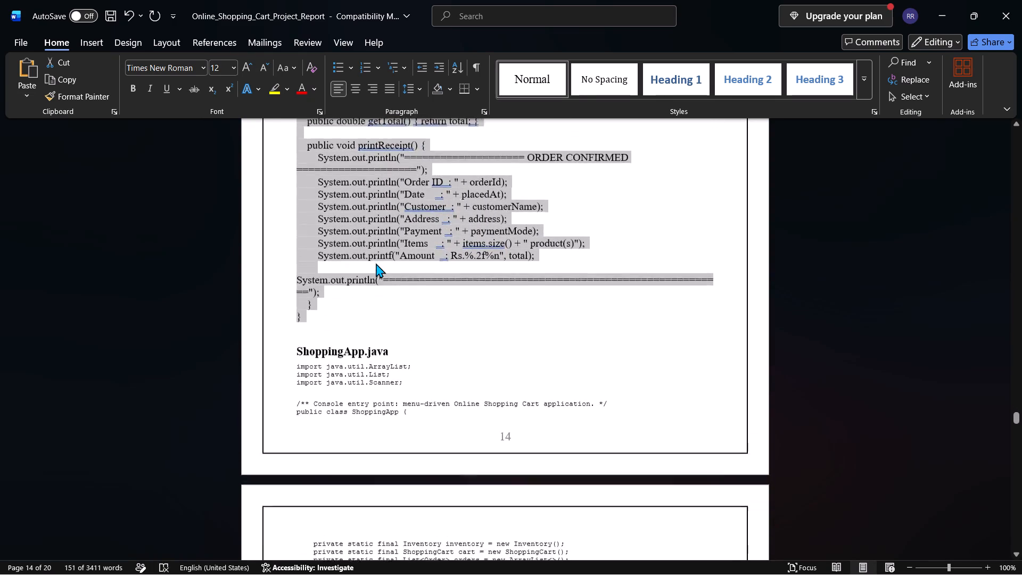
scroll(376, 263, down, 3)
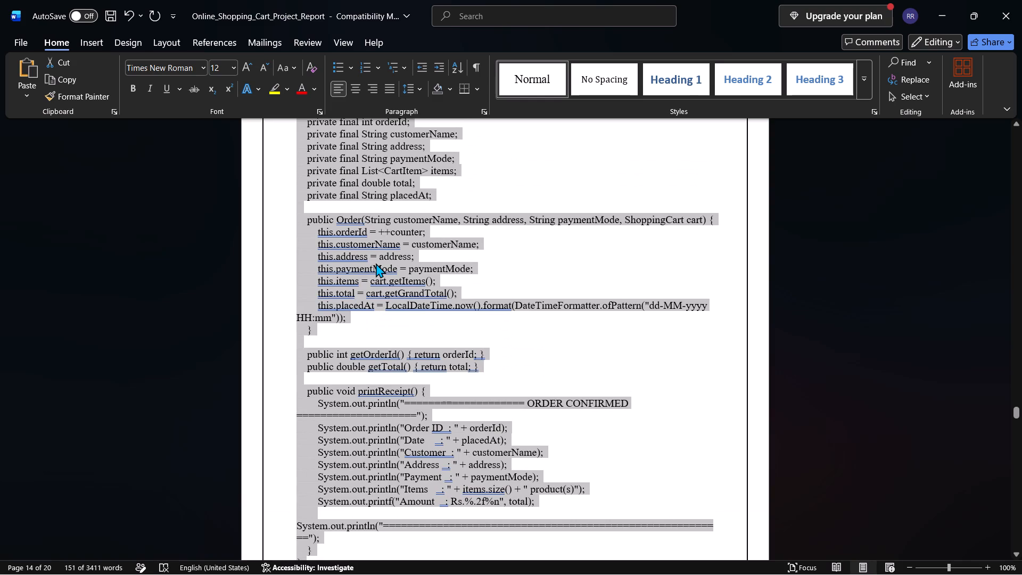
scroll(376, 263, down, 1)
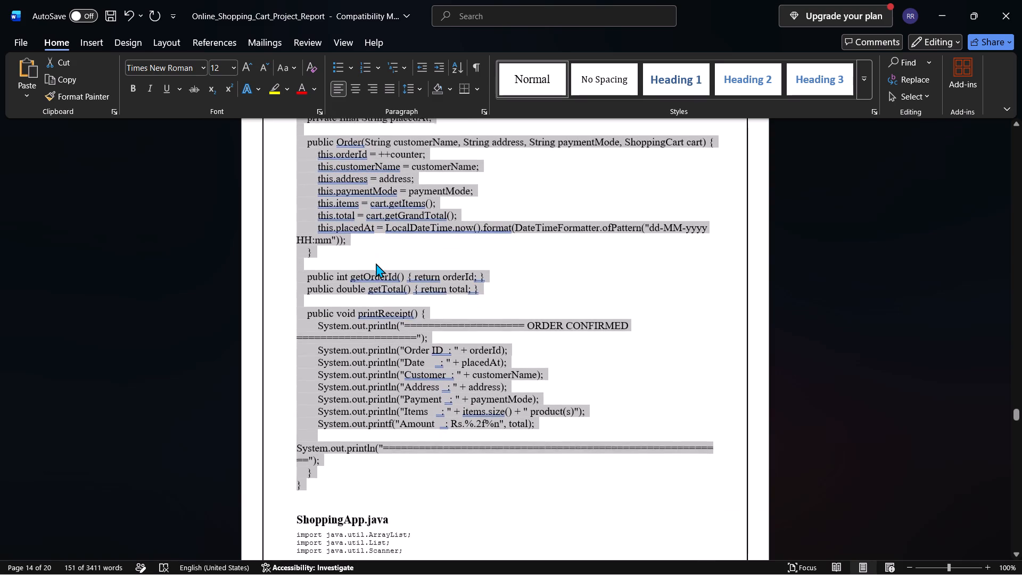
Format the whole ShoppingApp.java code block, from the import lines through the readInt method and closing brace, in Times New Roman, size 12.
scroll(376, 263, down, 3)
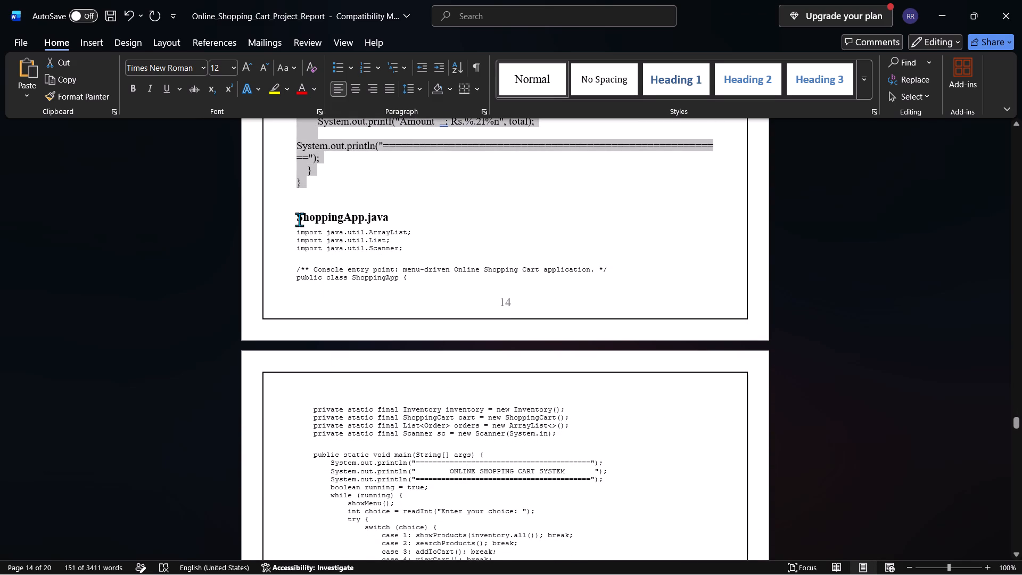
drag(298, 233, 395, 544)
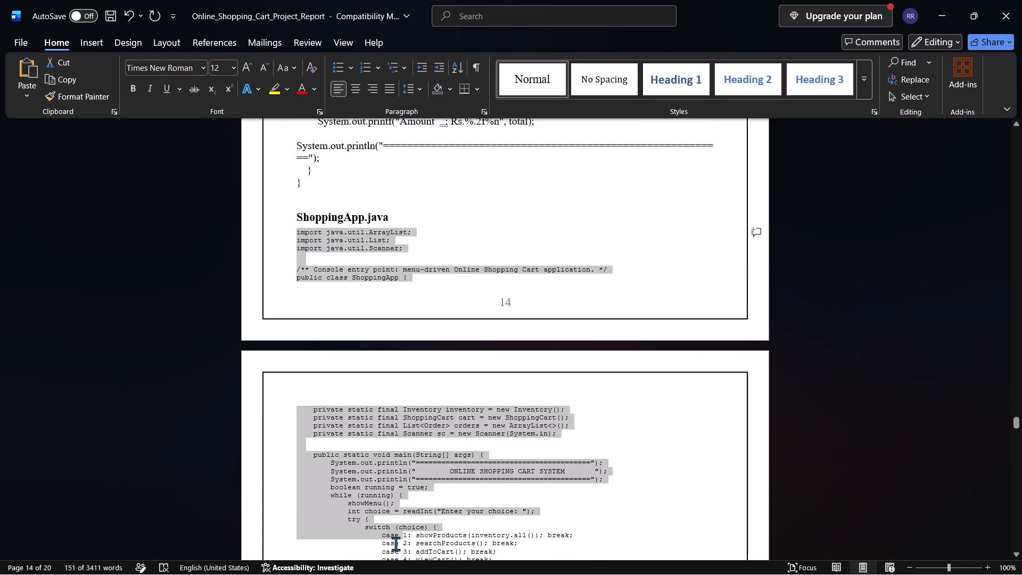
drag(395, 544, 365, 447)
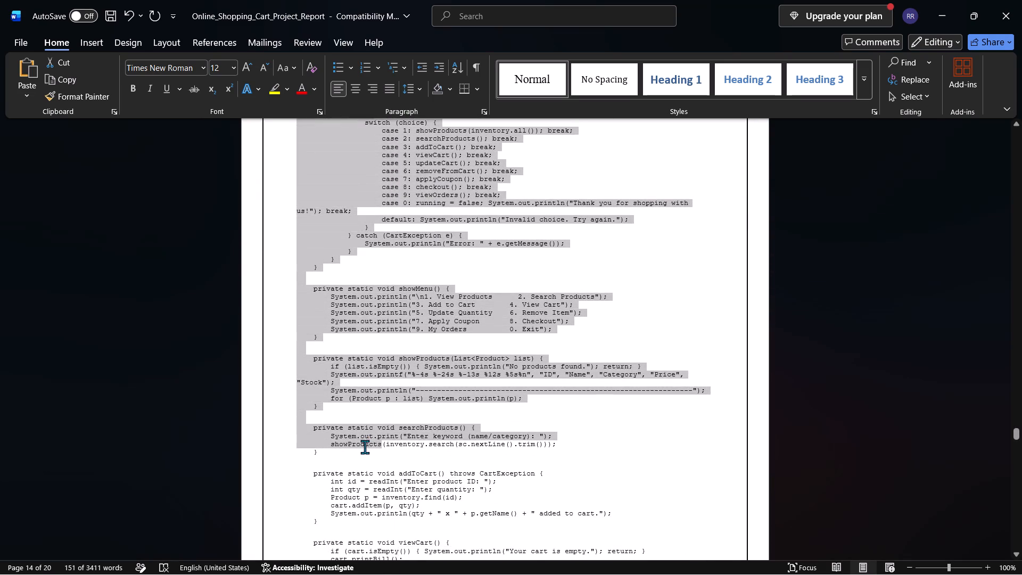
drag(365, 447, 383, 574)
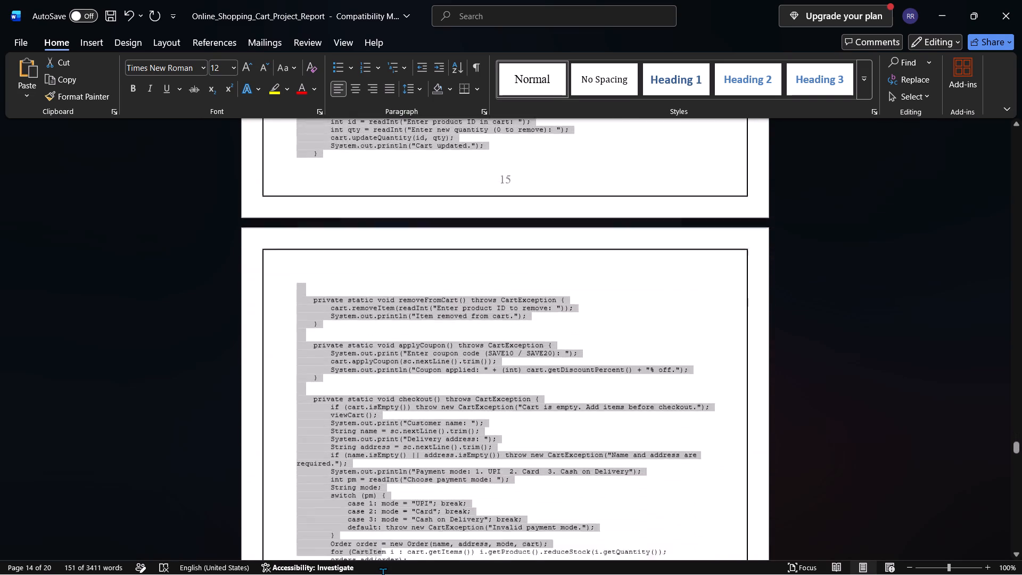
drag(383, 574, 329, 308)
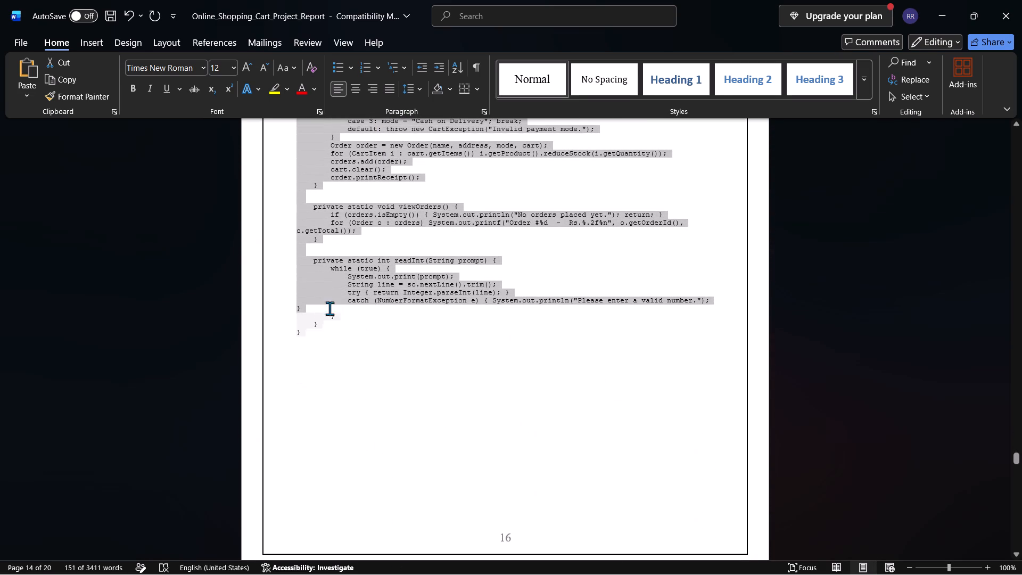
drag(329, 308, 313, 335)
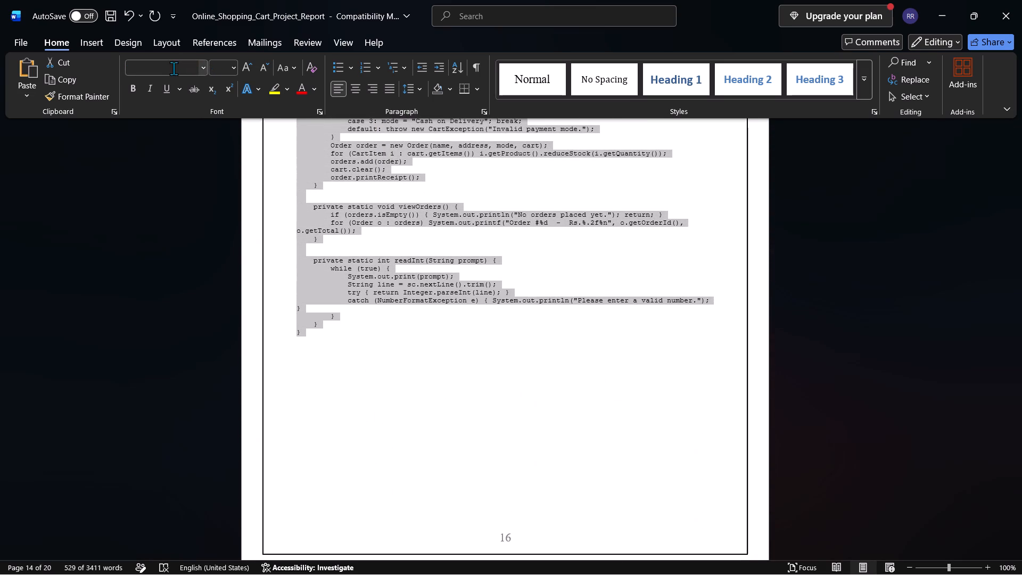
click(174, 68)
key(t)
key(Return)
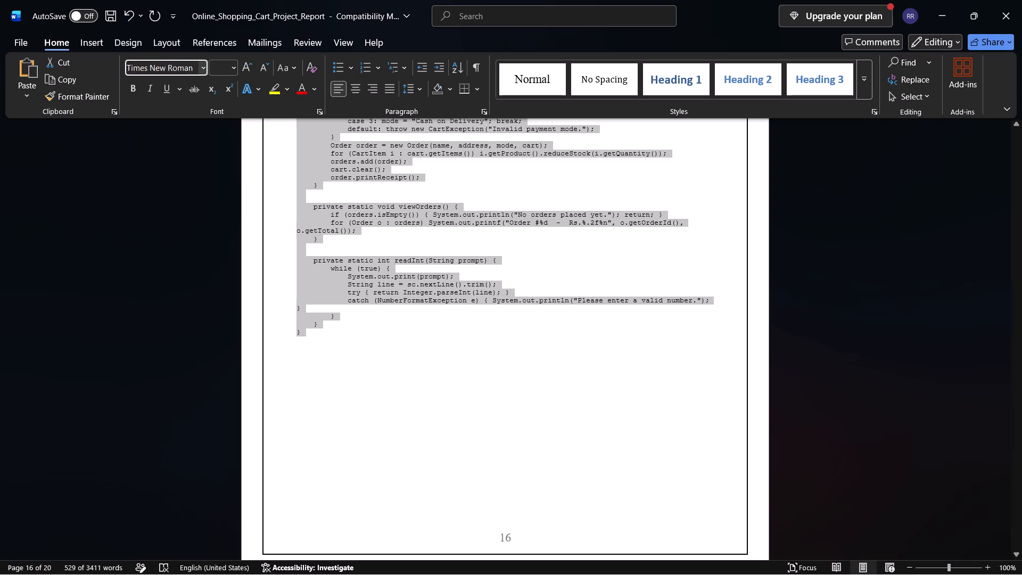
click(221, 61)
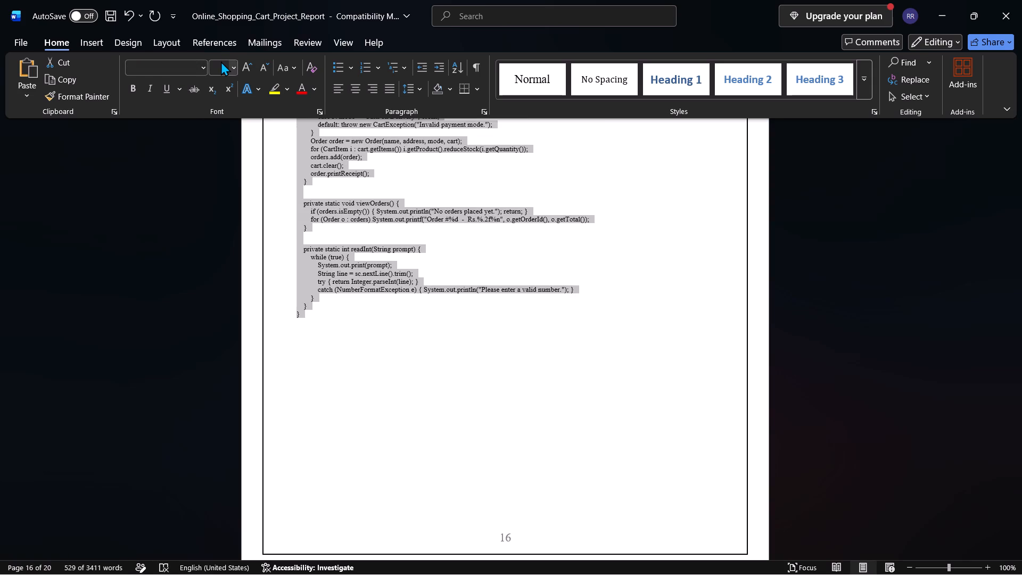
click(218, 64)
text(12)
key(Return)
Look over the reformatted ShoppingApp.java code and the pages that follow, up to the Output section's sample run.
scroll(378, 209, up, 4)
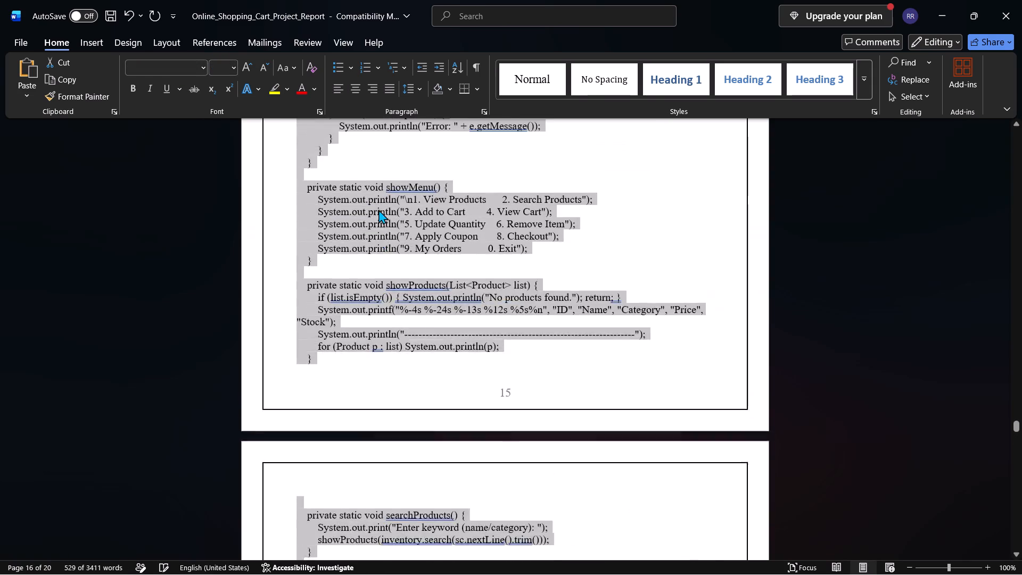
scroll(378, 209, up, 3)
scroll(378, 209, down, 1)
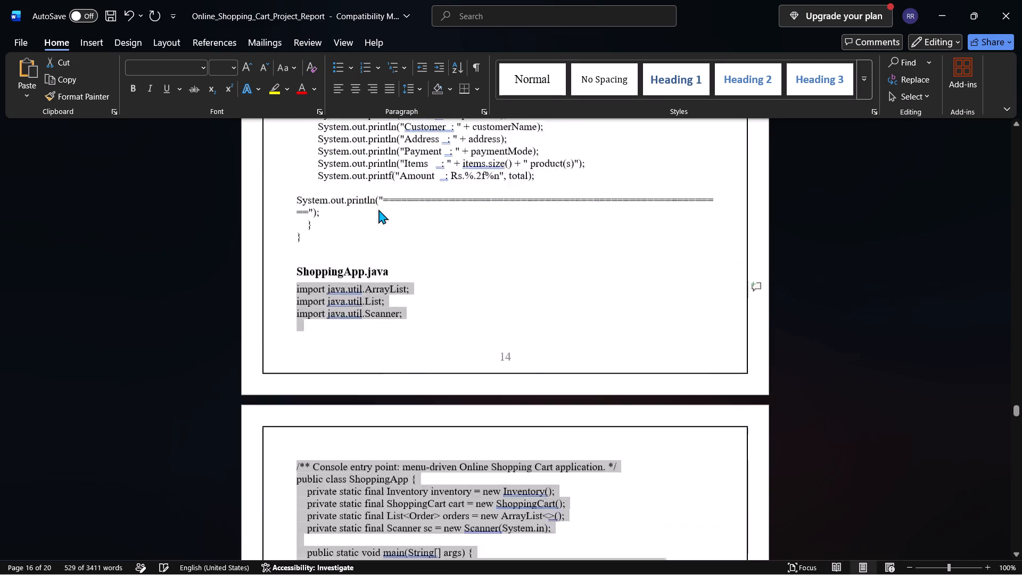
scroll(378, 209, down, 9)
scroll(378, 209, up, 4)
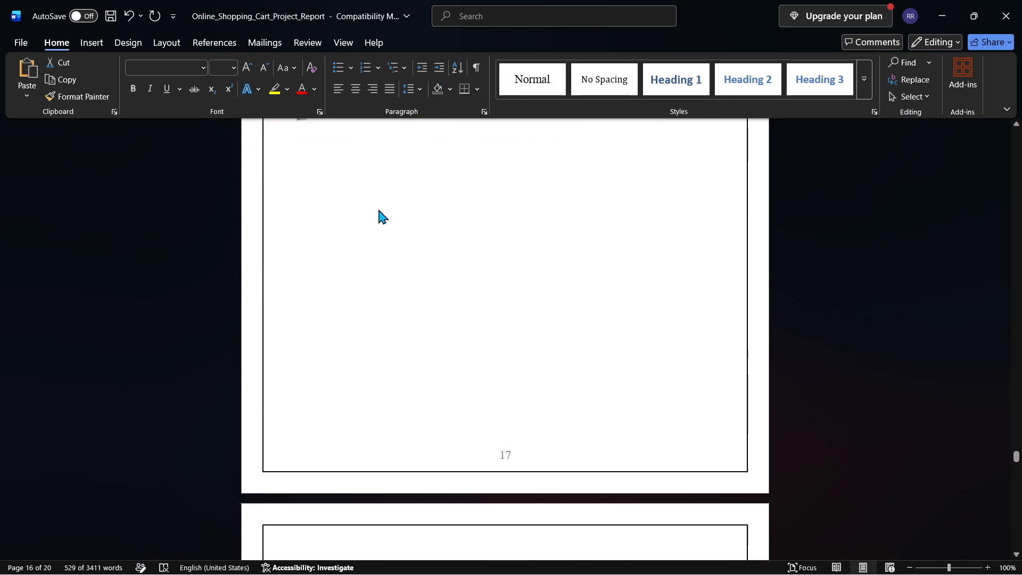
scroll(378, 209, down, 4)
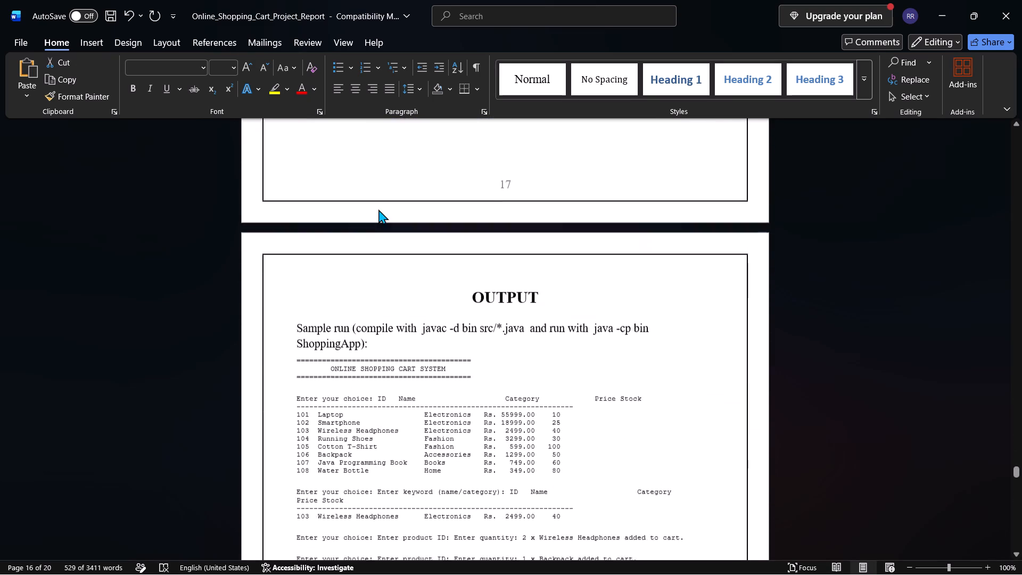
scroll(378, 209, down, 2)
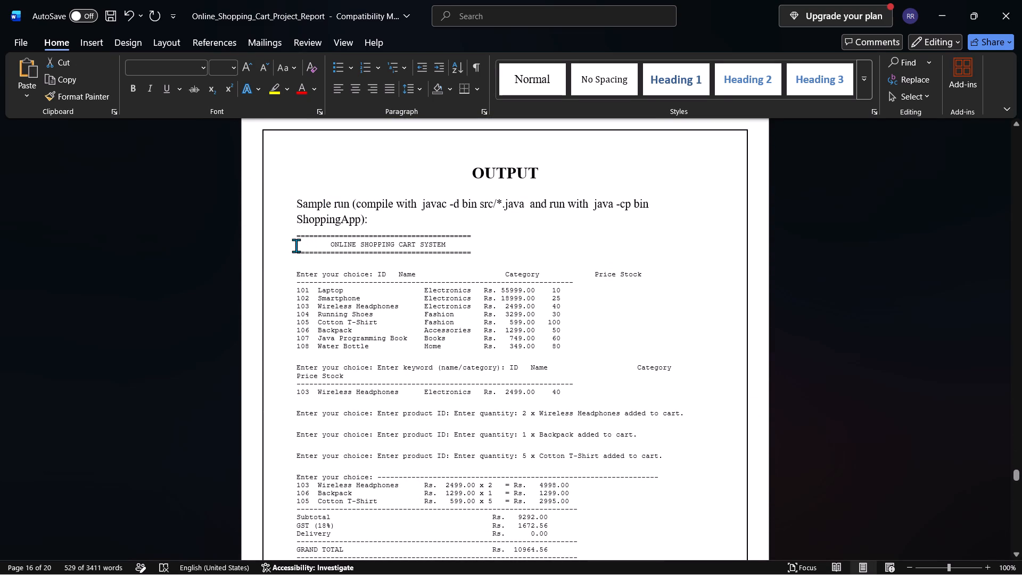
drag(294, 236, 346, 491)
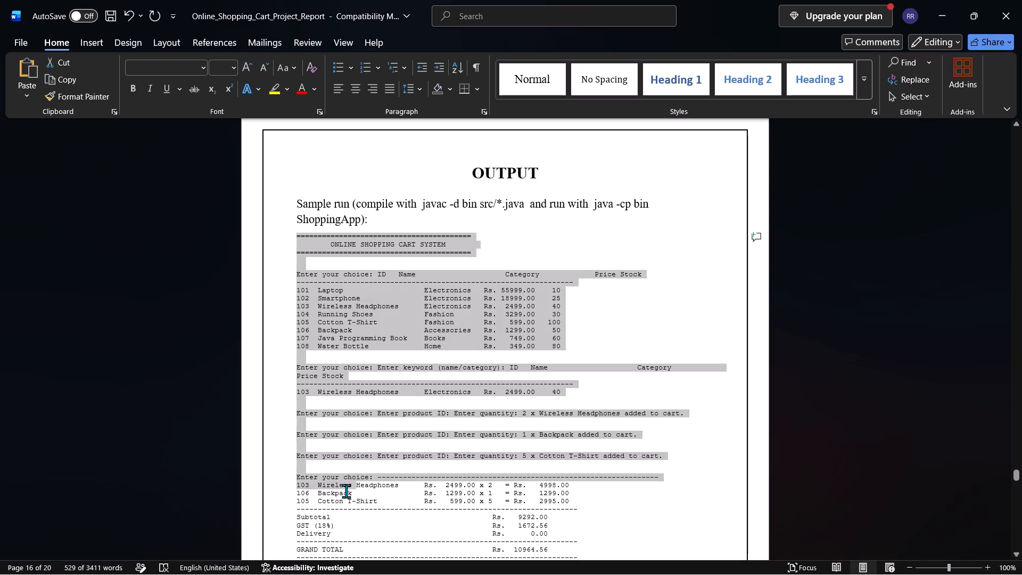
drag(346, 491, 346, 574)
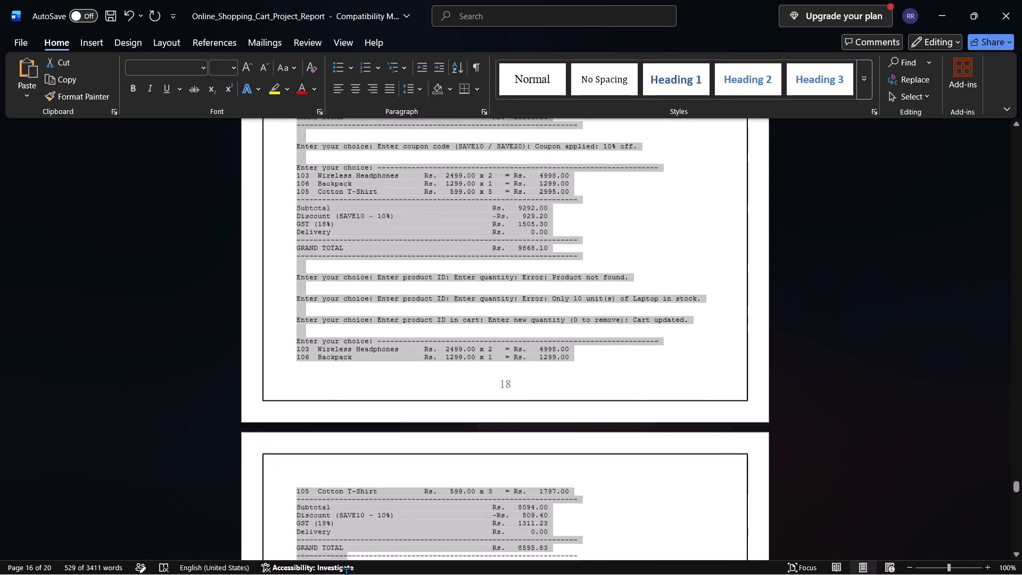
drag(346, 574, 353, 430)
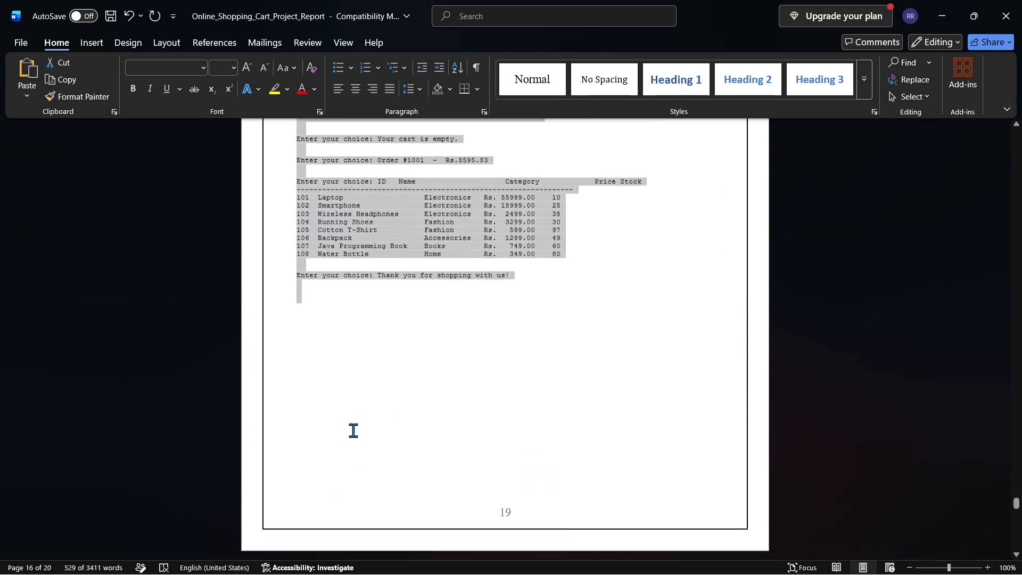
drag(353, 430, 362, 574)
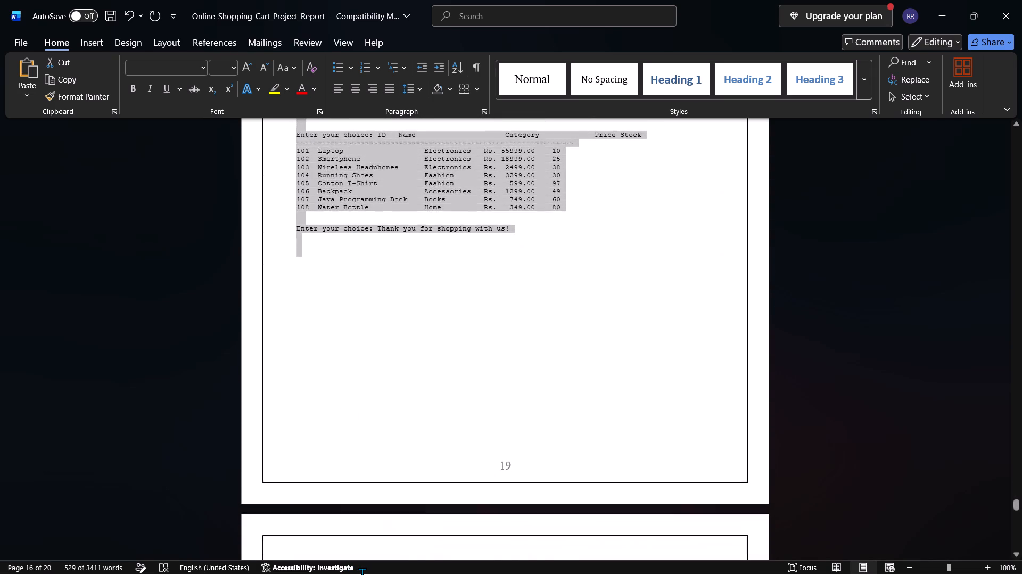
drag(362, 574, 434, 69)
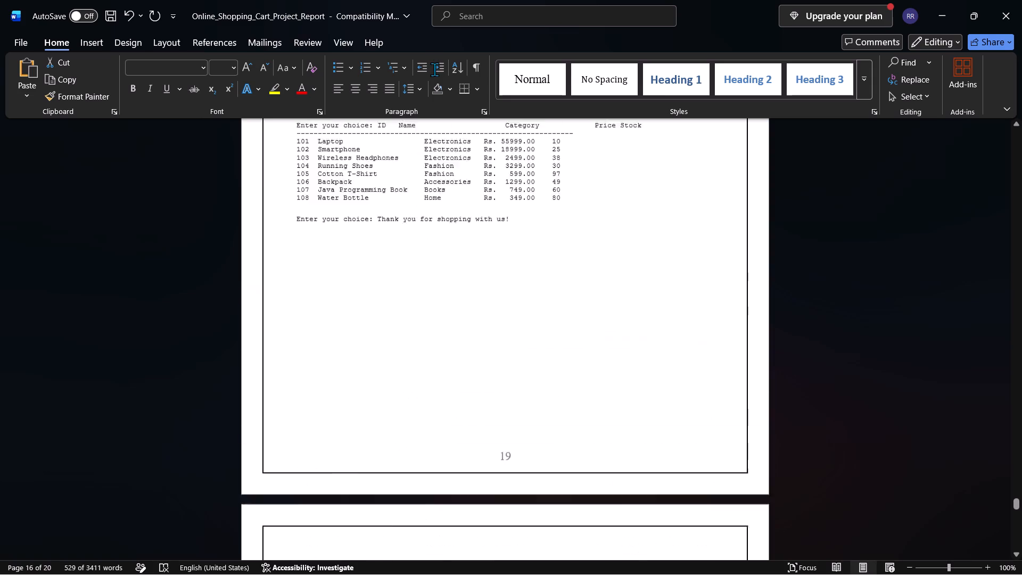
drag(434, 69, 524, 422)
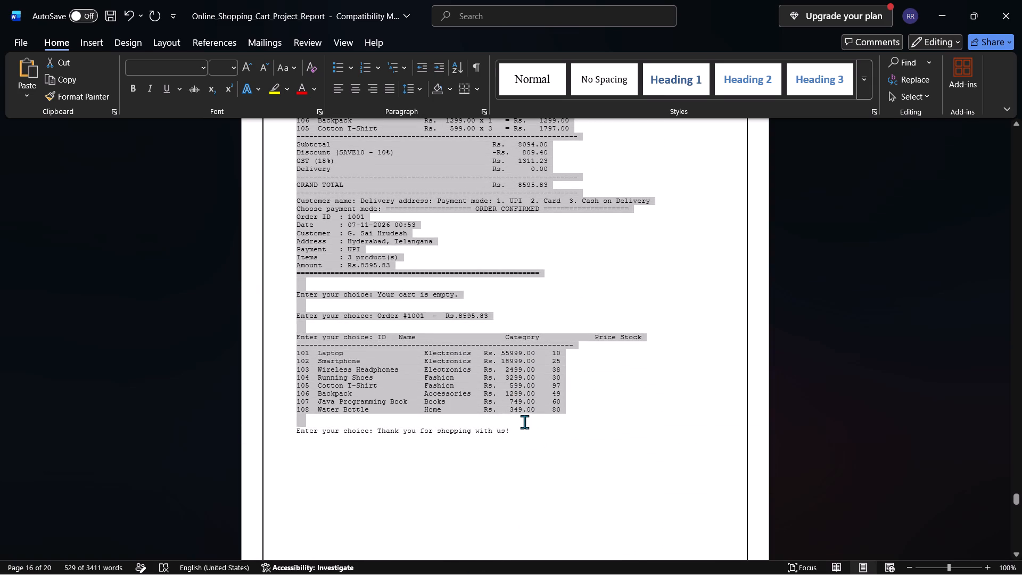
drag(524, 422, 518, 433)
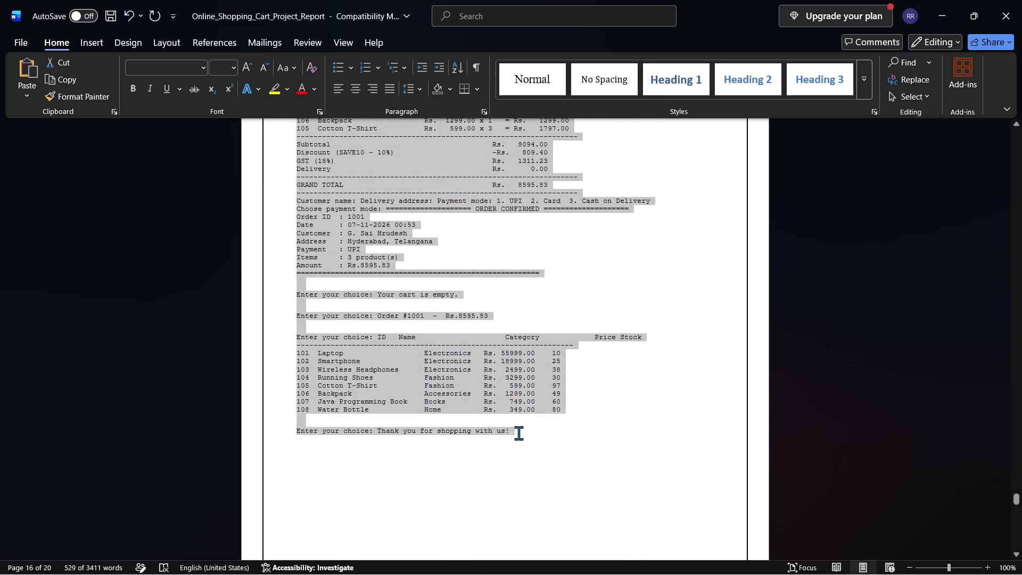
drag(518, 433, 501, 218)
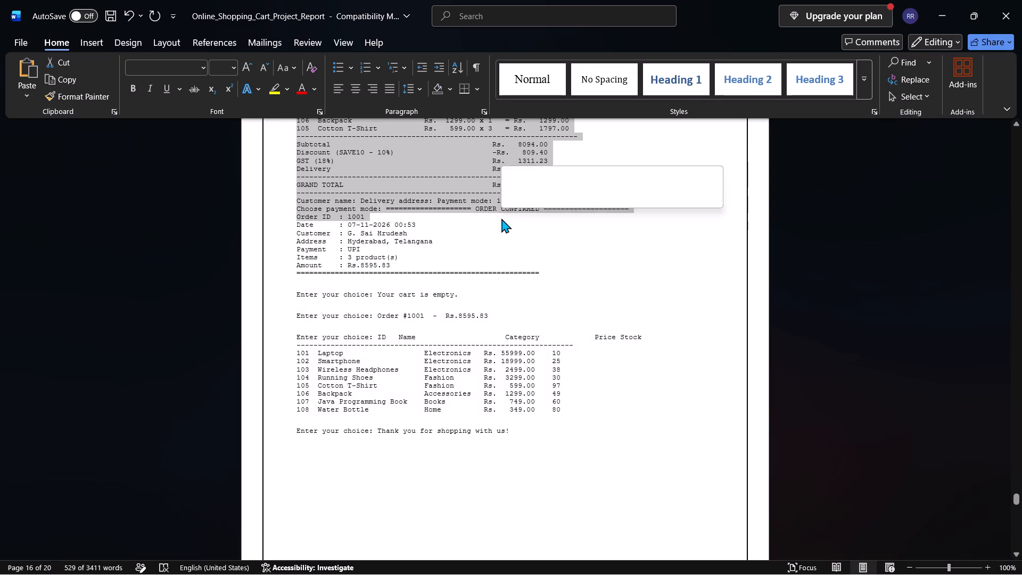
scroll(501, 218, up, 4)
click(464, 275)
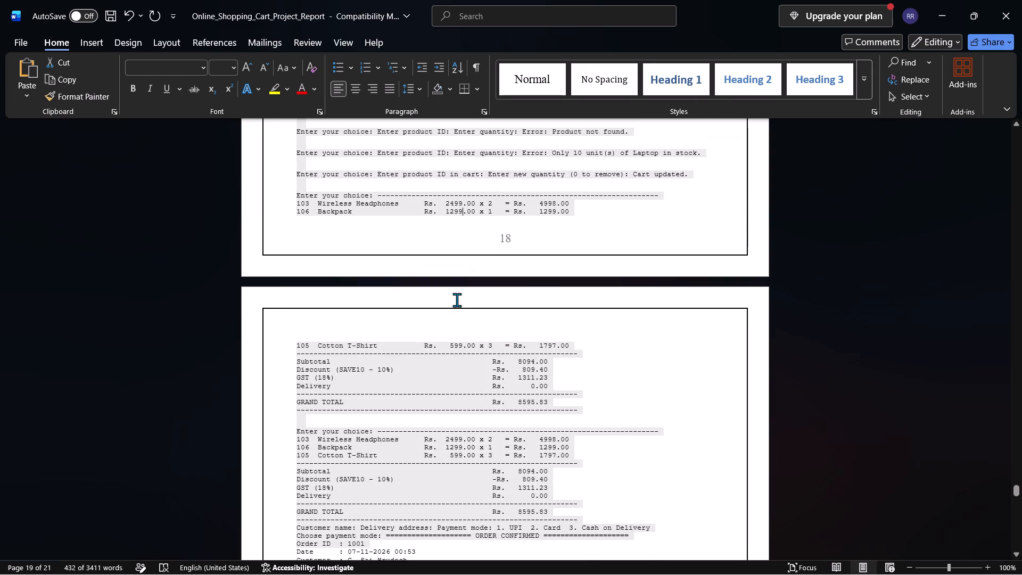
scroll(457, 305, up, 4)
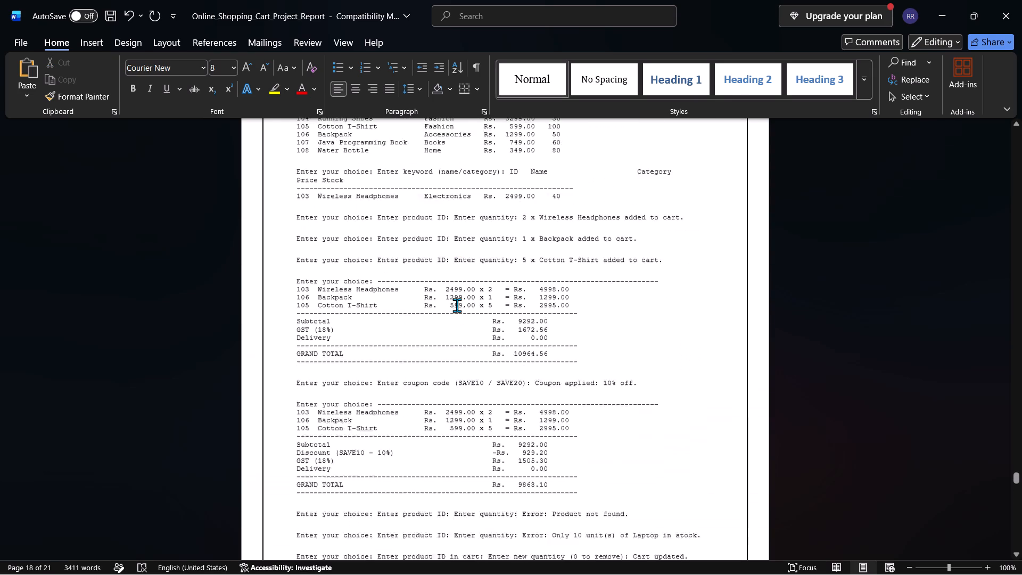
scroll(457, 305, up, 1)
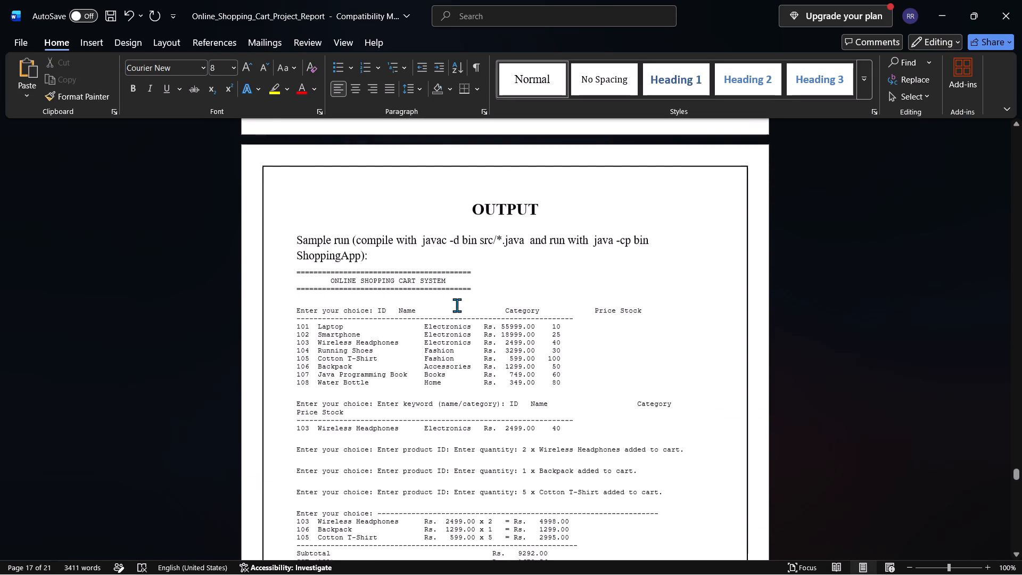
scroll(457, 305, up, 1)
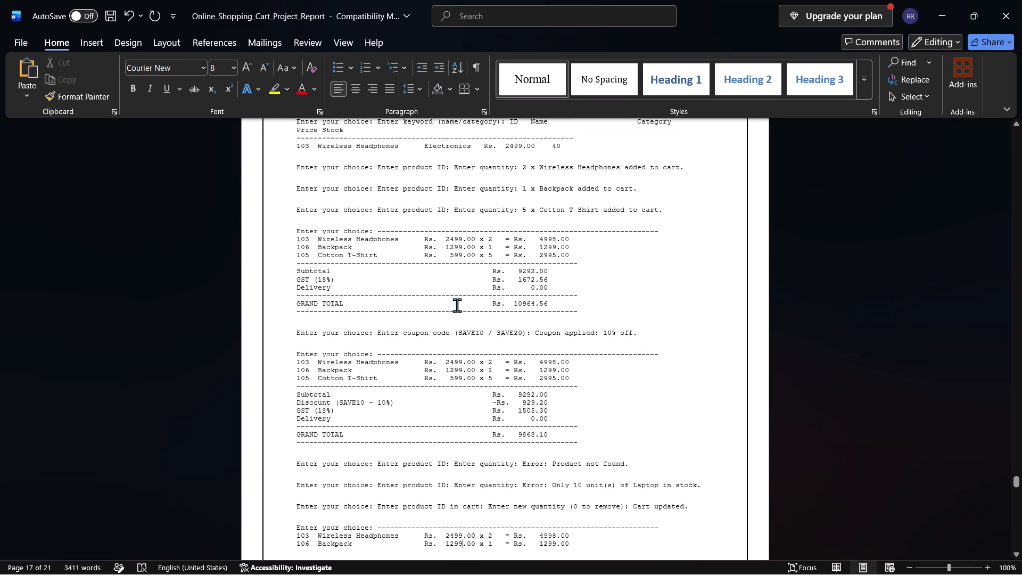
scroll(457, 305, up, 2)
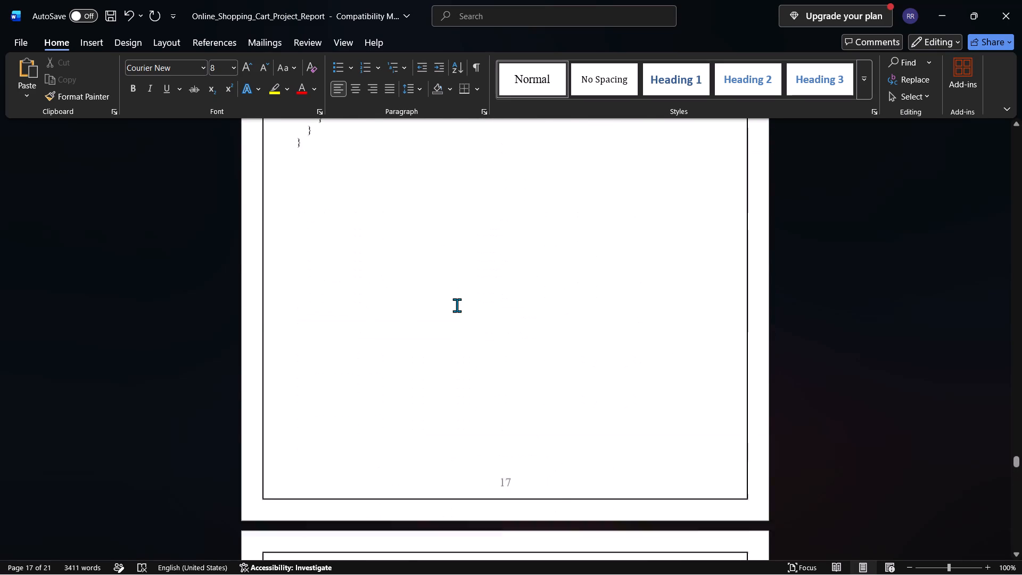
scroll(457, 305, up, 1)
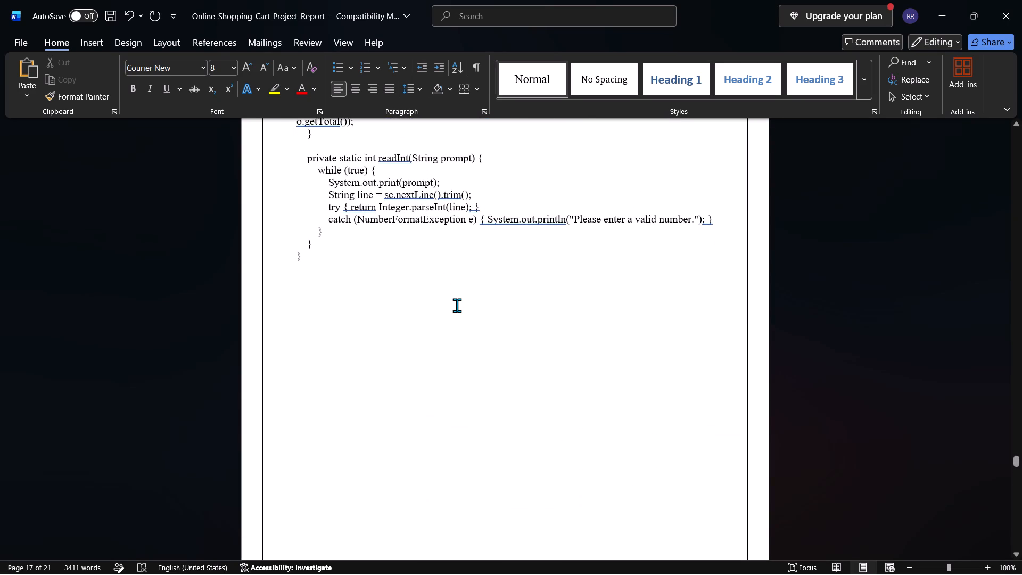
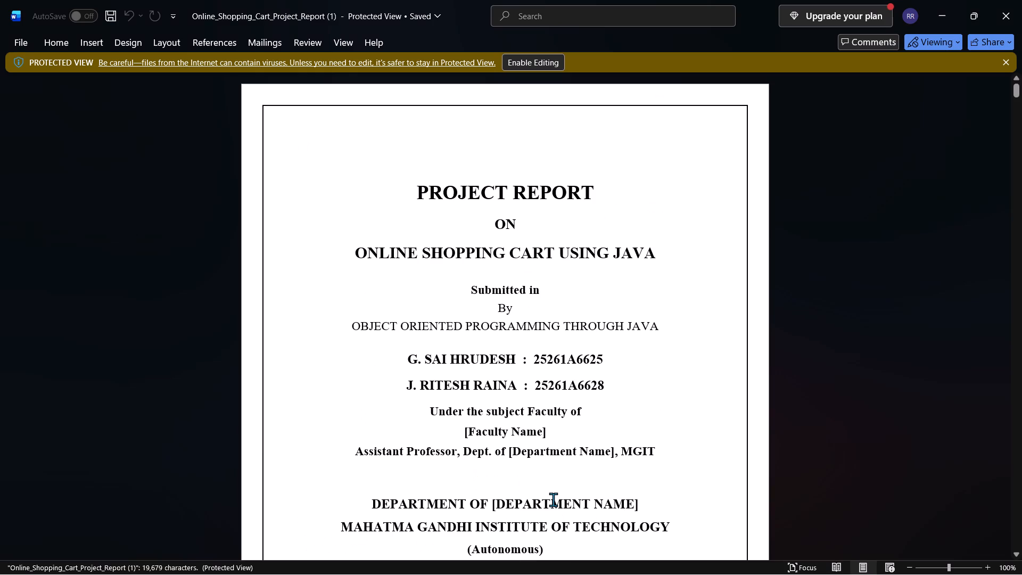
click(551, 63)
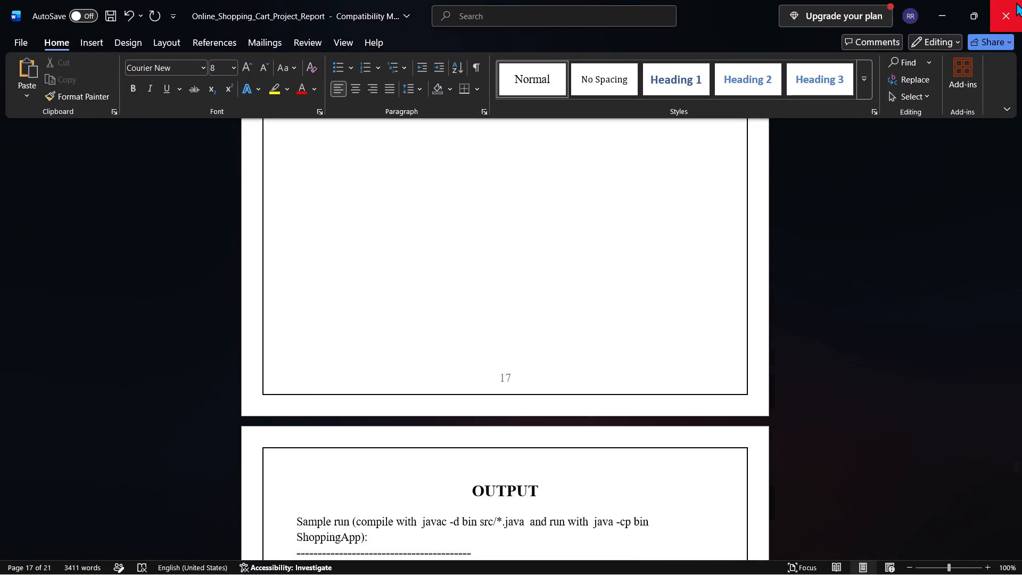
Close the earlier Online_Shopping_Cart_Project_Report document without saving its changes.
click(1016, 2)
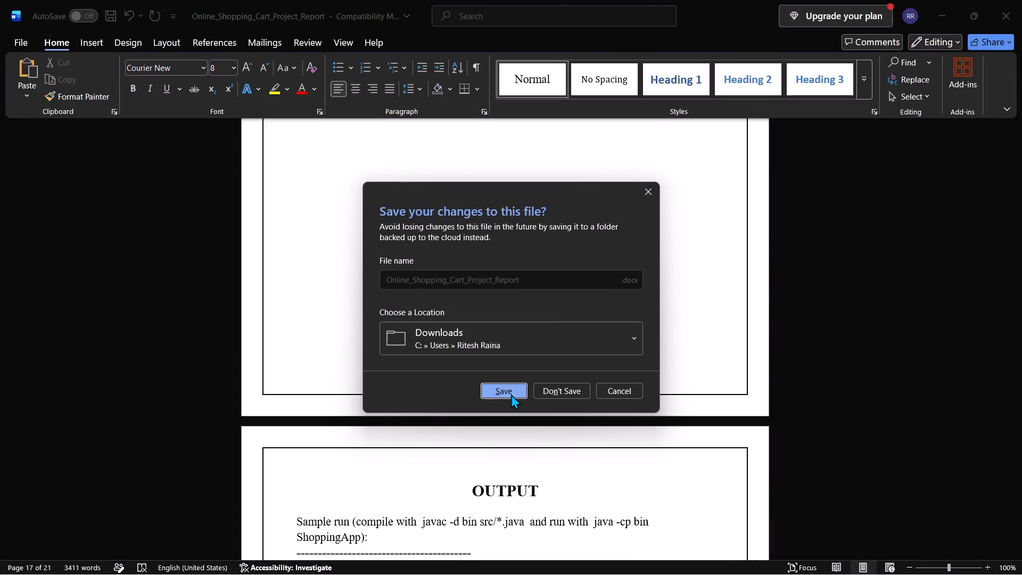
click(560, 388)
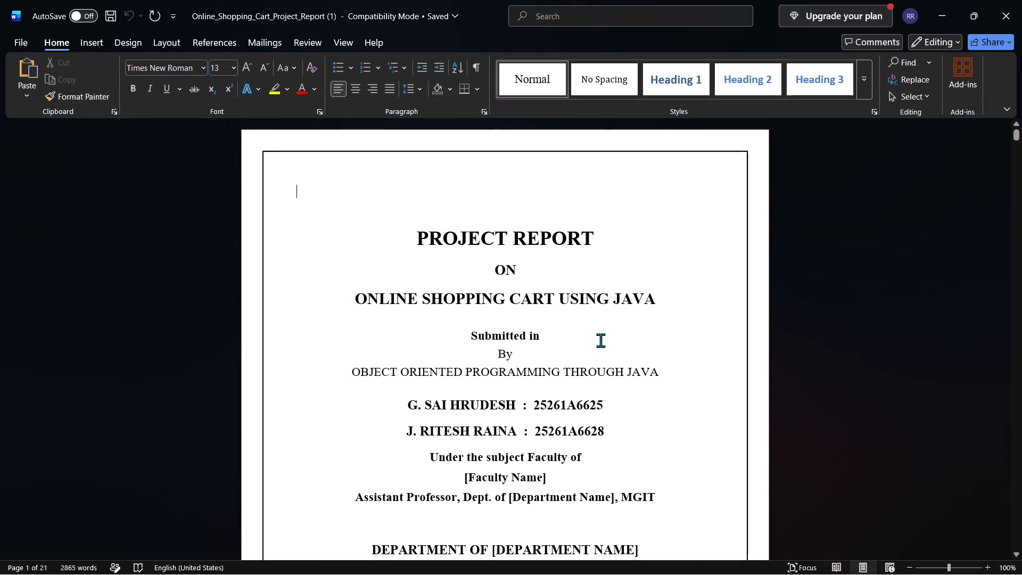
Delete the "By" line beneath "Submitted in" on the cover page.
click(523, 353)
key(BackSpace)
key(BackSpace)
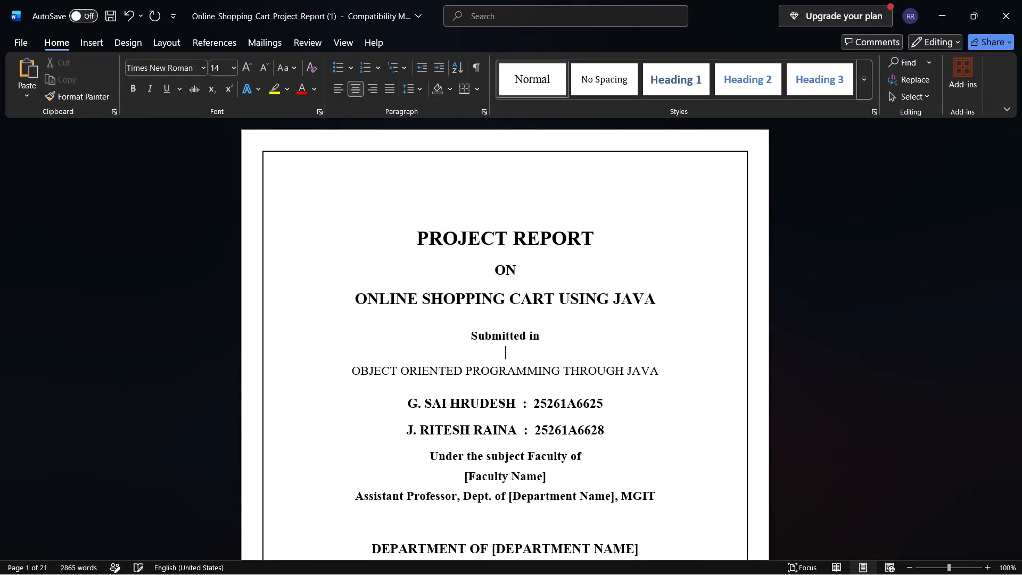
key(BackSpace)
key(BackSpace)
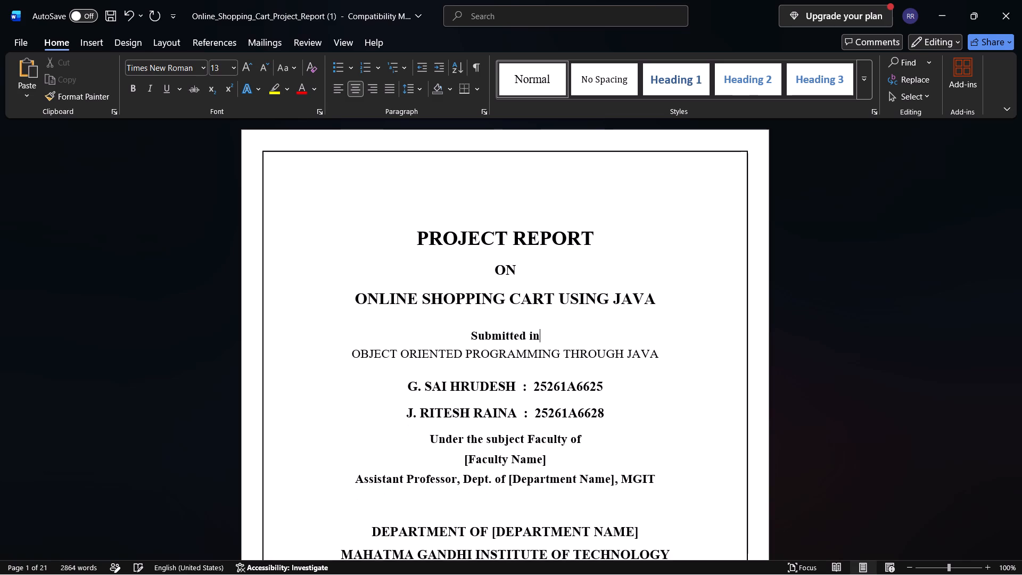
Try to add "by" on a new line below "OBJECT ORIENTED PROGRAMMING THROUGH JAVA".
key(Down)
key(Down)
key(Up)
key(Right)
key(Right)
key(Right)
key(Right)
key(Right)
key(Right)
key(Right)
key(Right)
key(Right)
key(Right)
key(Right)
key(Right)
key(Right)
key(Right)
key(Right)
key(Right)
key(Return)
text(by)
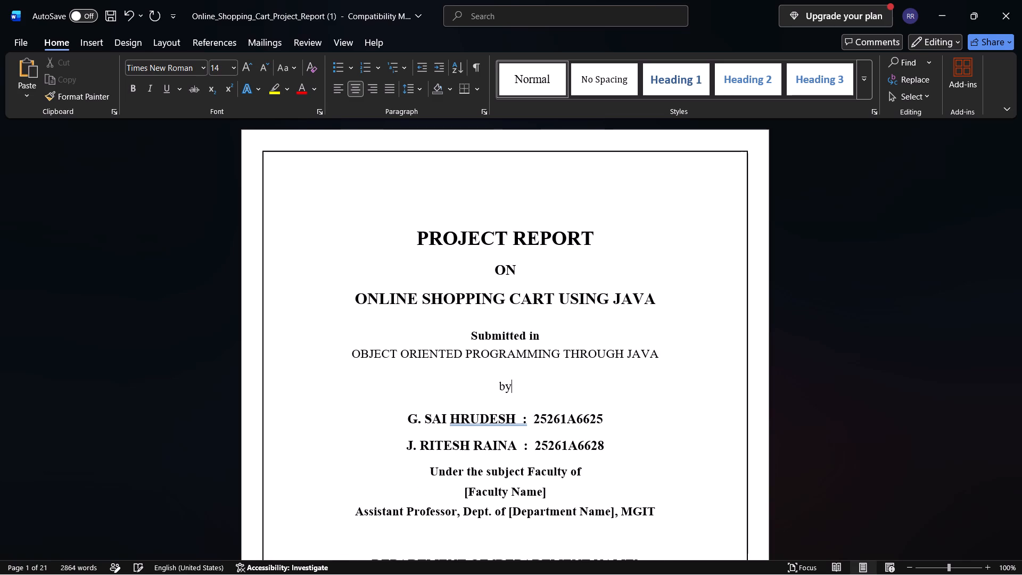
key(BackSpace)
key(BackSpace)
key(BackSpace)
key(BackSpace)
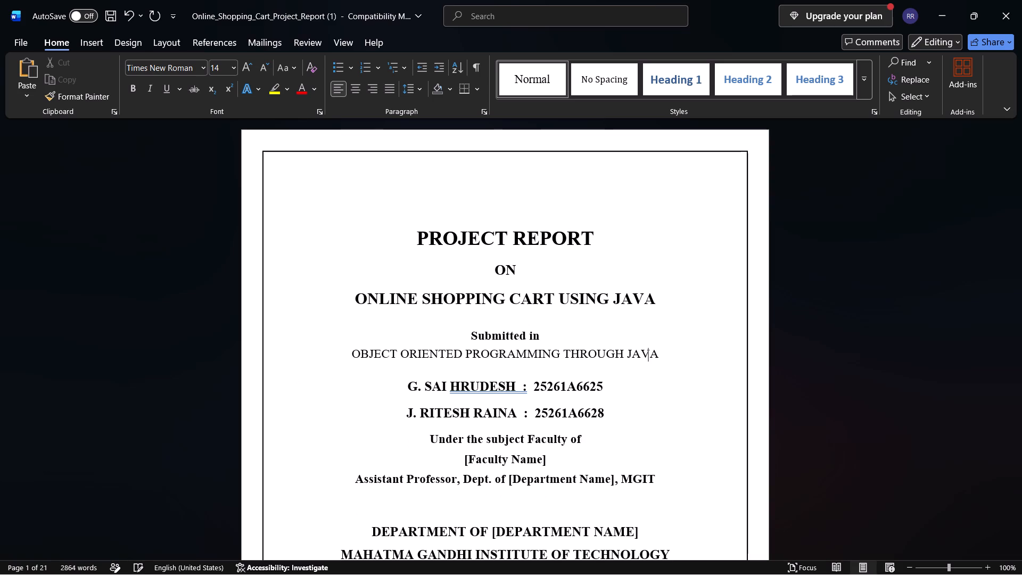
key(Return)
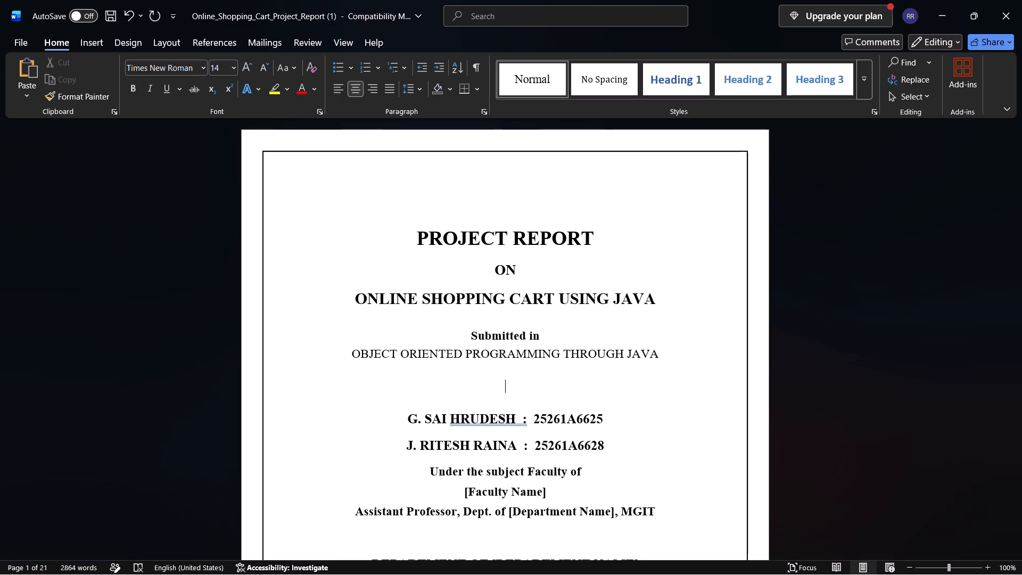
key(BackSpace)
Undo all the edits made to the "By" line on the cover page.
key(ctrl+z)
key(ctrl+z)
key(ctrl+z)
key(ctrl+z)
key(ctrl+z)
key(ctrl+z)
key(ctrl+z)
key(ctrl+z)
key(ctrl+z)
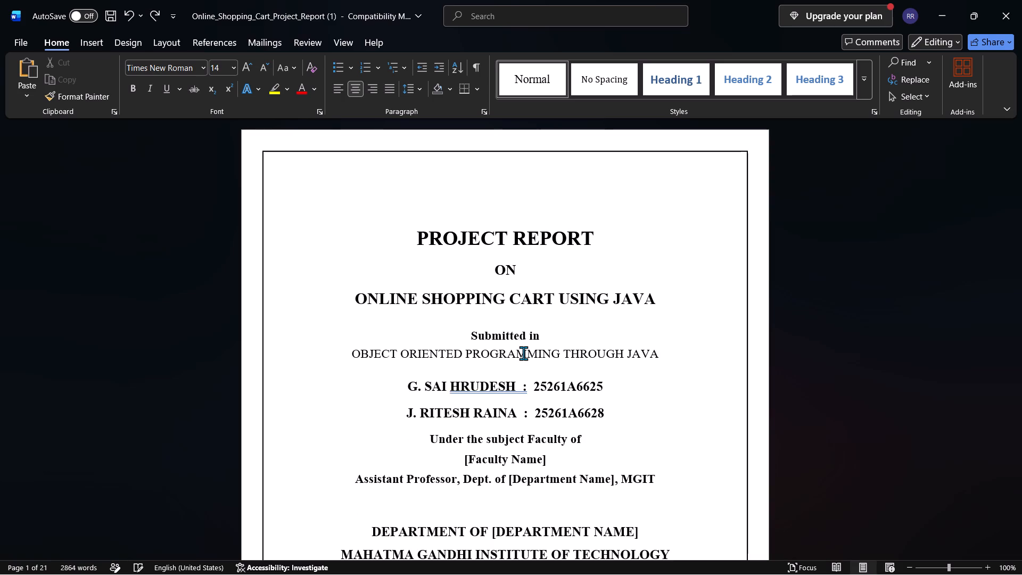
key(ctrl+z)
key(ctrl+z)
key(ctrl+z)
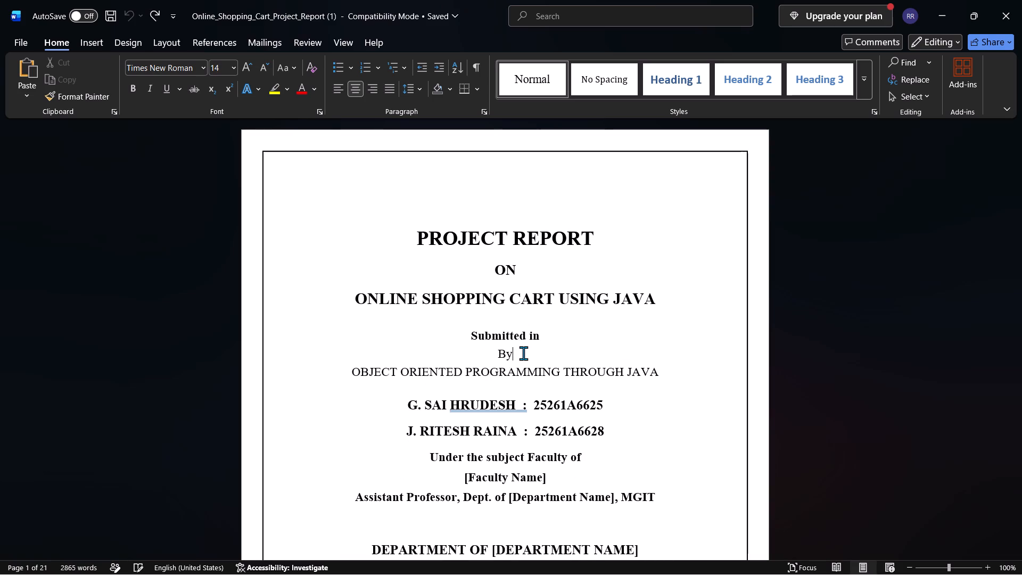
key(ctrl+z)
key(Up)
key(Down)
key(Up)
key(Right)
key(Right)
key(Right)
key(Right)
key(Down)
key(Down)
Move the "OBJECT ORIENTED PROGRAMMING THROUGH JAVA" line to directly below "Submitted in", above "By", and remove the extra blank line.
drag(356, 371, 632, 379)
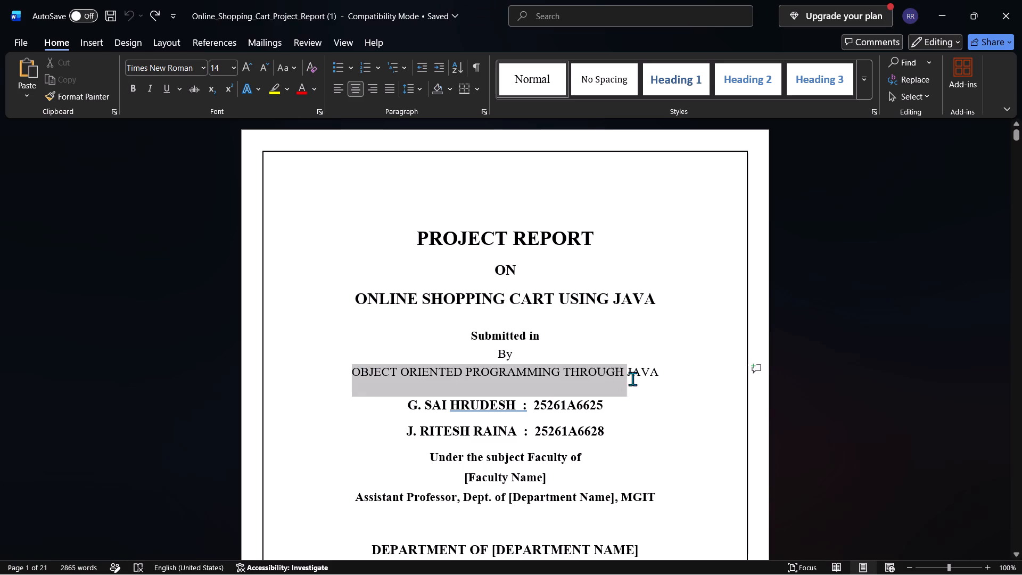
drag(632, 379, 660, 377)
key(ctrl+x)
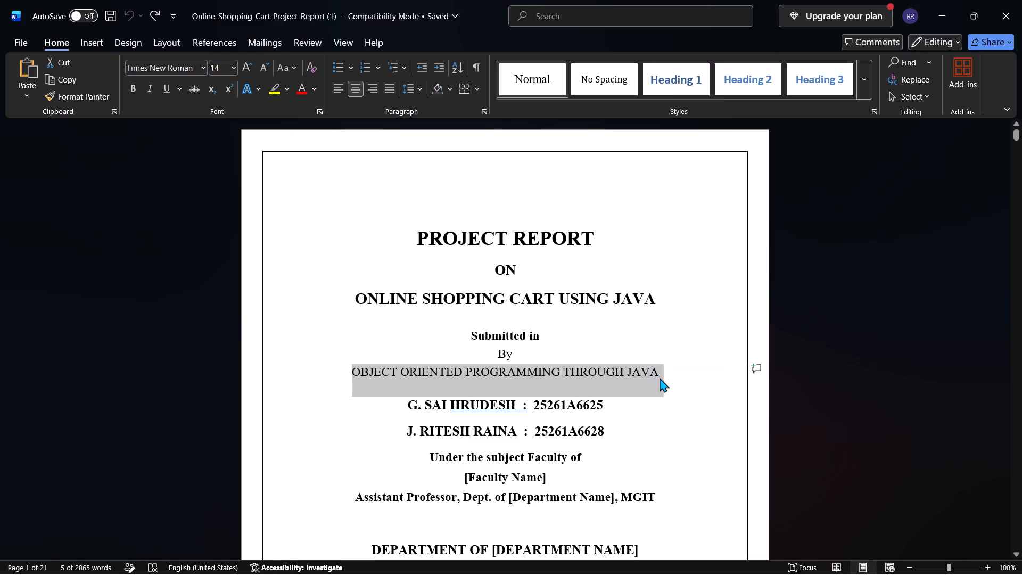
click(546, 335)
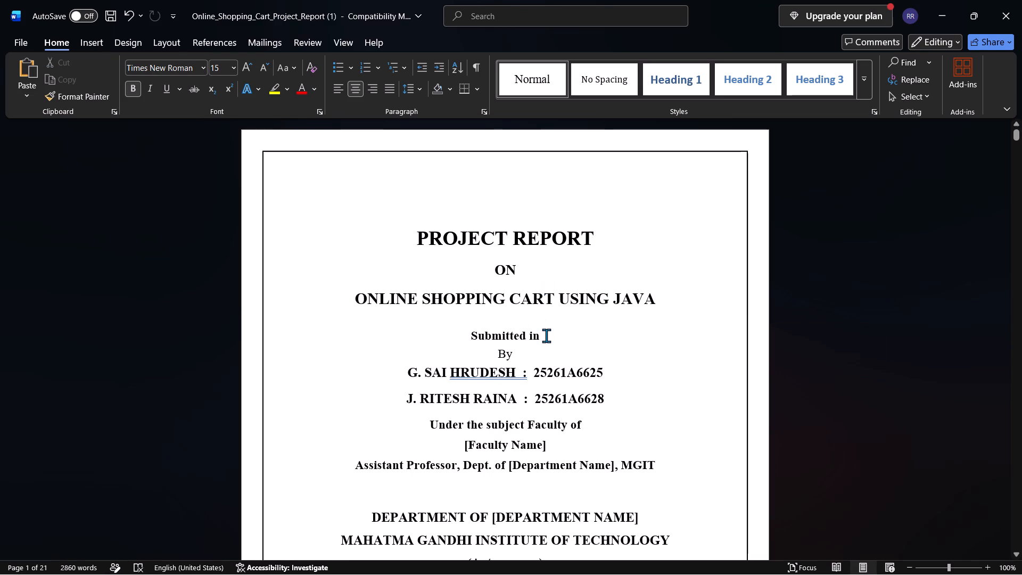
key(Return)
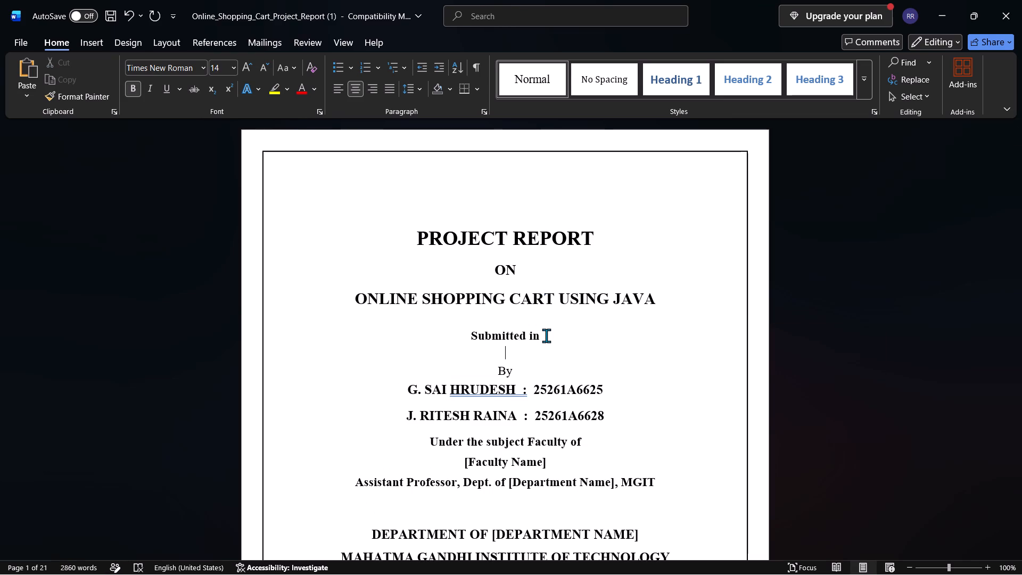
key(ctrl+v)
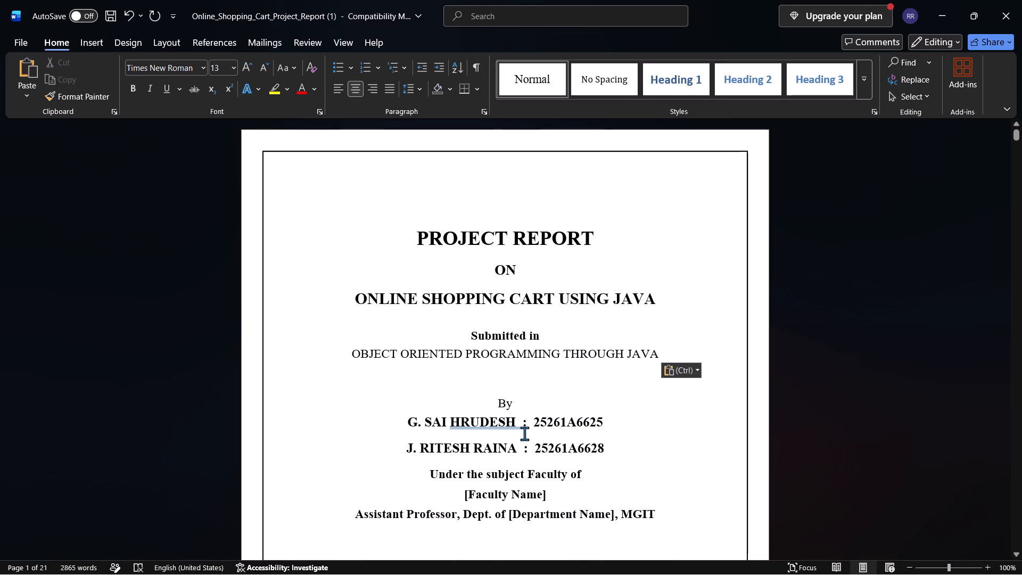
key(BackSpace)
key(BackSpace)
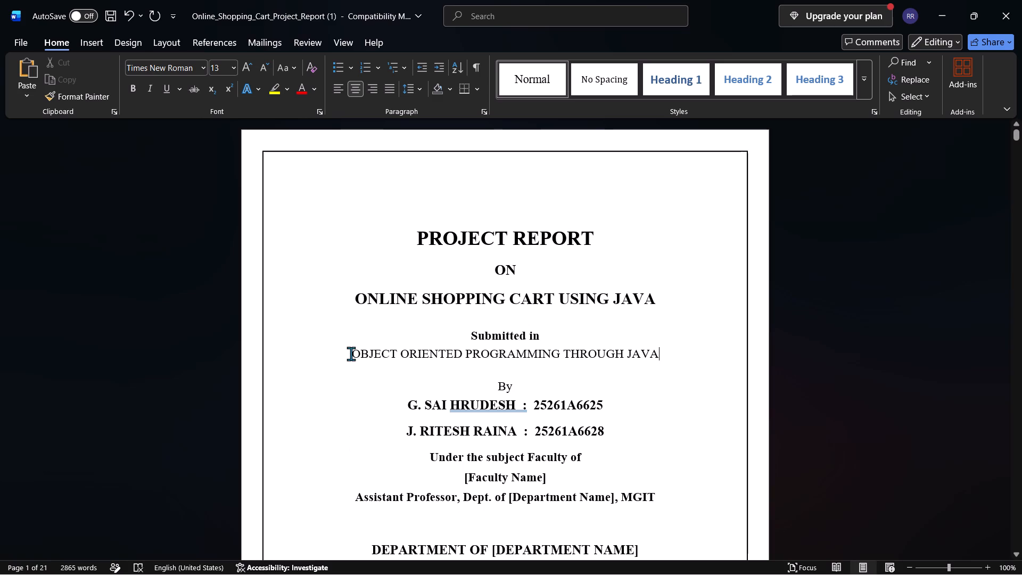
Set the font of the "OBJECT ORIENTED PROGRAMMING THROUGH JAVA" line to Arial Rounded MT Bold.
click(351, 354)
drag(357, 352, 687, 350)
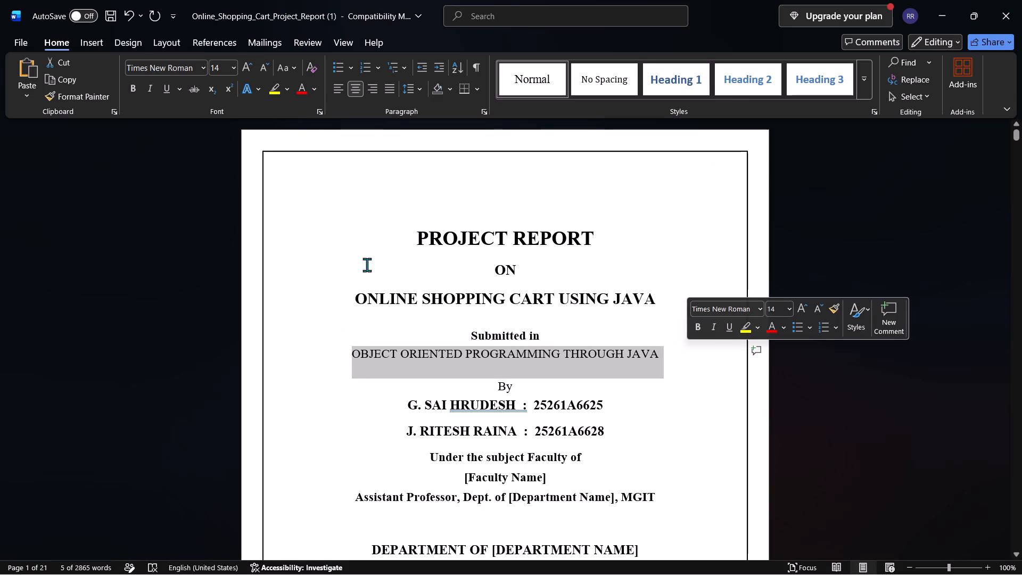
click(201, 62)
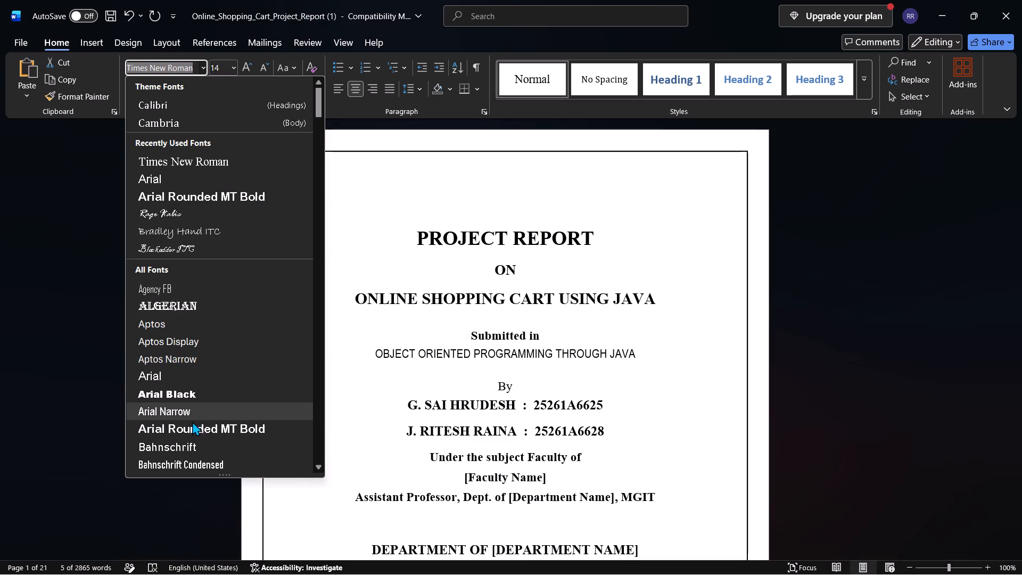
scroll(192, 425, down, 1)
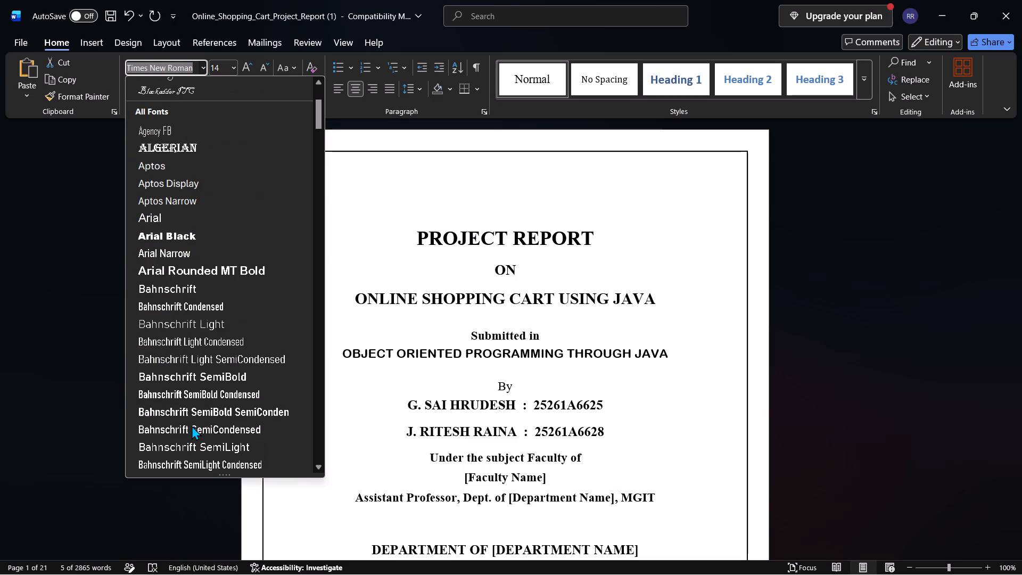
scroll(192, 425, down, 1)
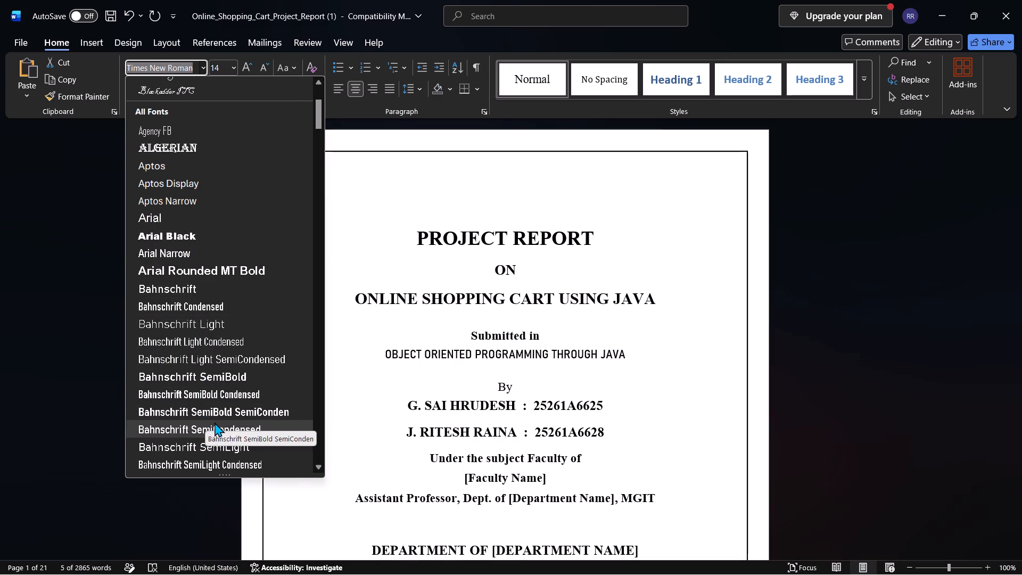
scroll(215, 422, down, 1)
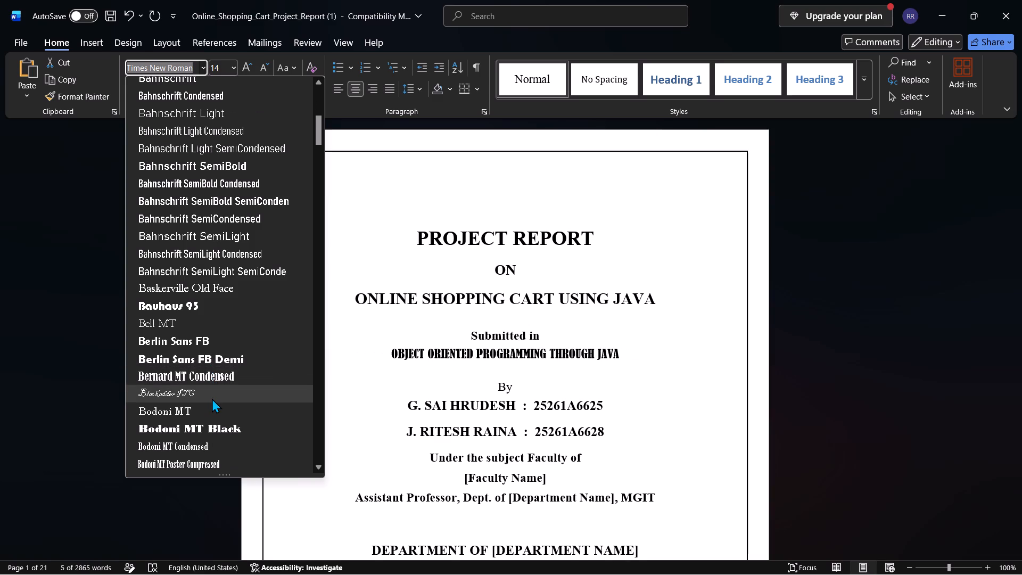
scroll(214, 433, down, 1)
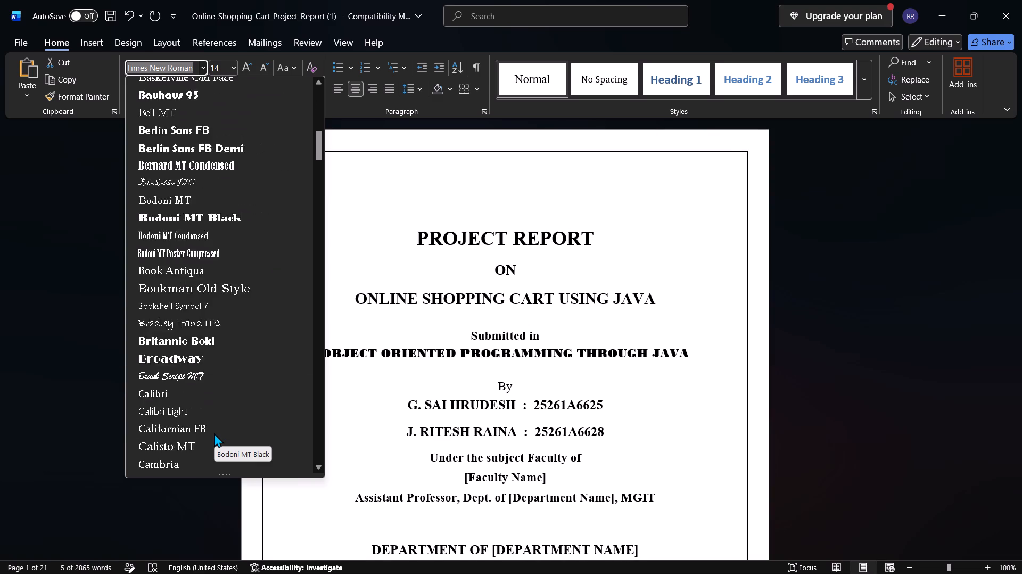
scroll(214, 433, down, 1)
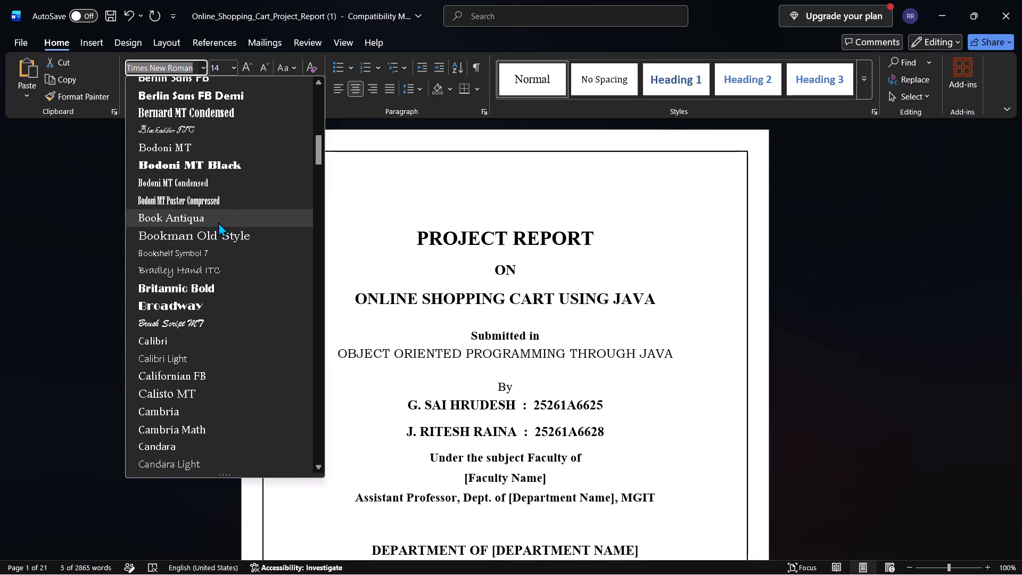
scroll(218, 222, up, 4)
click(214, 193)
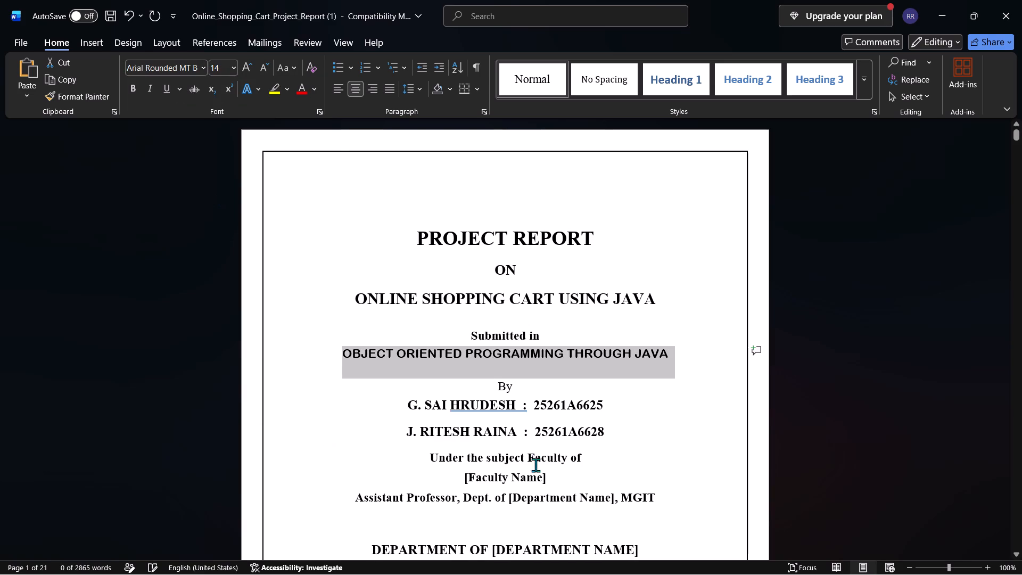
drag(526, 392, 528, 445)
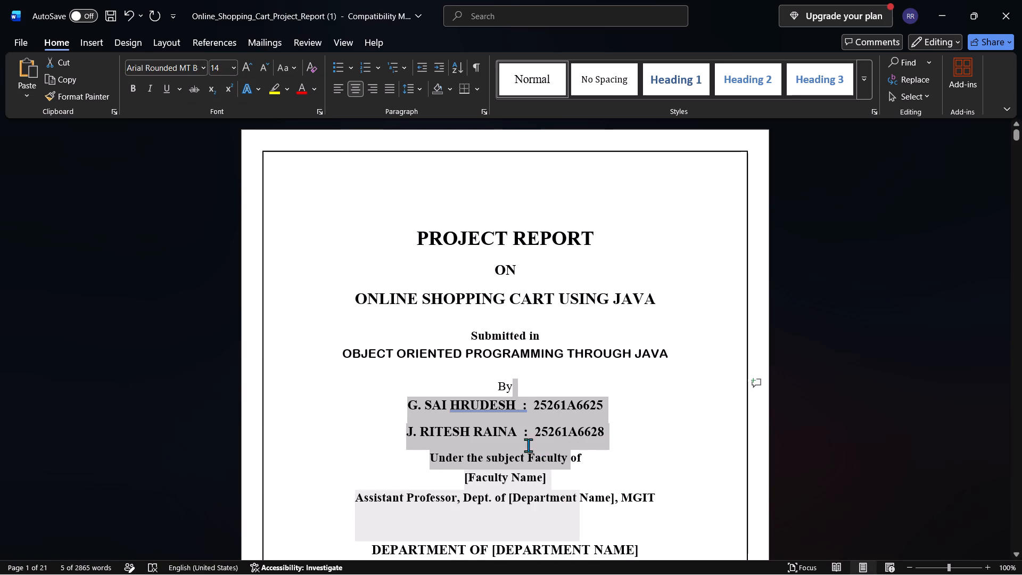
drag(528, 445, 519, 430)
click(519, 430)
Replace the "[Faculty Name]" placeholder on the cover page with the faculty member's name, including the title "Dr.".
scroll(583, 456, down, 1)
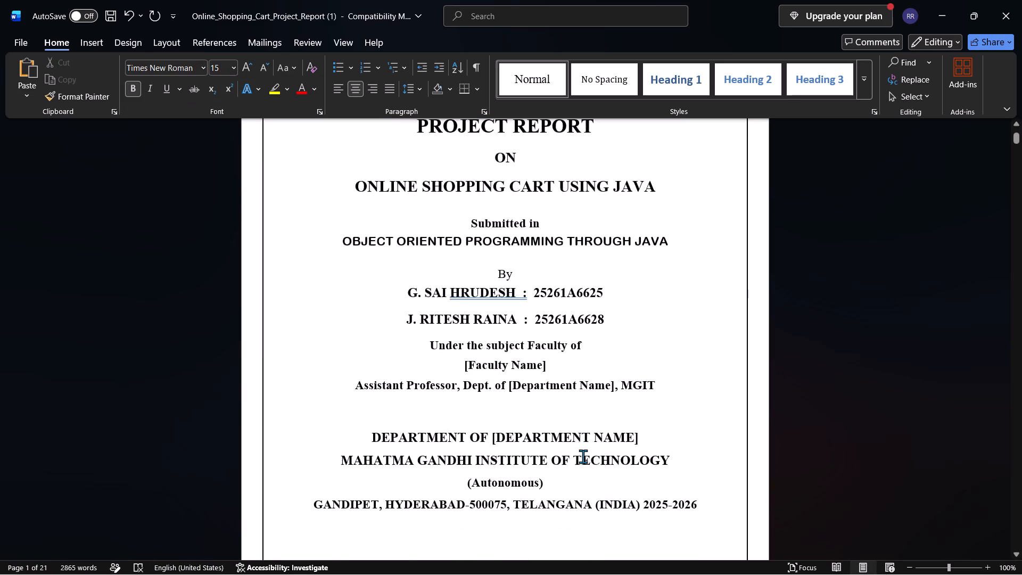
scroll(583, 456, down, 1)
click(546, 268)
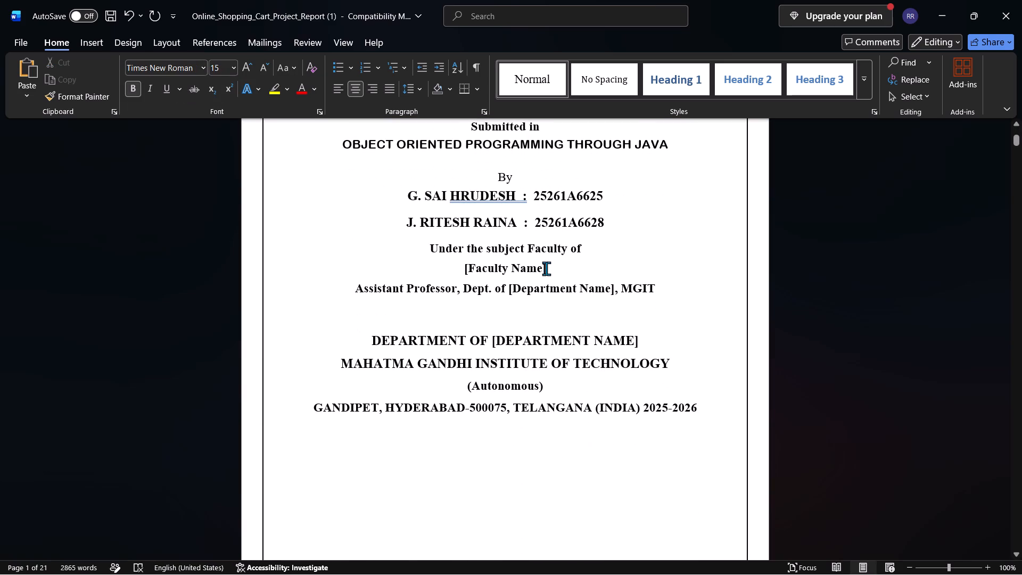
key(BackSpace)
key(BackSpace)
key(BackSpace)
key(BackSpace)
key(BackSpace)
key(BackSpace)
key(BackSpace)
key(BackSpace)
key(BackSpace)
key(BackSpace)
key(BackSpace)
key(BackSpace)
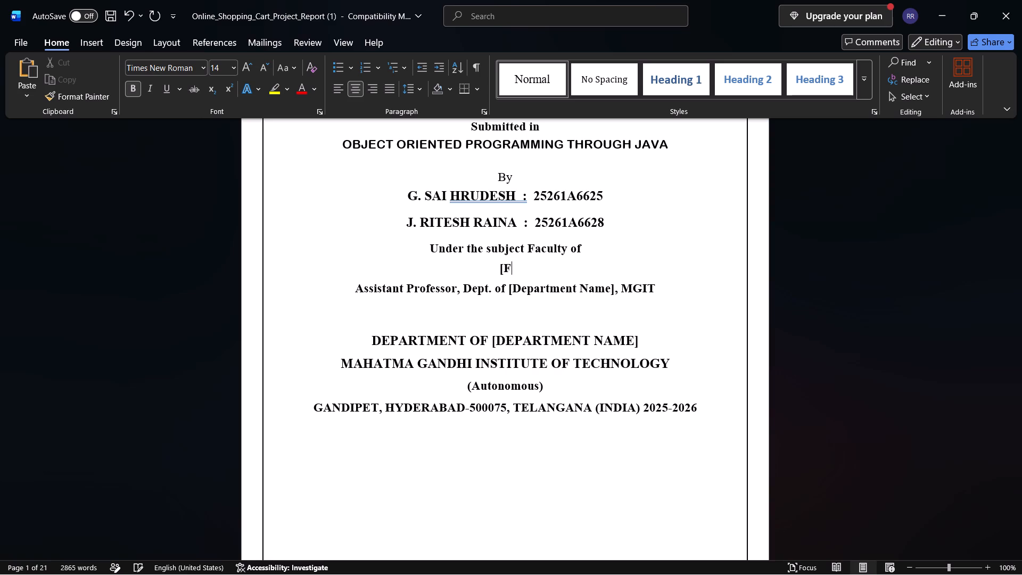
key(BackSpace)
key(BackSpace)
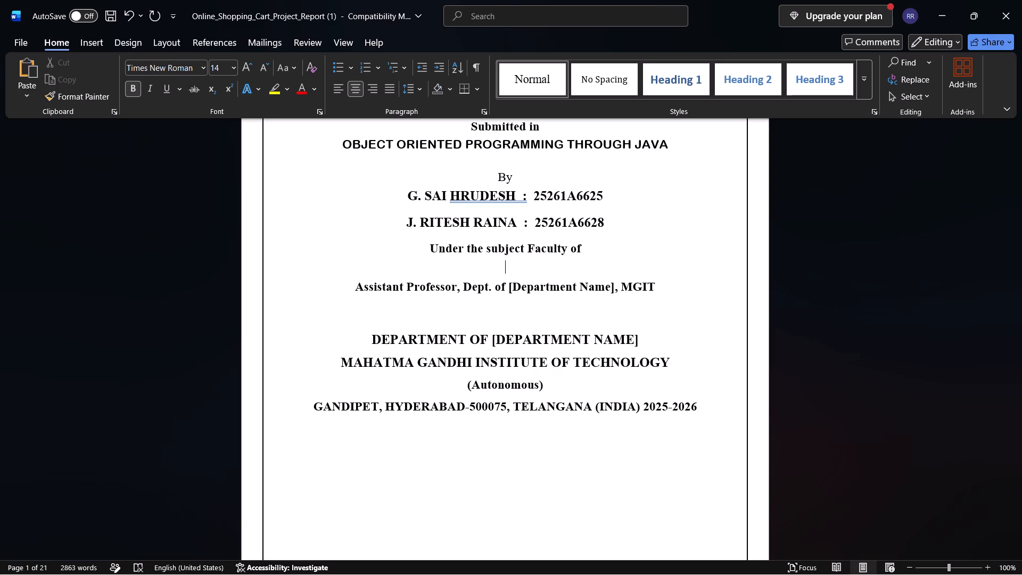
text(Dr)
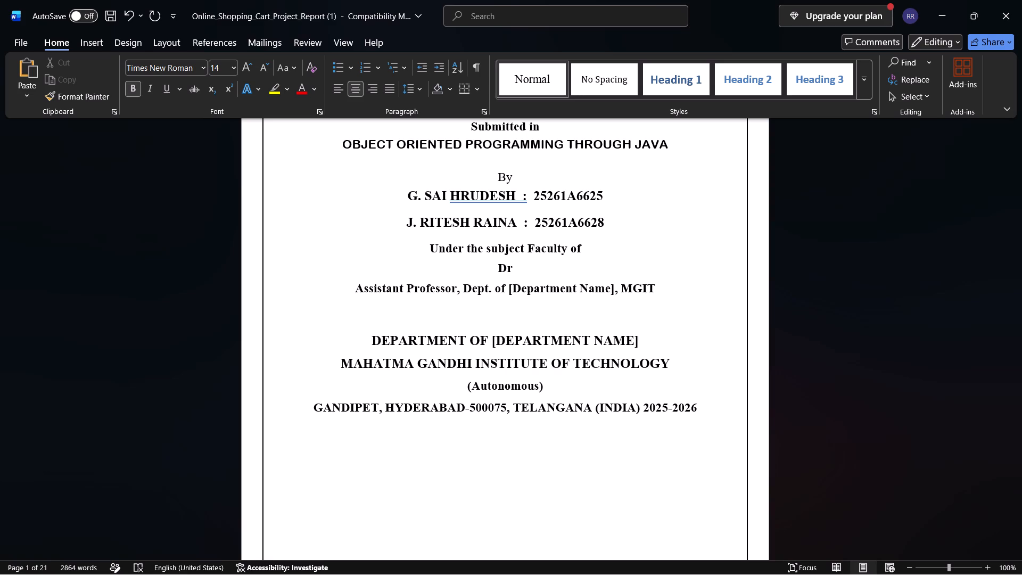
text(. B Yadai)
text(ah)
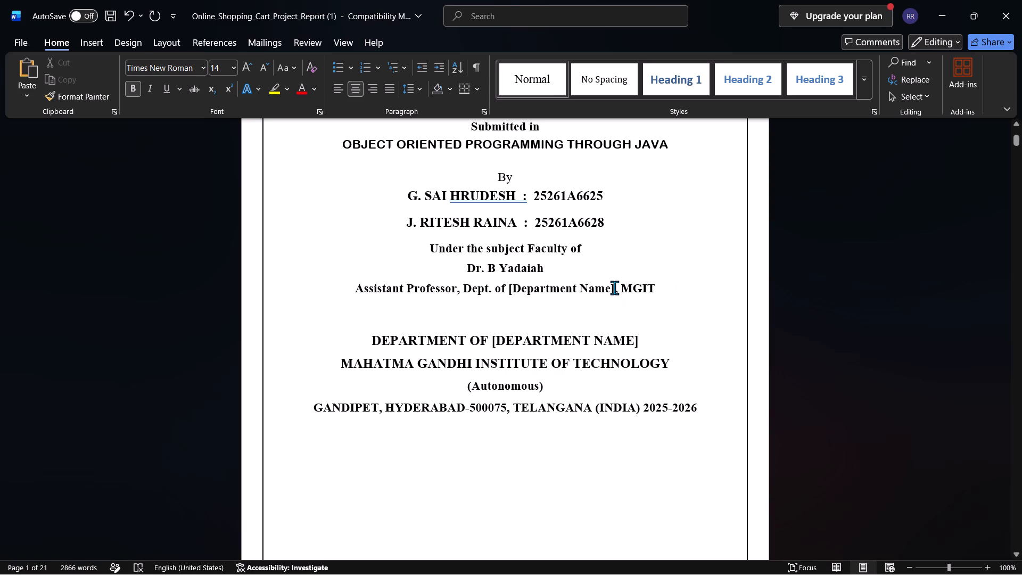
Replace "[Department Name]" in the cover page's "Assistant Professor" line with "Emerging Technologies".
click(614, 287)
key(BackSpace)
key(BackSpace)
key(BackSpace)
key(BackSpace)
key(BackSpace)
key(BackSpace)
key(BackSpace)
key(BackSpace)
key(BackSpace)
key(BackSpace)
key(BackSpace)
key(BackSpace)
key(BackSpace)
key(BackSpace)
key(BackSpace)
key(BackSpace)
key(BackSpace)
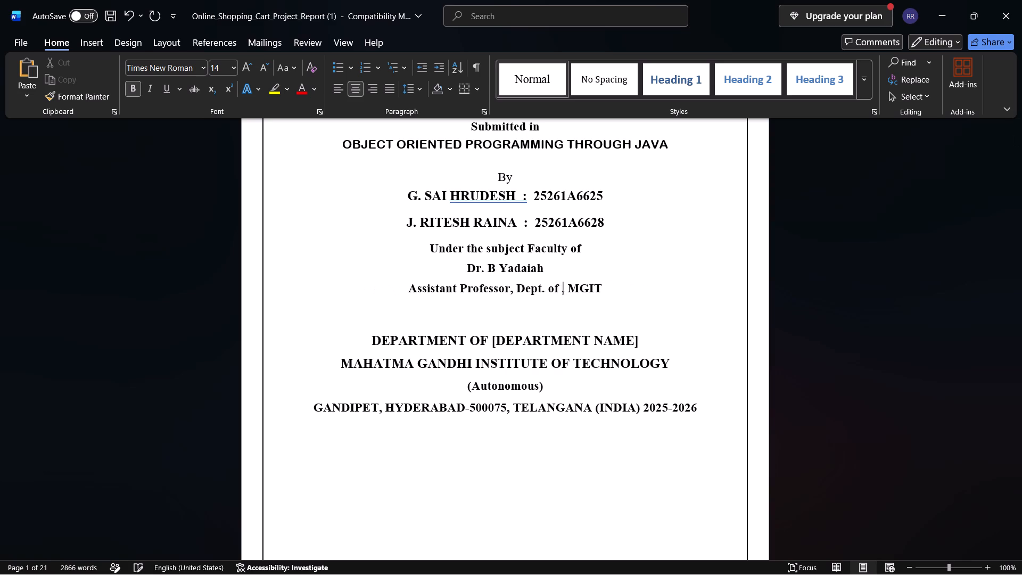
key(BackSpace)
key(space)
text(Emerging Technolo)
text(gies)
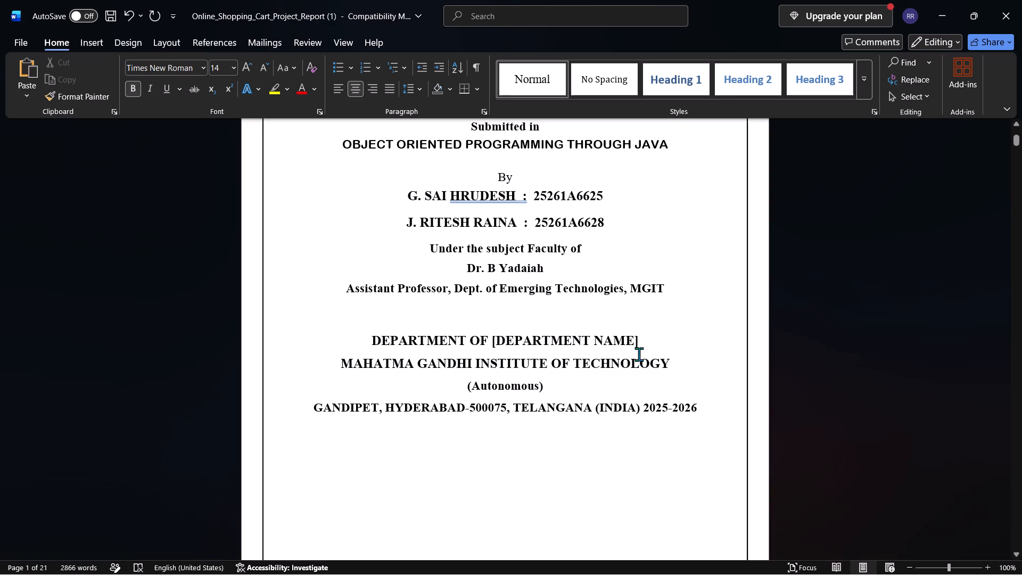
Replace "[DEPARTMENT NAME]" in the cover page's department heading with "EMERGING TECHNOLOGIES".
click(642, 343)
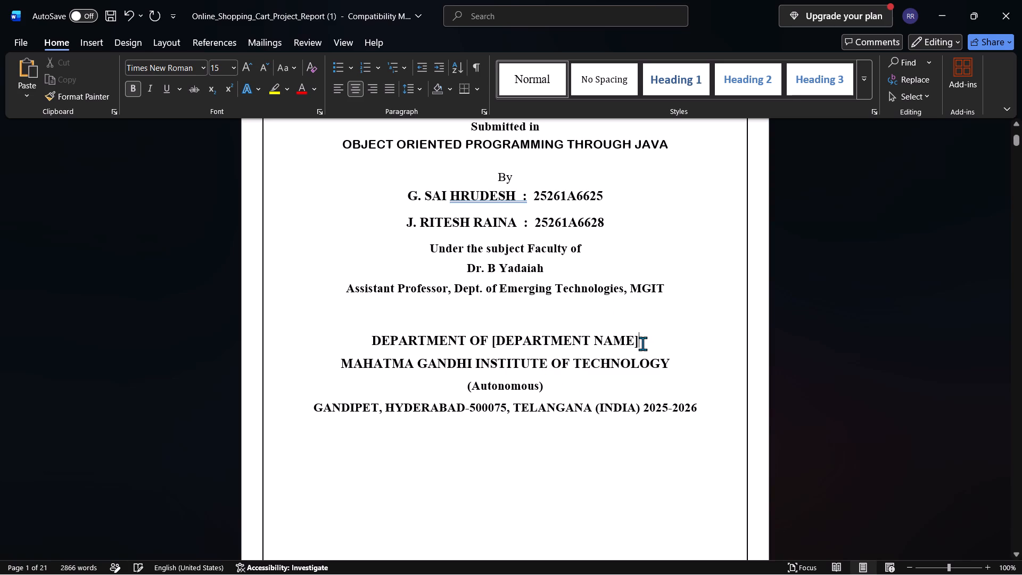
key(BackSpace)
key(BackSpace)
key(BackSpace)
key(BackSpace)
key(BackSpace)
key(BackSpace)
key(BackSpace)
key(BackSpace)
key(BackSpace)
key(BackSpace)
key(BackSpace)
key(BackSpace)
key(BackSpace)
key(BackSpace)
key(BackSpace)
key(BackSpace)
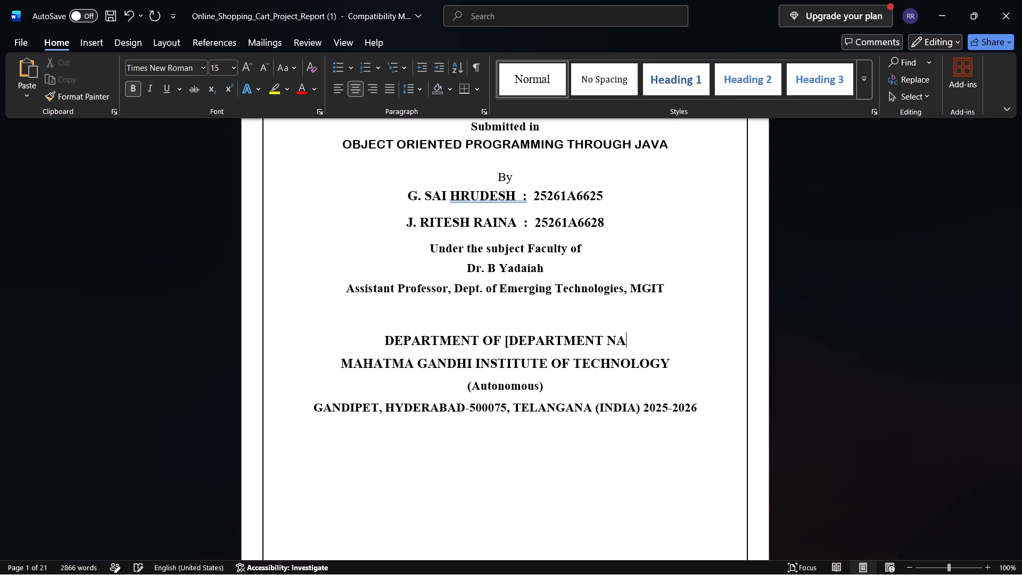
key(BackSpace)
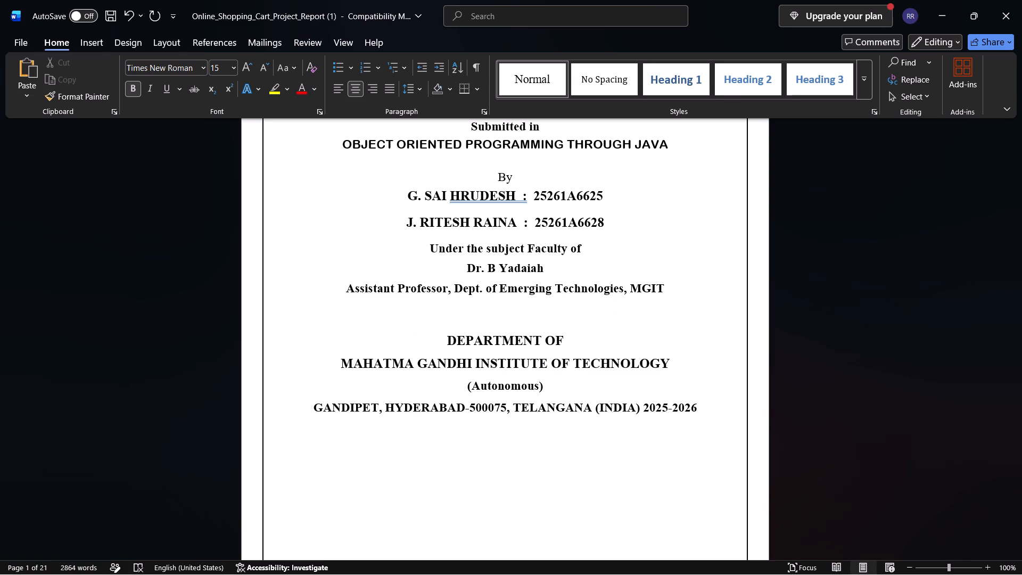
text(EMERGING TECHNOLOGIES)
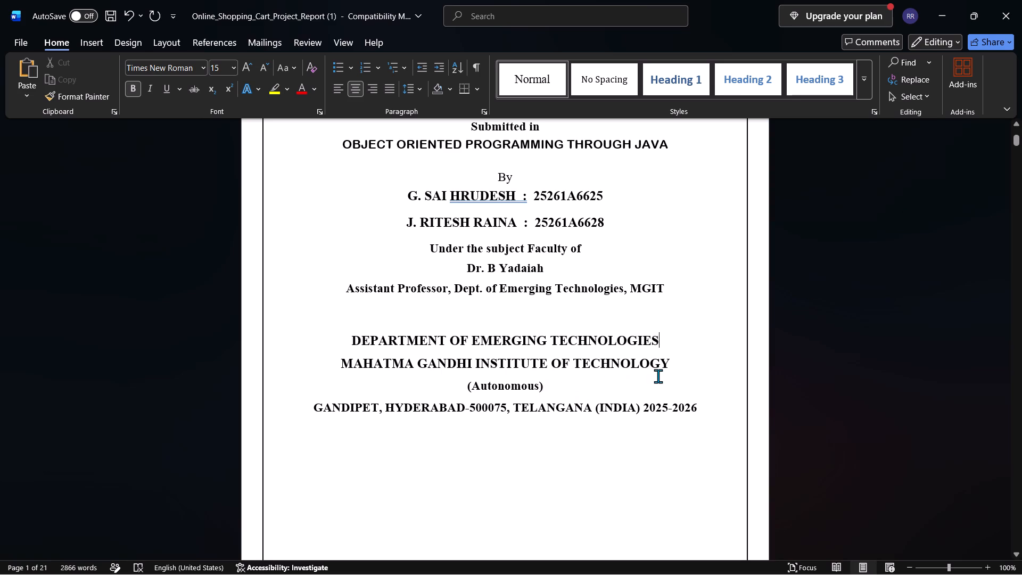
Change the end year in the cover page's address line to 2027 and delete the last digit of the start year.
click(697, 407)
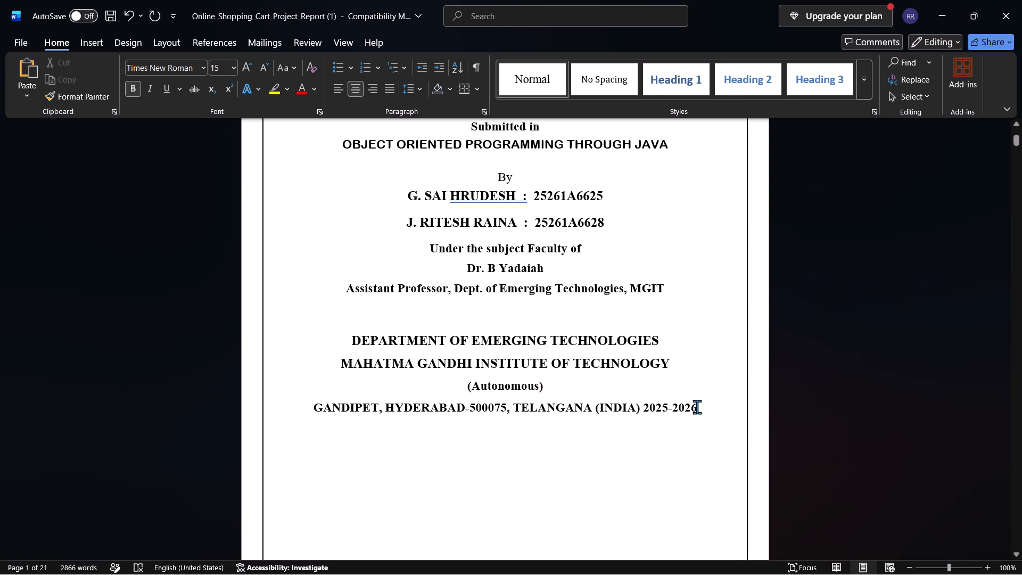
key(BackSpace)
key(7)
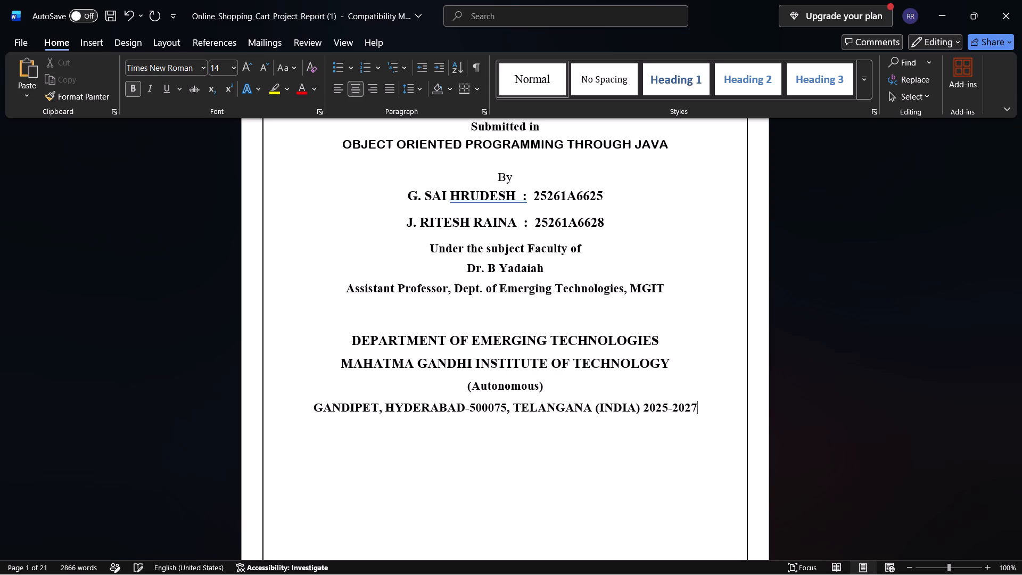
key(Left)
key(Left)
key(Left)
key(Left)
key(Left)
key(BackSpace)
Add two blank lines below the "Assistant Professor" line on the cover page.
scroll(553, 231, up, 1)
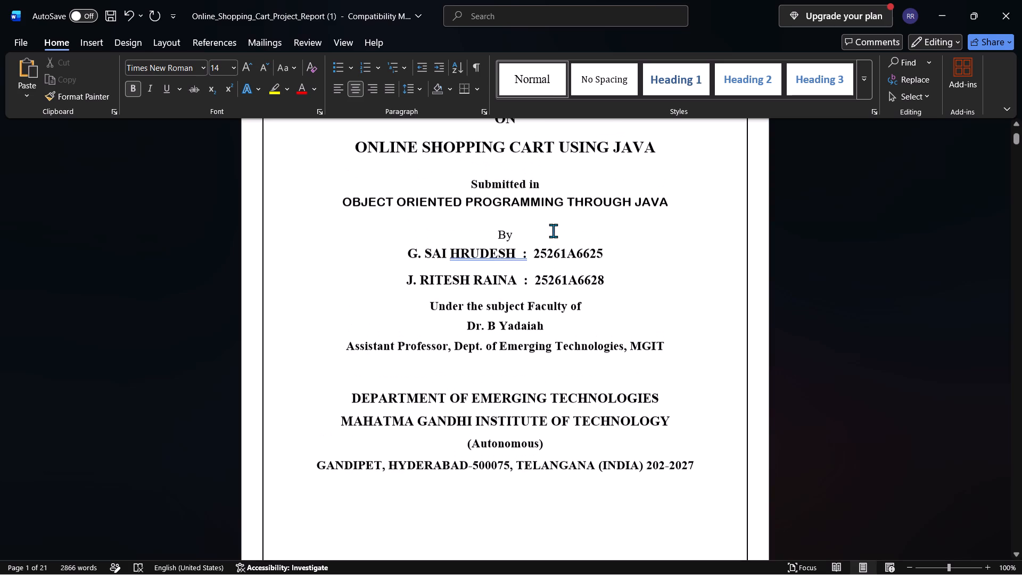
scroll(553, 231, up, 1)
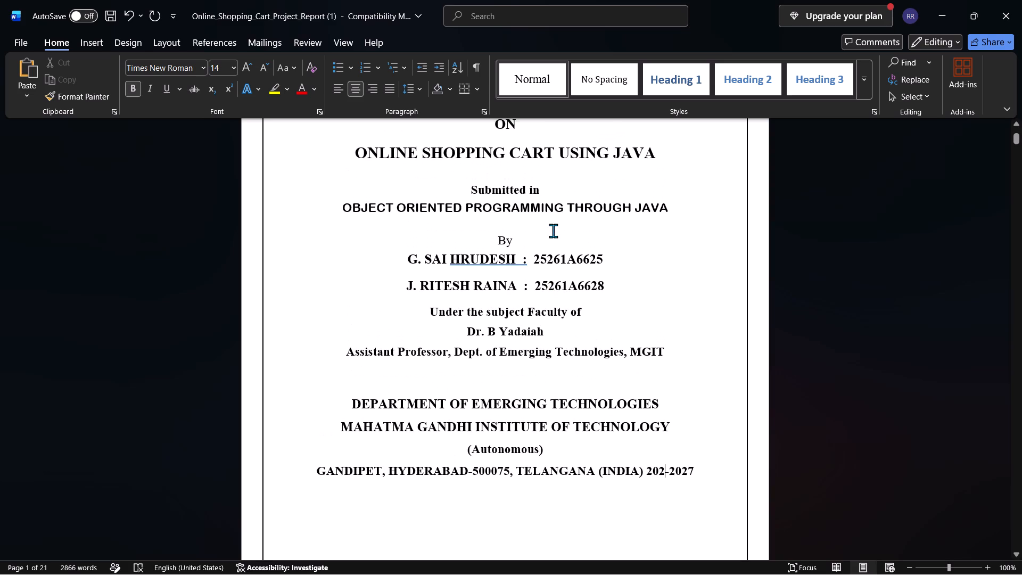
click(666, 355)
key(Return)
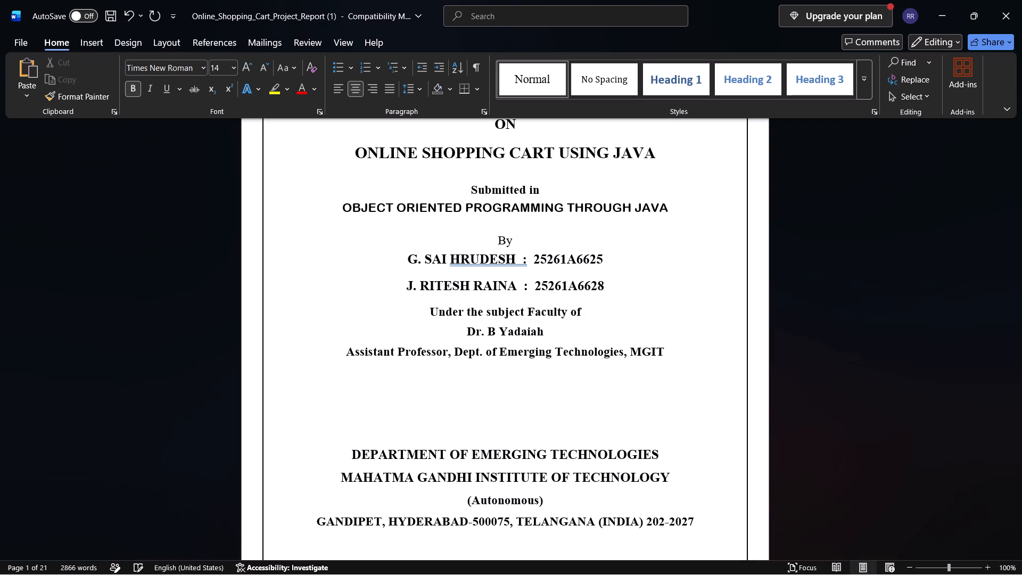
key(Return)
Copy the MGIT logo from the Google results in Chrome and paste it in Word below the "Assistant Professor" line.
scroll(646, 391, down, 2)
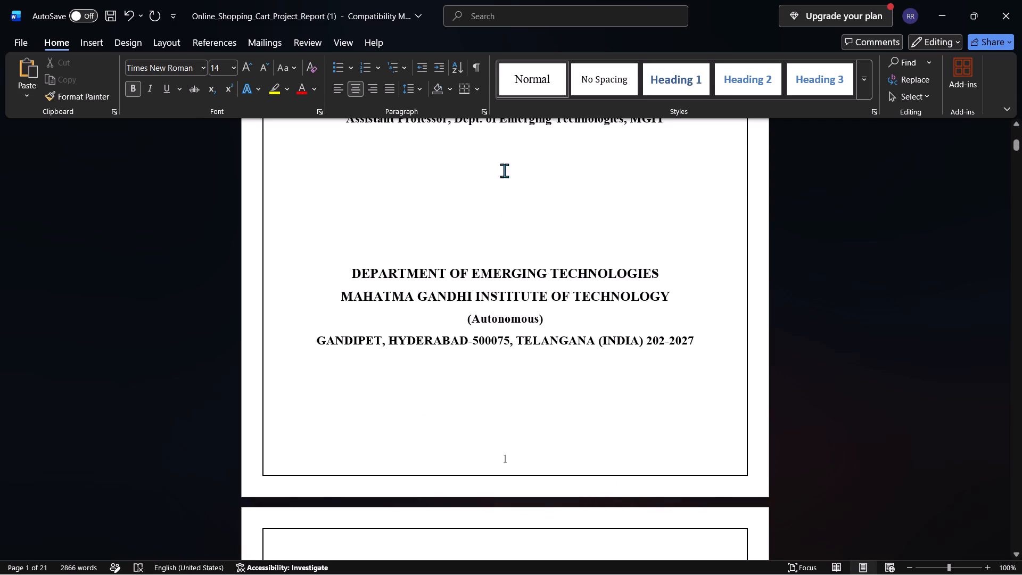
click(506, 161)
click(508, 193)
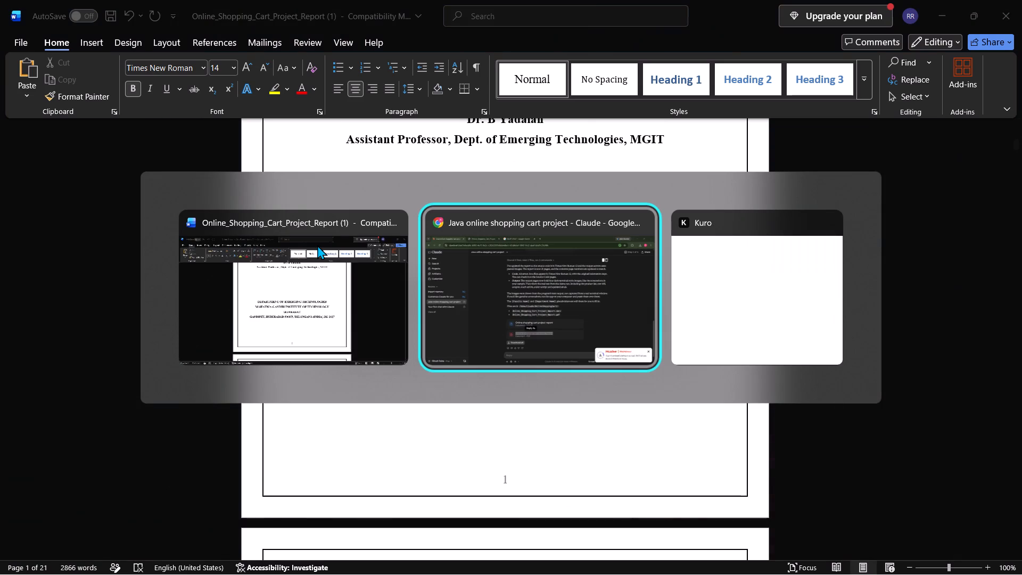
click(403, 9)
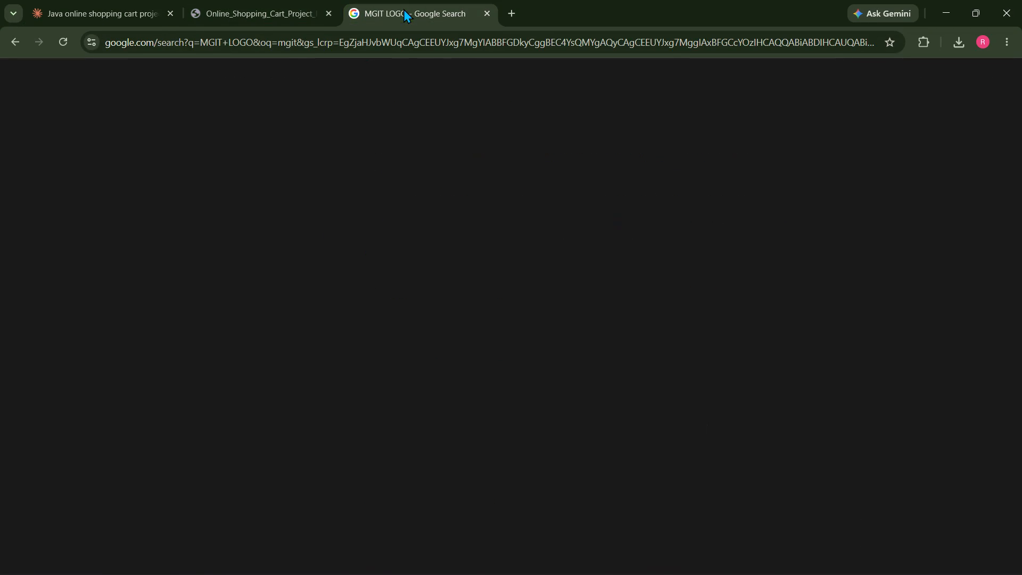
right_click(757, 272)
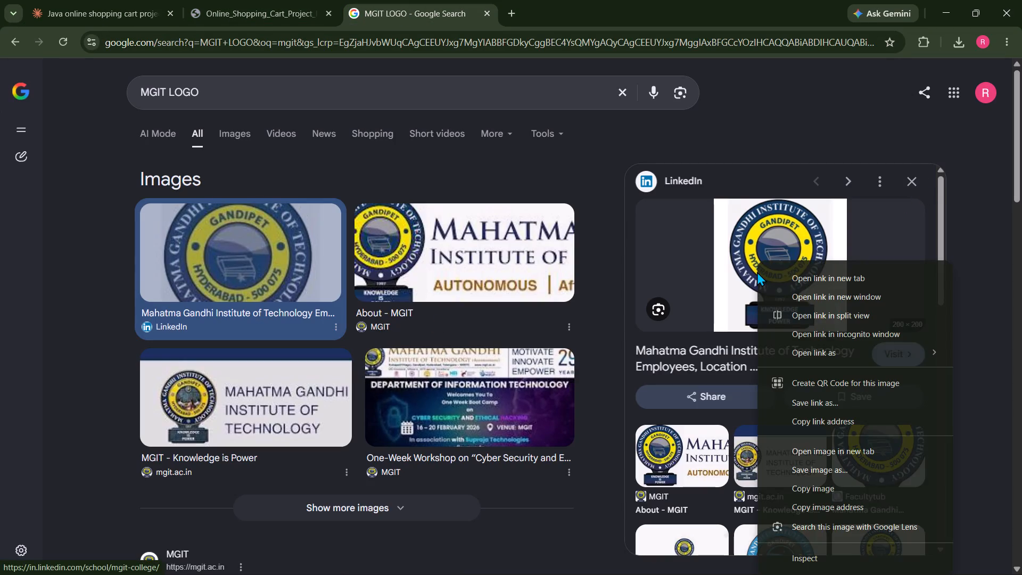
click(830, 484)
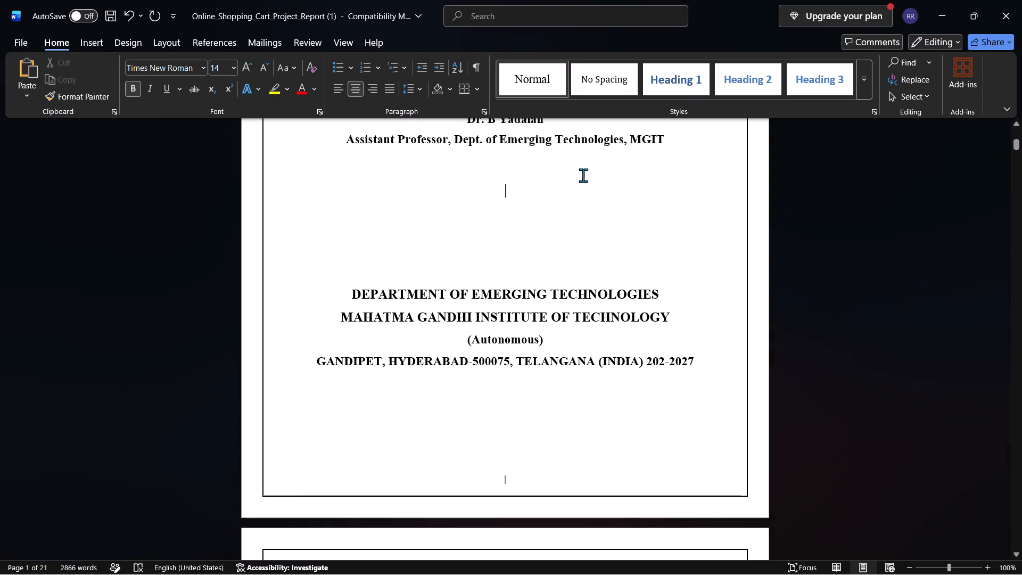
key(ctrl+v)
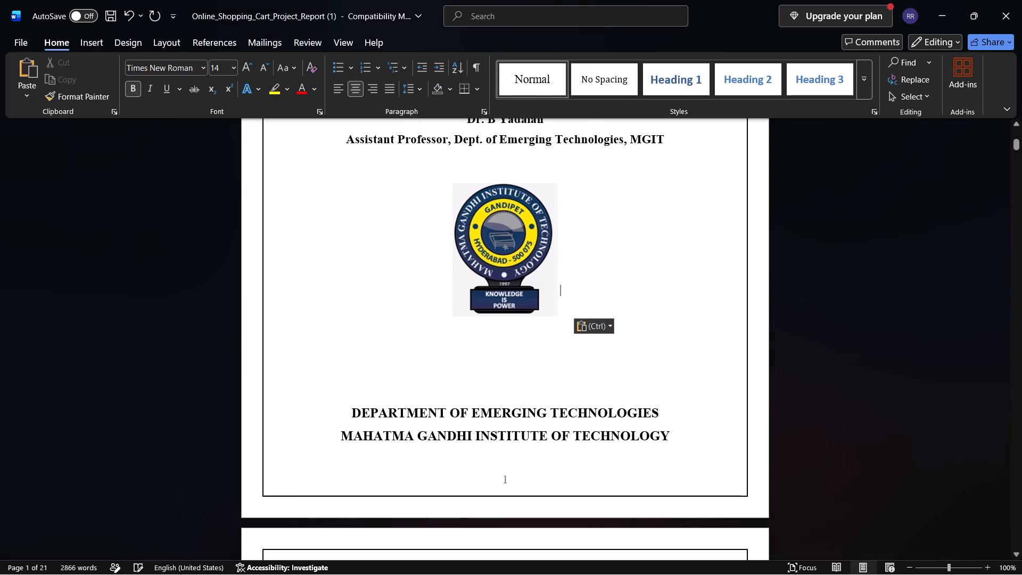
Remove the extra blank space between the logo and the "DEPARTMENT OF EMERGING TECHNOLOGIES" line.
click(515, 380)
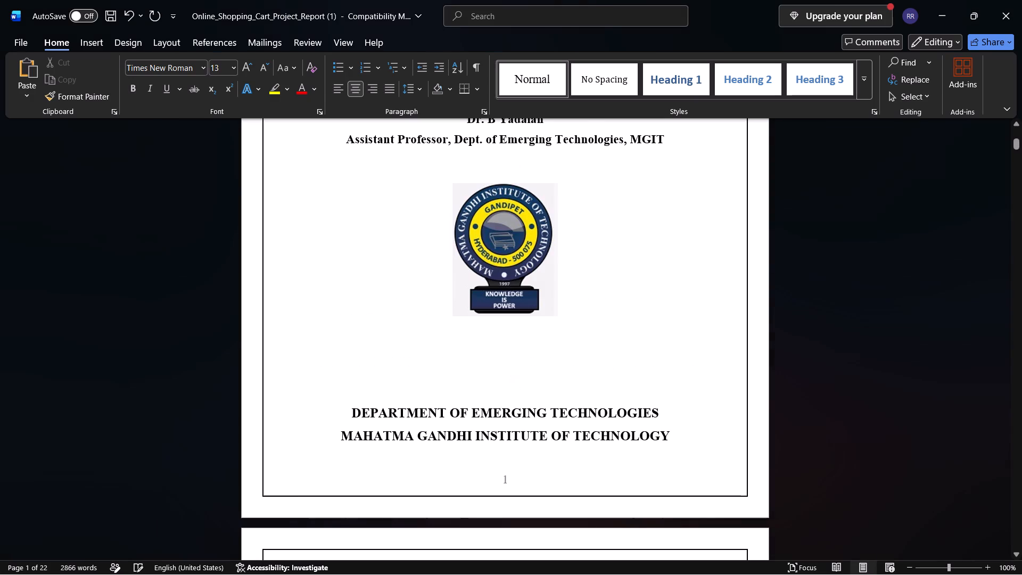
key(BackSpace)
key(BackSpace)
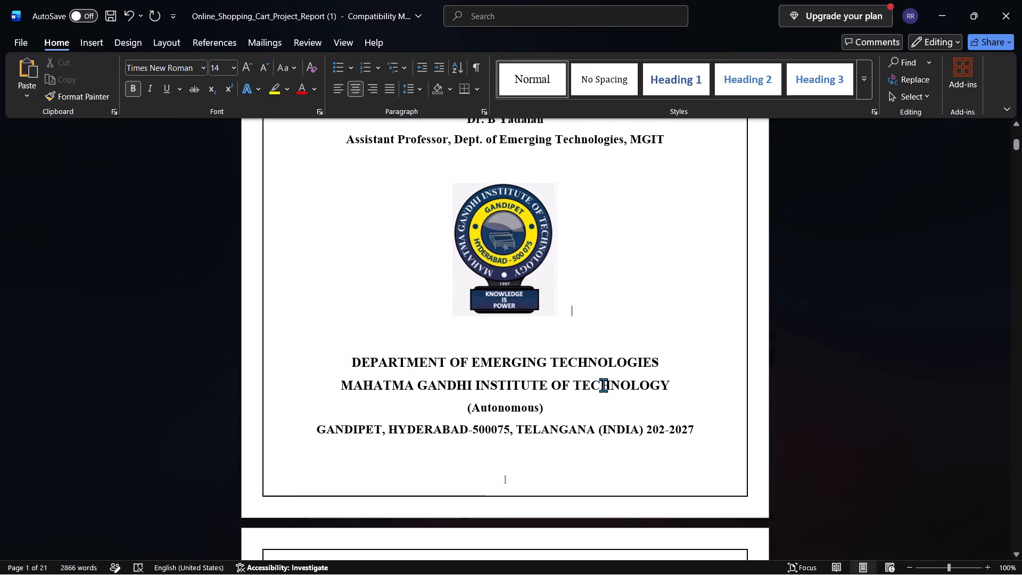
Complete the start year in the cover page's address line as 2026.
scroll(603, 385, down, 1)
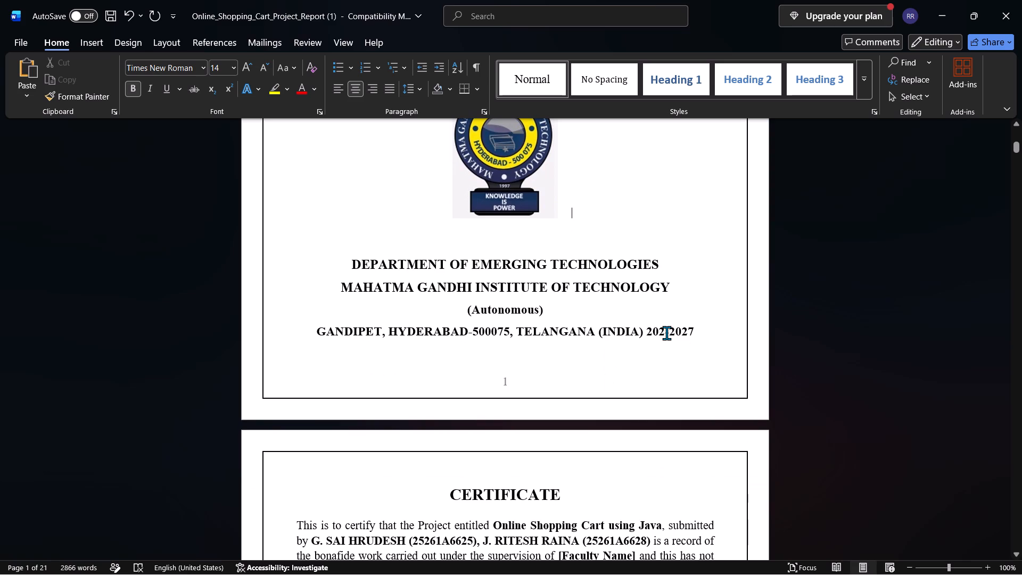
click(666, 333)
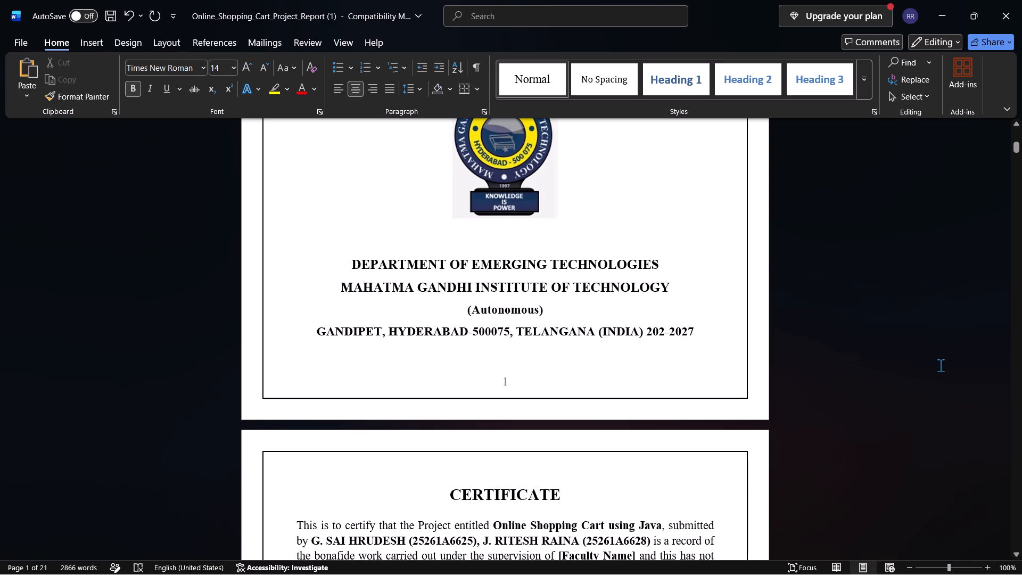
key(6)
Slightly reduce the height of the MGIT logo on the cover page.
scroll(663, 293, up, 2)
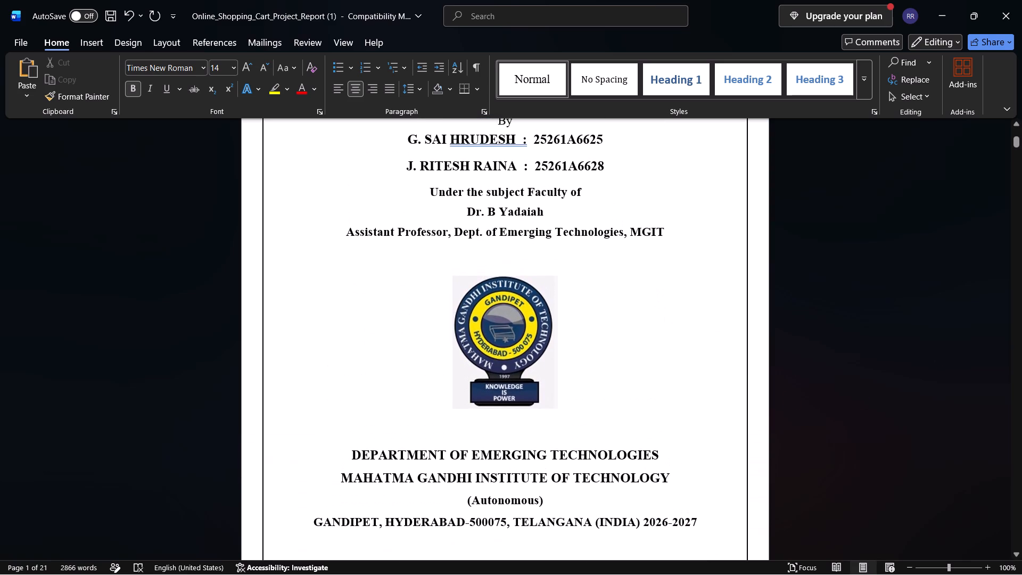
click(529, 343)
drag(508, 407, 510, 396)
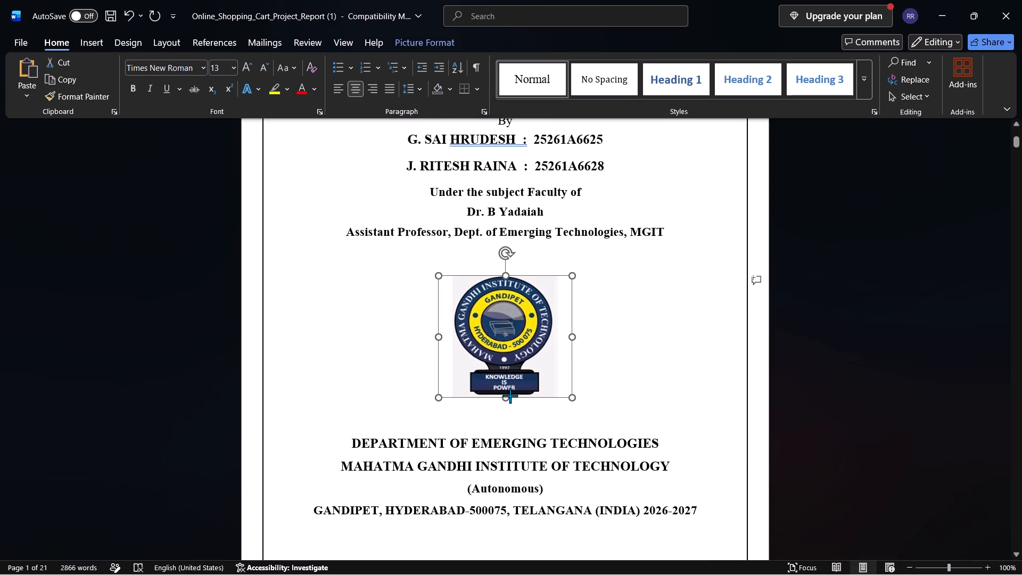
drag(510, 396, 510, 399)
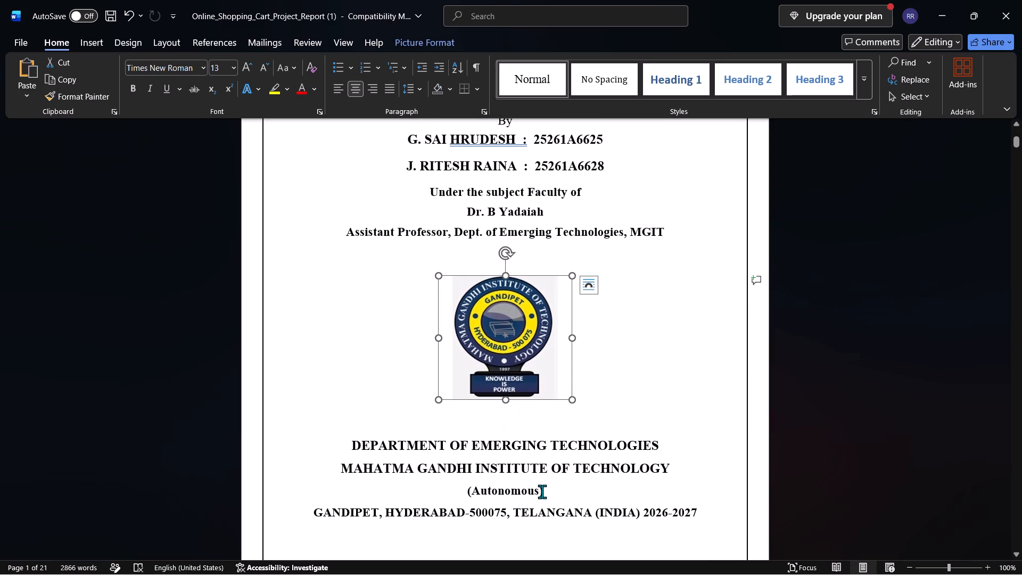
Replace the [Faculty Name] placeholder in the Certificate paragraph with the supervising faculty member's name from the cover page.
scroll(542, 492, down, 3)
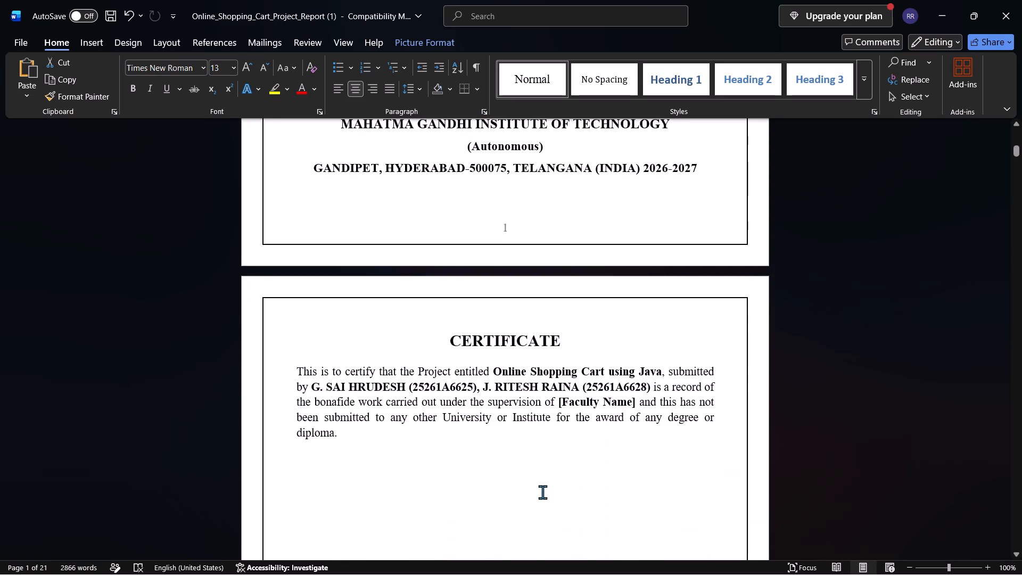
scroll(542, 492, down, 1)
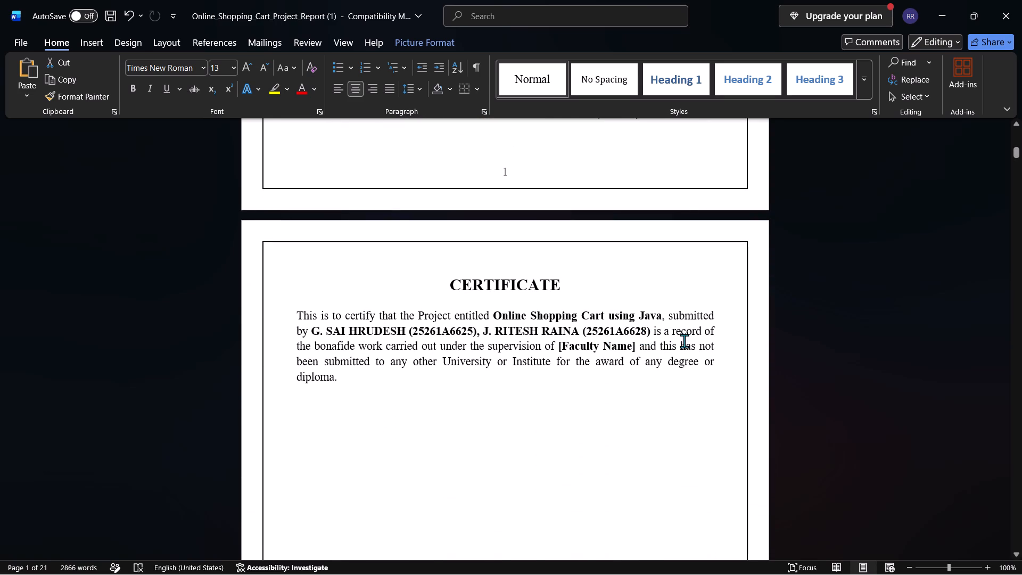
click(637, 347)
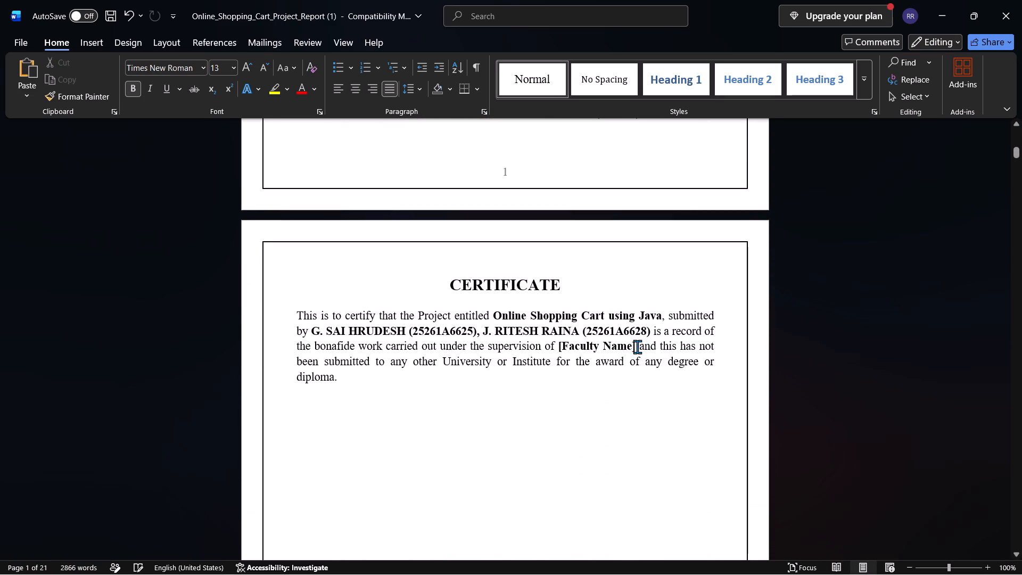
key(BackSpace)
key(BackSpace)
key(BackSpace)
key(BackSpace)
key(BackSpace)
key(BackSpace)
key(BackSpace)
key(BackSpace)
key(BackSpace)
key(BackSpace)
key(BackSpace)
key(BackSpace)
key(BackSpace)
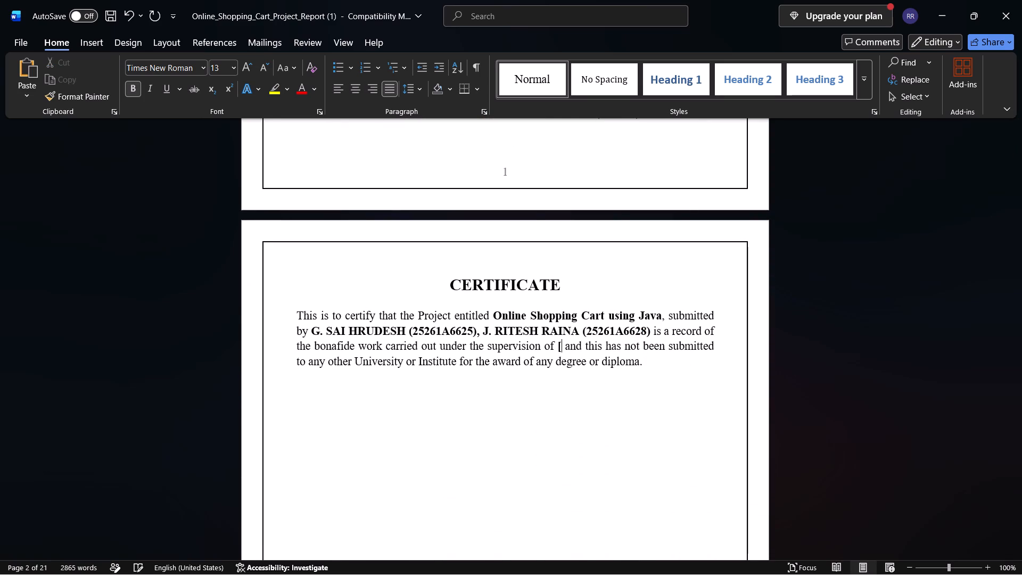
key(BackSpace)
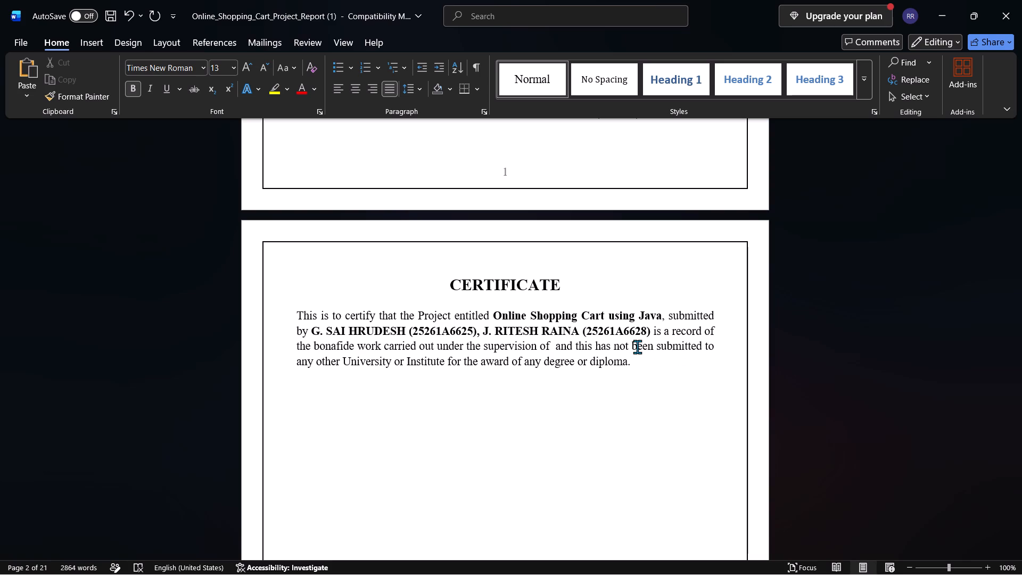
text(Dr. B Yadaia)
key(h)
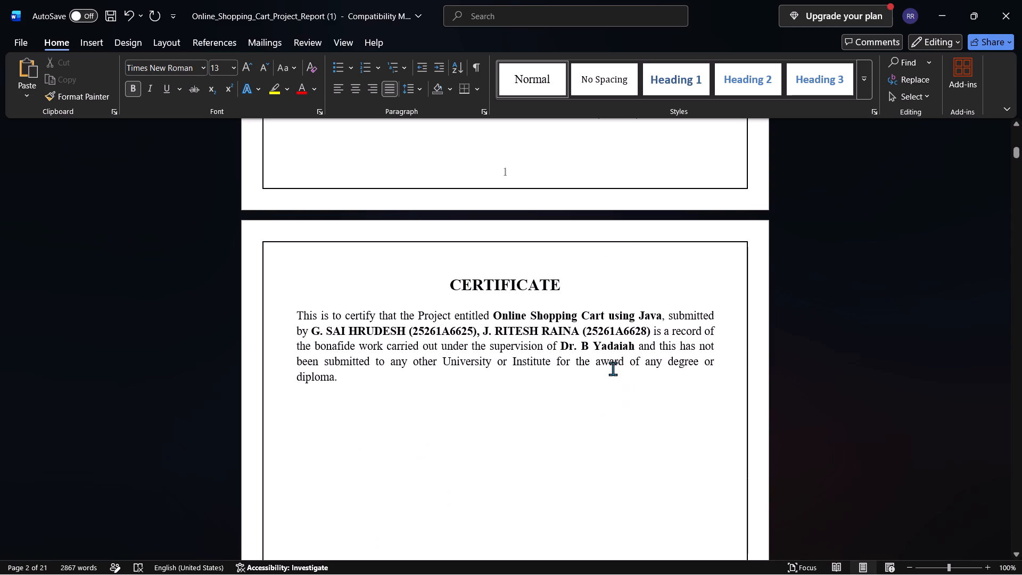
Replace the [Faculty Name] placeholder under "Subject Faculty:" on the Certificate page with the supervising faculty member's name.
scroll(609, 367, down, 3)
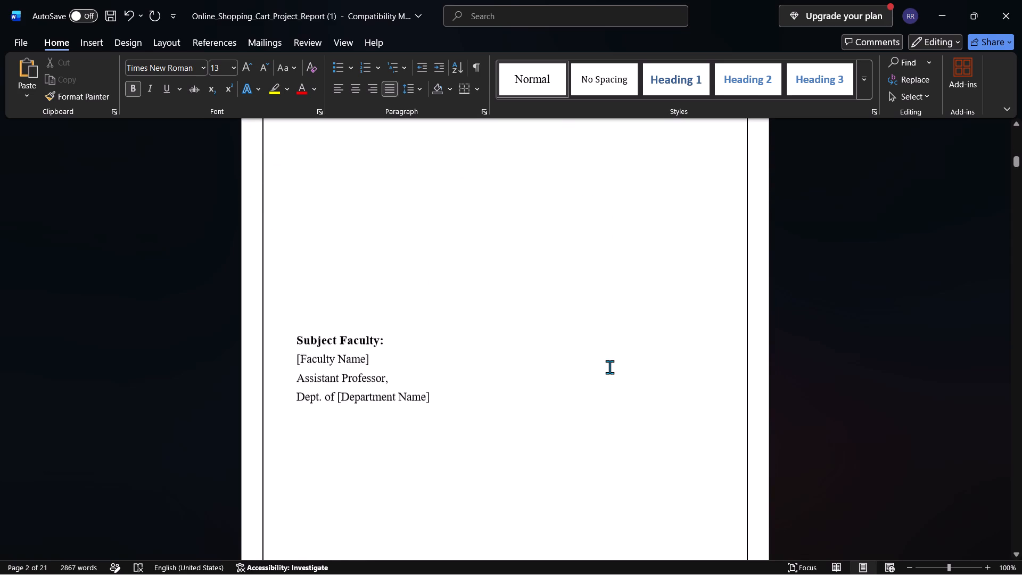
click(368, 359)
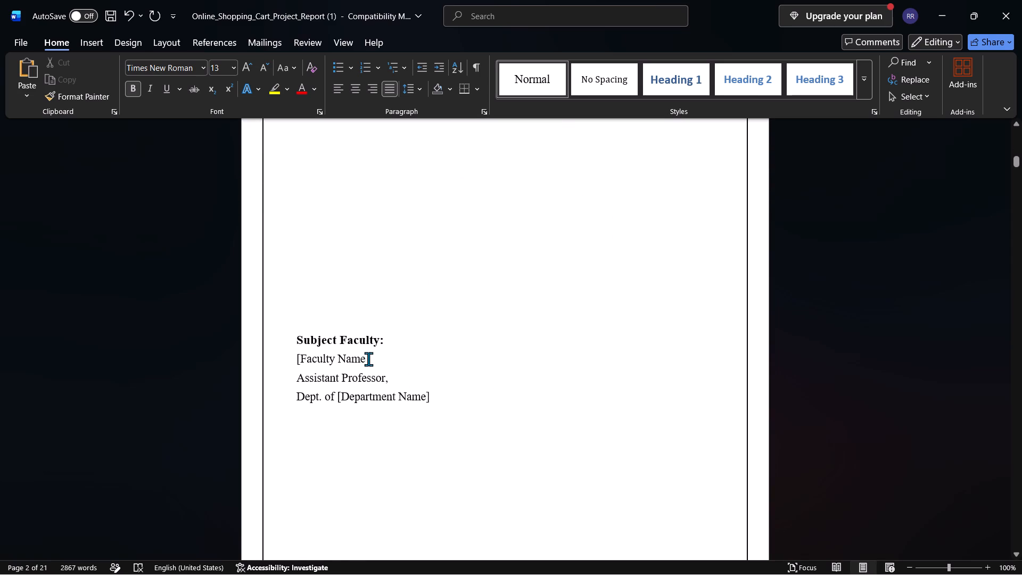
key(BackSpace)
key(BackSpace)
key(BackSpace)
key(BackSpace)
key(BackSpace)
key(BackSpace)
key(BackSpace)
key(BackSpace)
key(BackSpace)
key(BackSpace)
key(BackSpace)
key(BackSpace)
key(BackSpace)
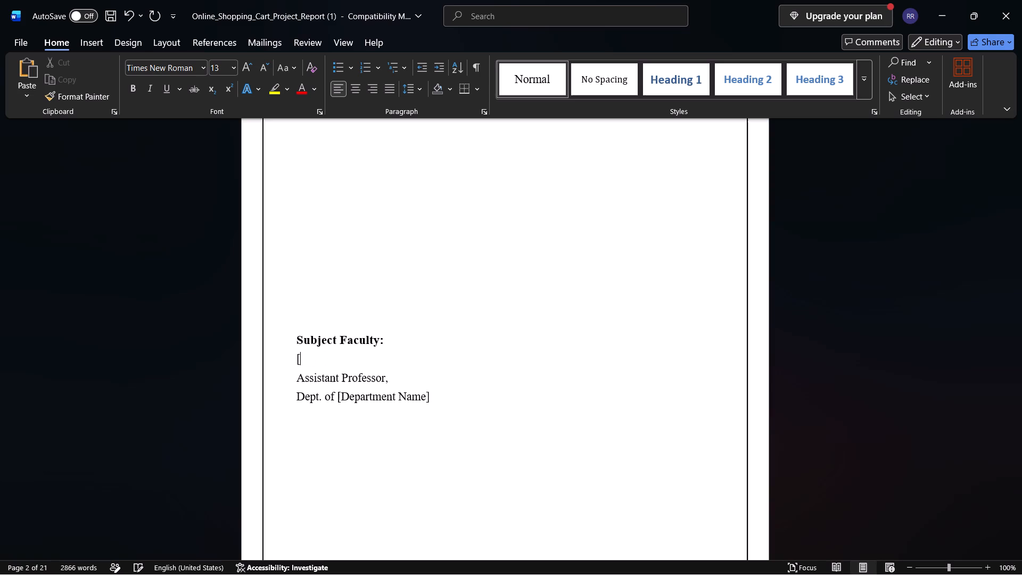
key(BackSpace)
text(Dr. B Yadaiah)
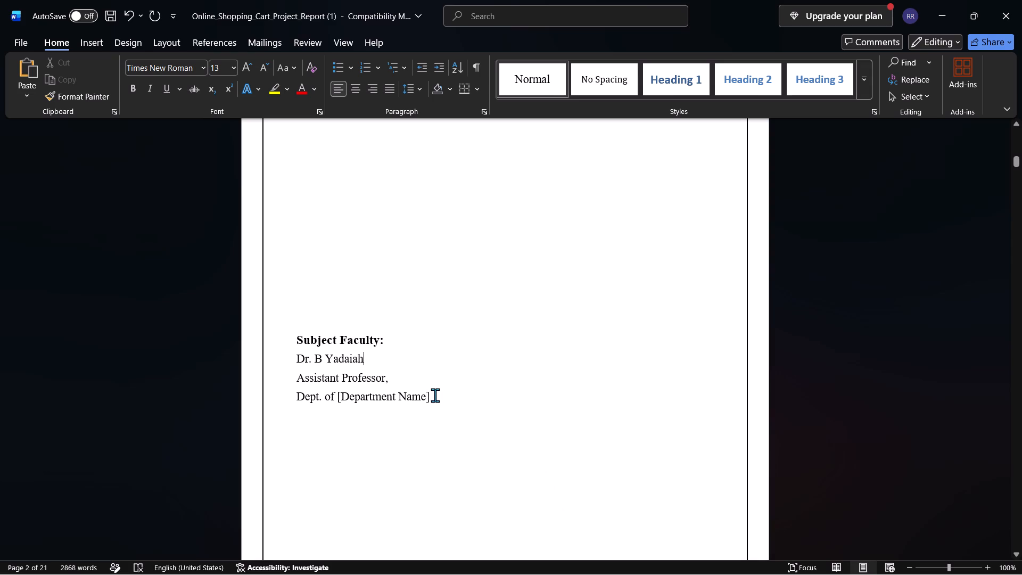
Replace the [Department Name] placeholder in the Certificate page's "Dept. of" line with "Emerging Technologies".
click(434, 395)
key(BackSpace)
key(BackSpace)
key(BackSpace)
key(BackSpace)
key(BackSpace)
key(BackSpace)
key(BackSpace)
key(BackSpace)
key(BackSpace)
key(BackSpace)
key(BackSpace)
key(BackSpace)
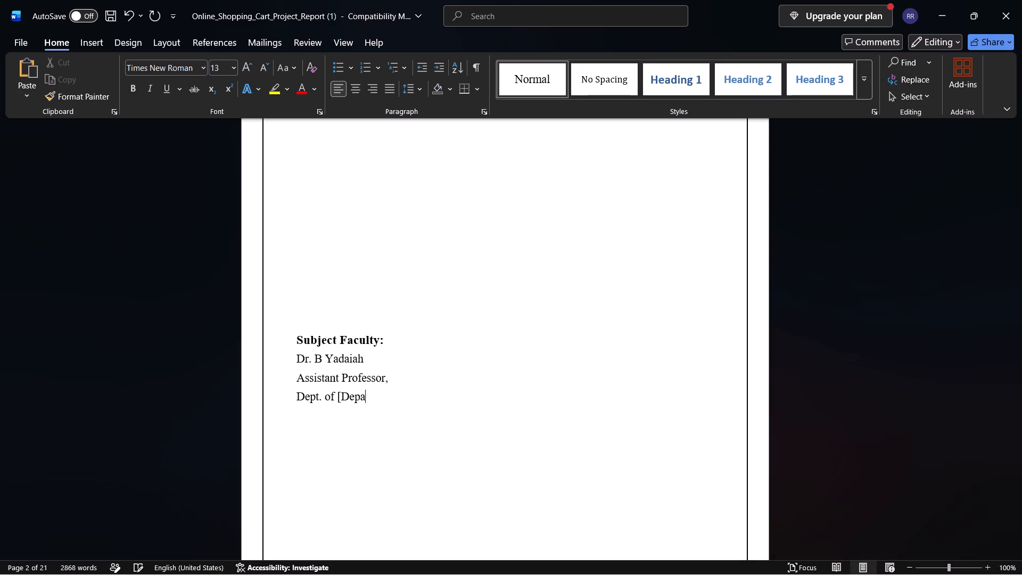
key(BackSpace)
key(BackSpace)
key(BackSpace)
key(BackSpace)
key(BackSpace)
text(Emerging Technologies)
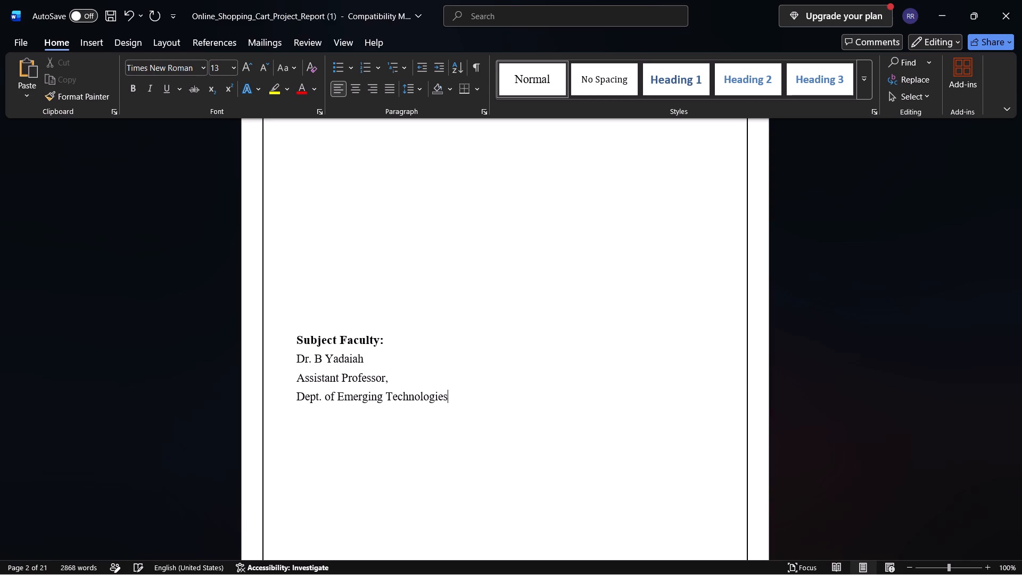
Replace the [Department Name] placeholder in the Acknowledgement paragraph with "EMERGING TEHNOLOGIES".
scroll(446, 338, up, 1)
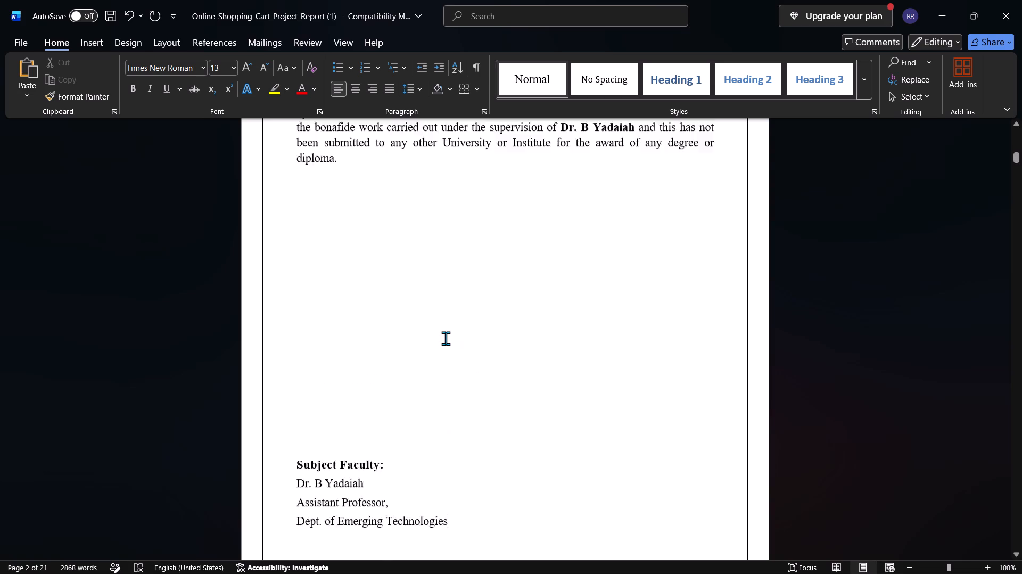
scroll(446, 338, down, 3)
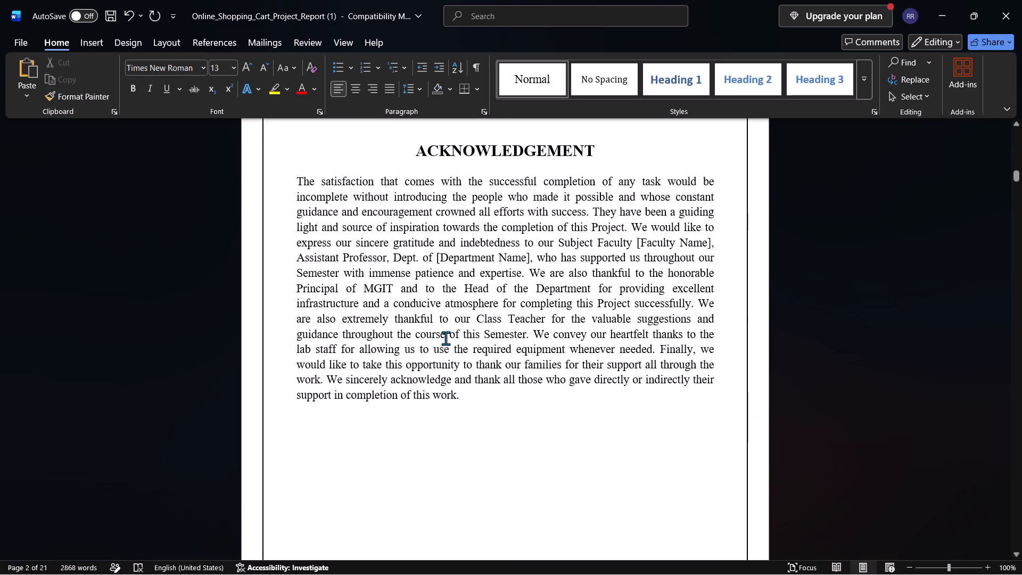
click(533, 257)
key(Left)
key(BackSpace)
key(BackSpace)
key(BackSpace)
key(BackSpace)
key(BackSpace)
key(BackSpace)
key(BackSpace)
key(BackSpace)
key(BackSpace)
key(BackSpace)
key(BackSpace)
key(BackSpace)
key(BackSpace)
key(BackSpace)
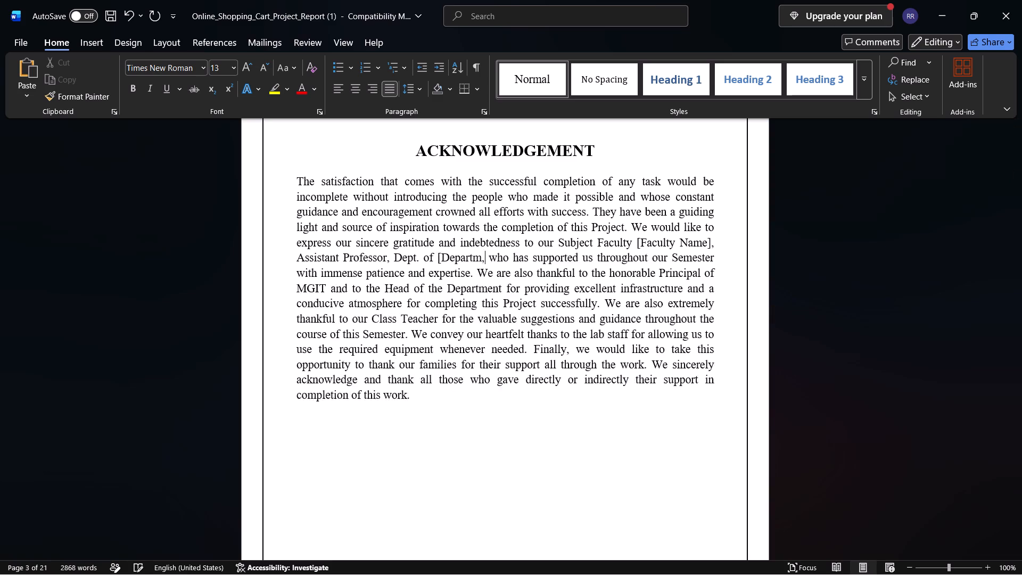
key(BackSpace)
key(BackSpace)
key(BackSpace)
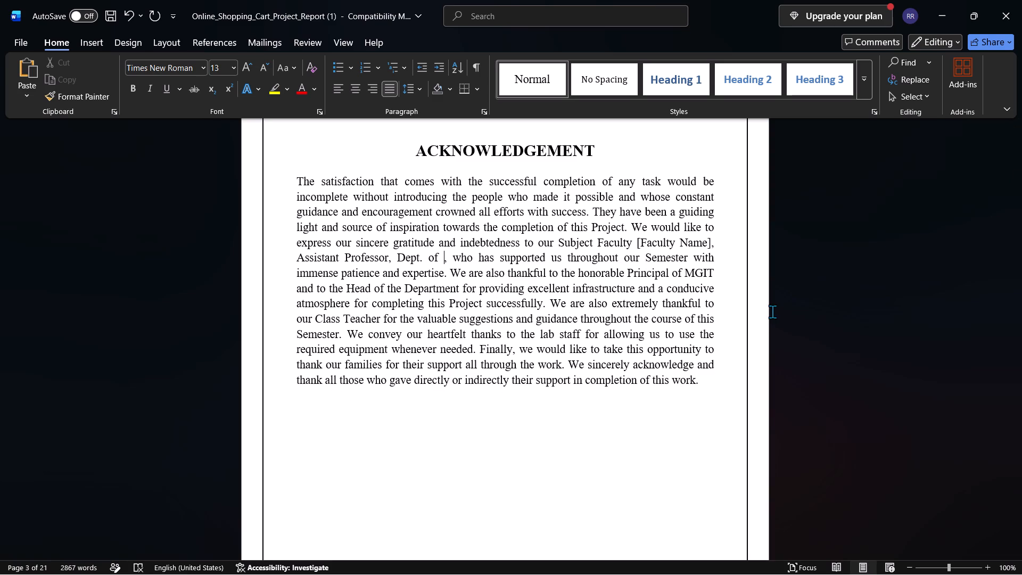
text(EMERGIG TEHNOLO)
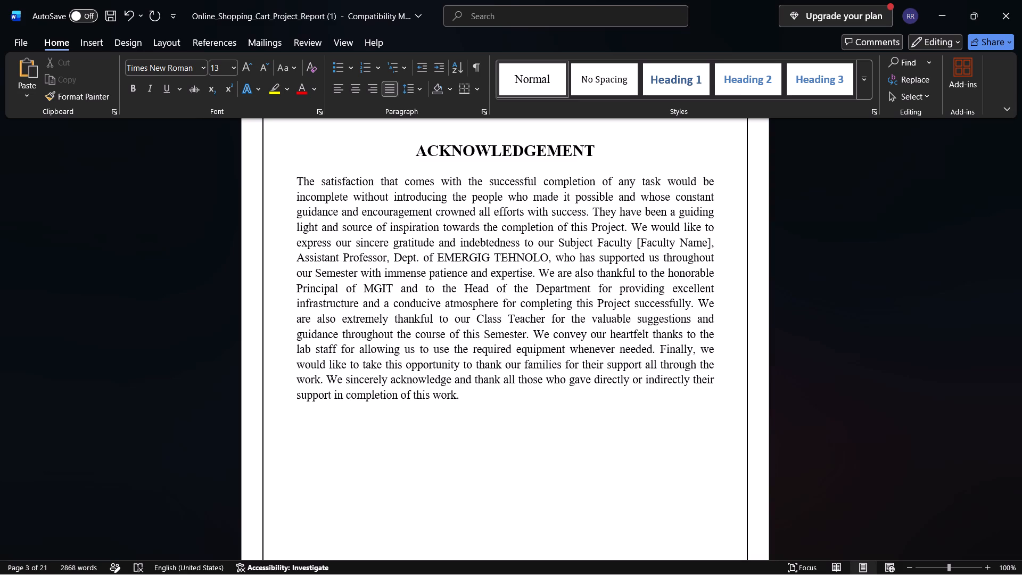
text(GIES)
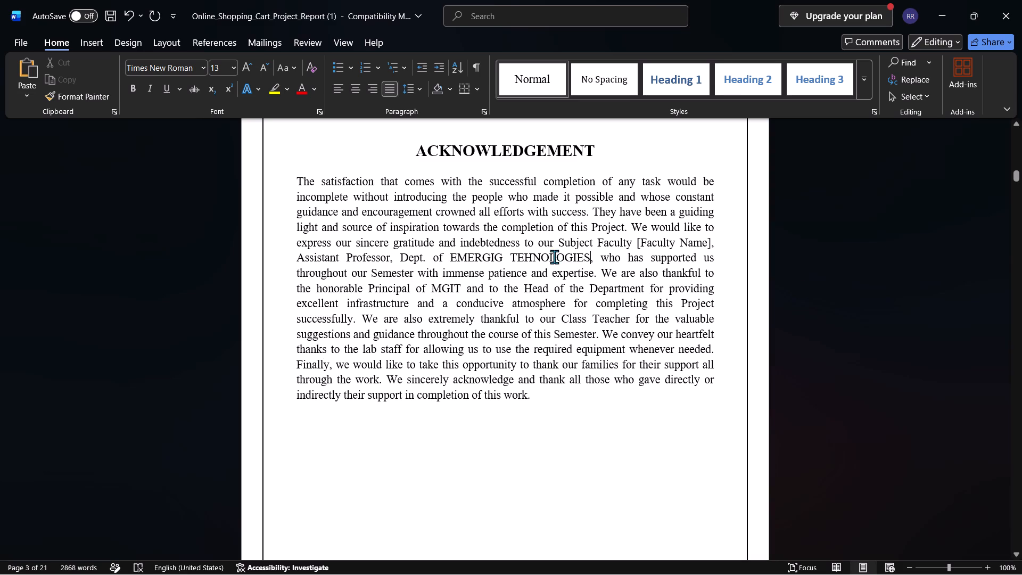
click(494, 256)
key(n)
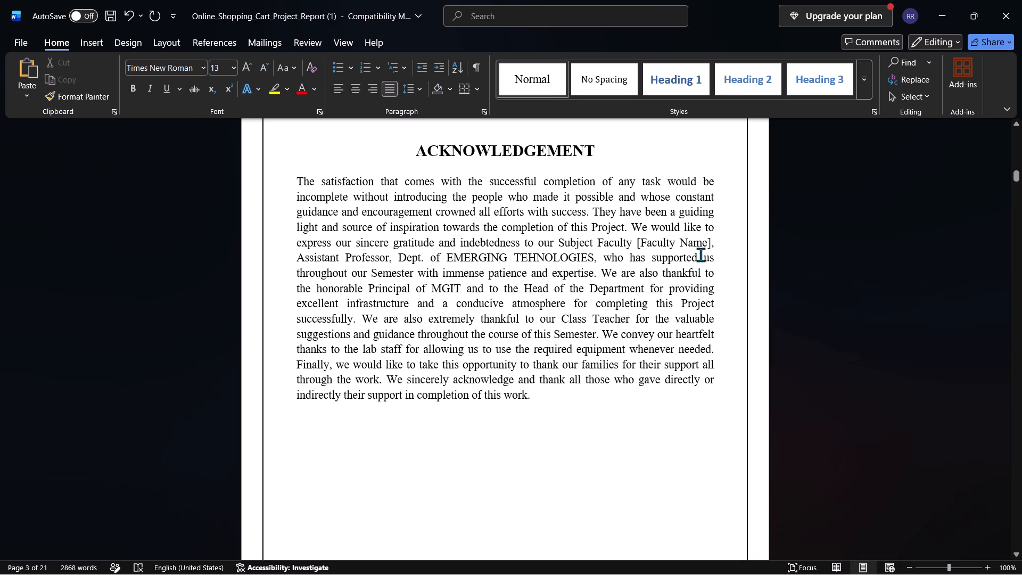
Replace the [Faculty Name] placeholder in the Acknowledgement paragraph with the supervising faculty member's name, keeping a space after "Subject Faculty".
click(712, 242)
key(BackSpace)
key(BackSpace)
key(BackSpace)
key(BackSpace)
key(BackSpace)
key(BackSpace)
key(BackSpace)
key(BackSpace)
key(BackSpace)
key(BackSpace)
key(BackSpace)
key(BackSpace)
key(BackSpace)
key(BackSpace)
key(BackSpace)
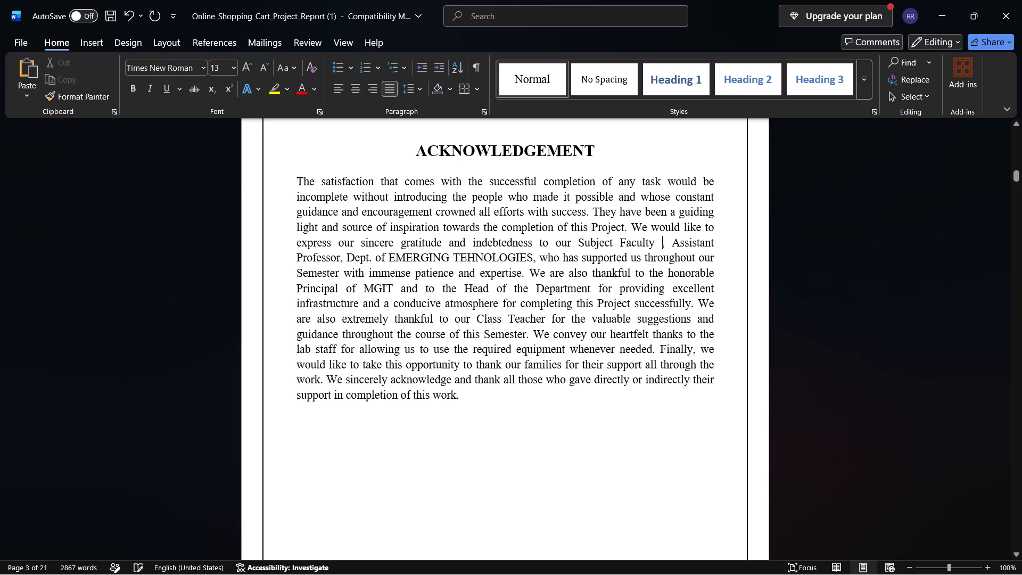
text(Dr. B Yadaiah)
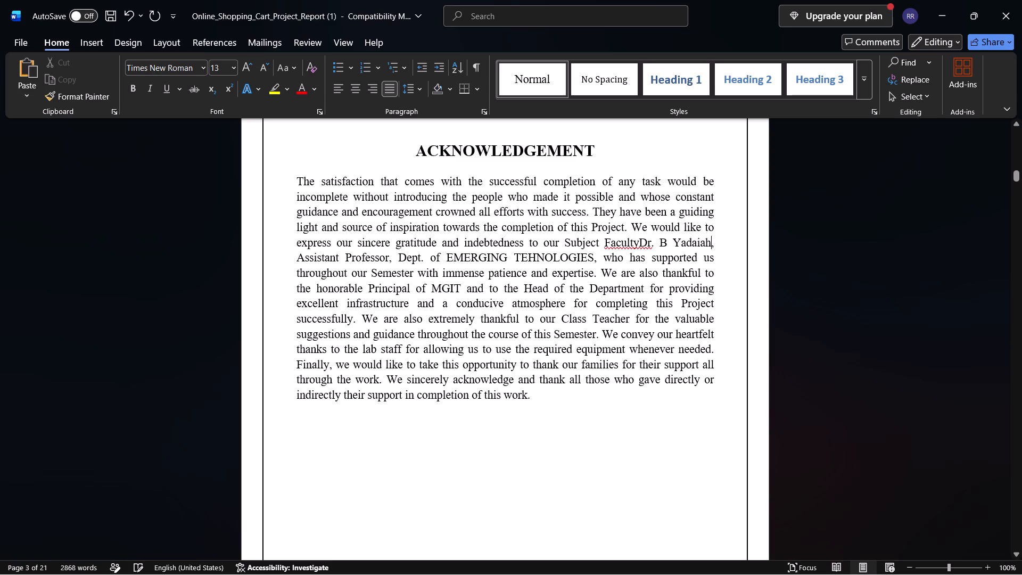
click(641, 243)
key(space)
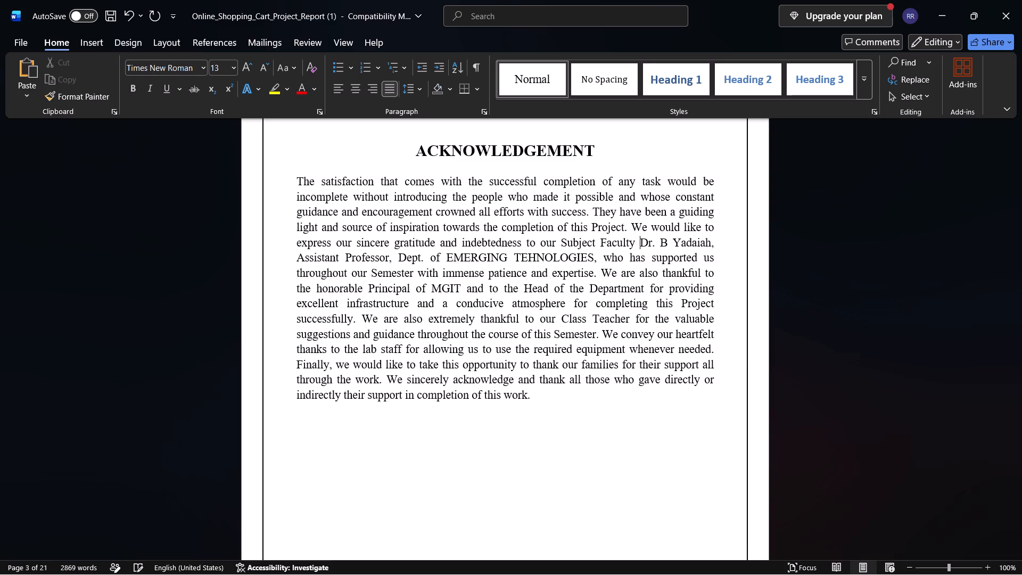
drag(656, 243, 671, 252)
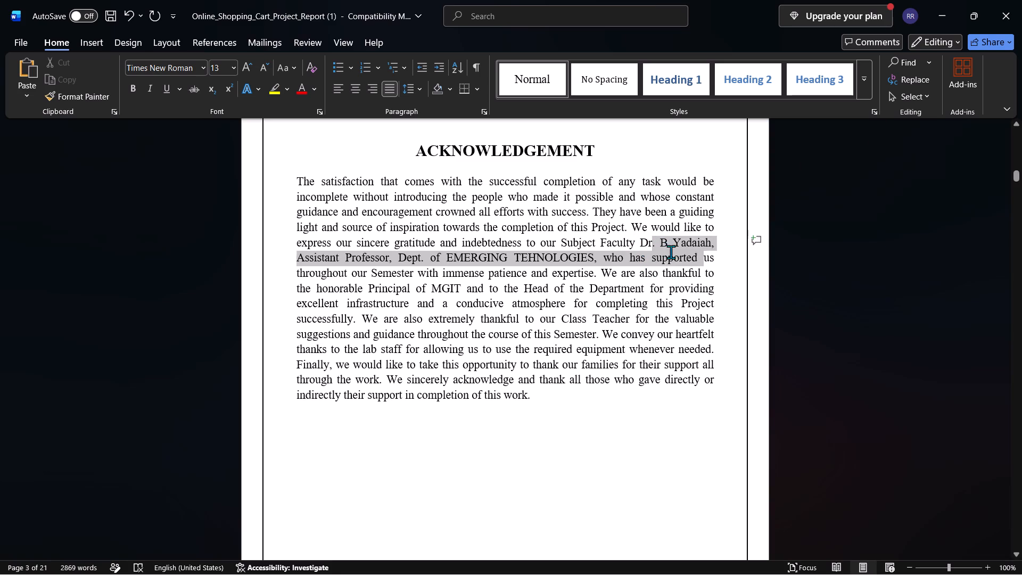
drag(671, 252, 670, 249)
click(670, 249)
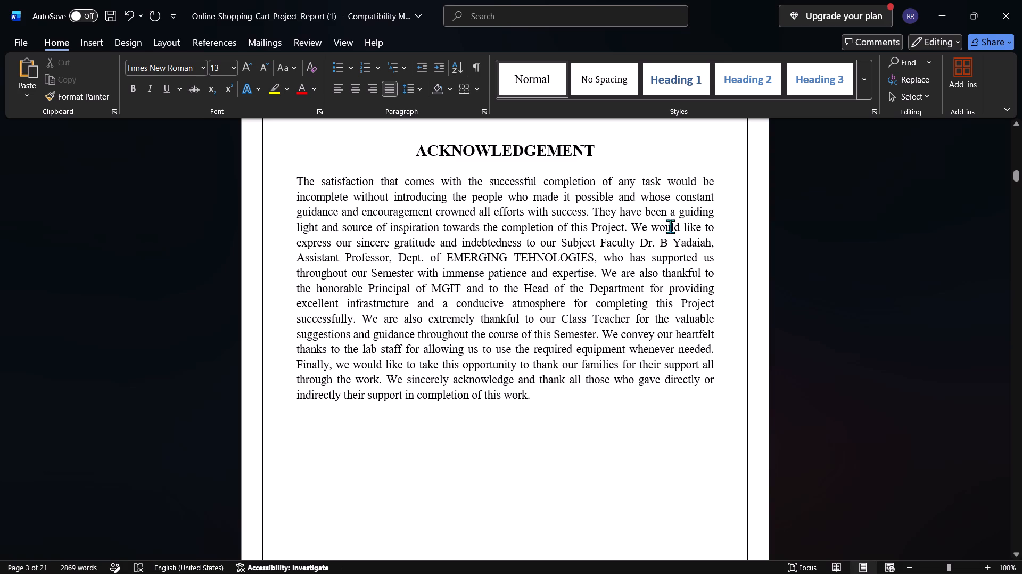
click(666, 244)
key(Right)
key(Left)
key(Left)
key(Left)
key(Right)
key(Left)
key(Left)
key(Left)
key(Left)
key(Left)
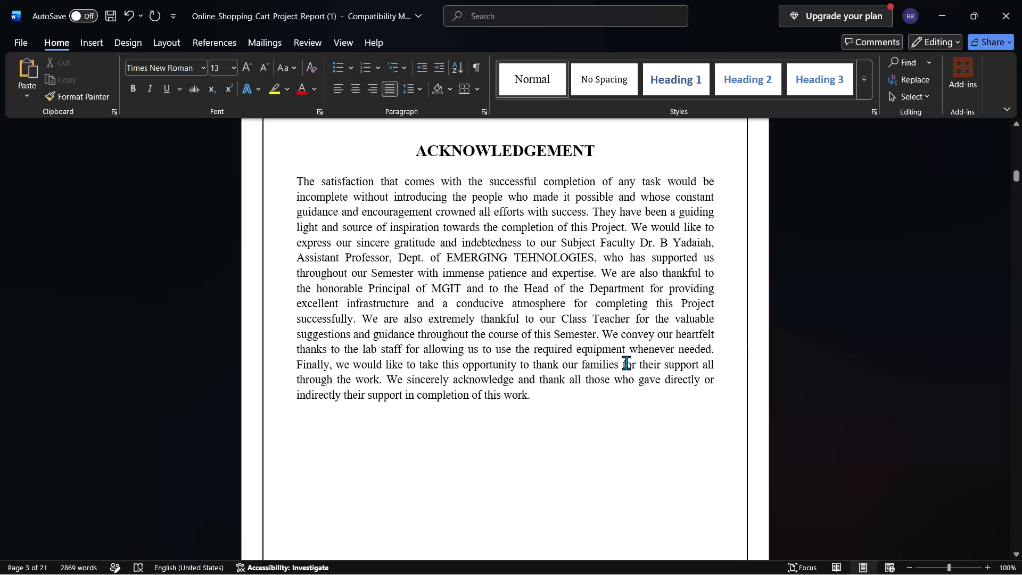
Enlarge the List of Content table downward so its taller rows fill most of page 4, keeping its width about the same.
scroll(564, 324, down, 1)
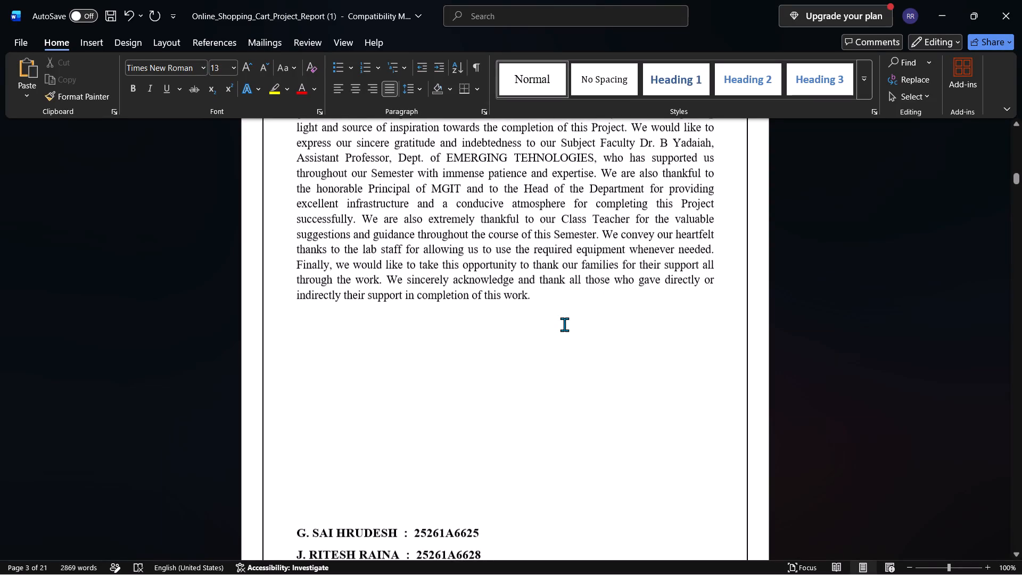
scroll(564, 324, down, 1)
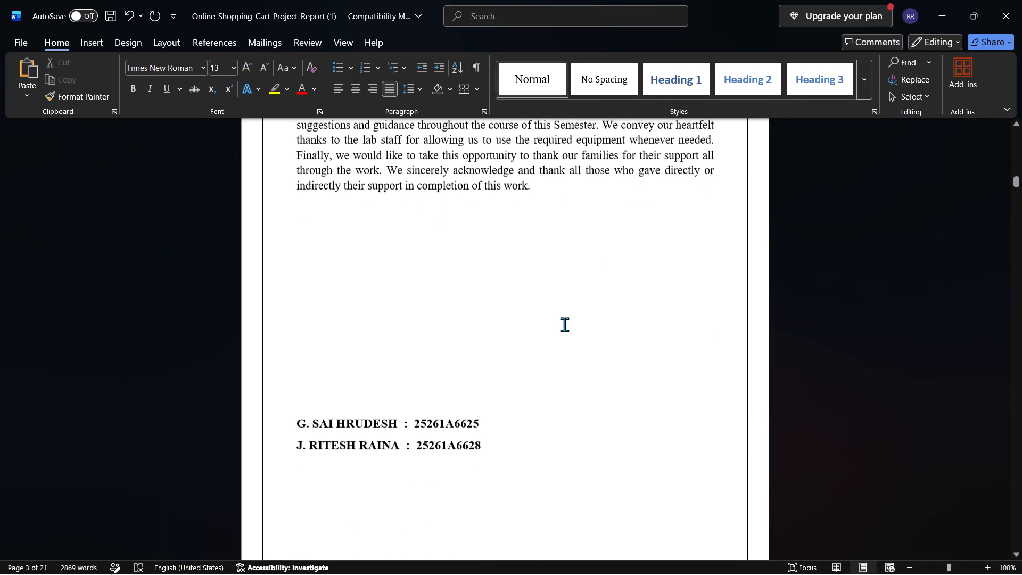
scroll(564, 324, down, 5)
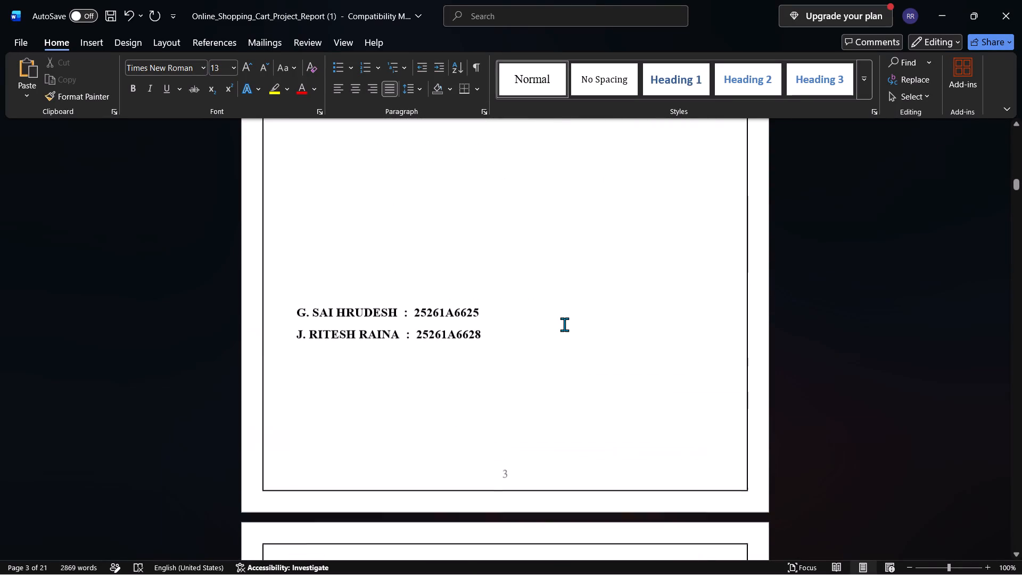
scroll(564, 324, down, 2)
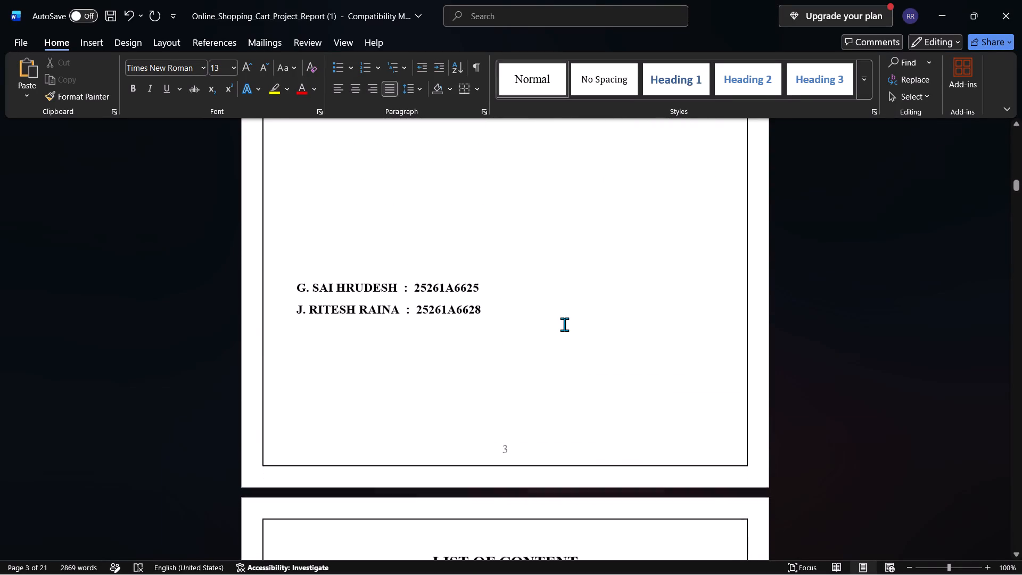
scroll(564, 324, down, 1)
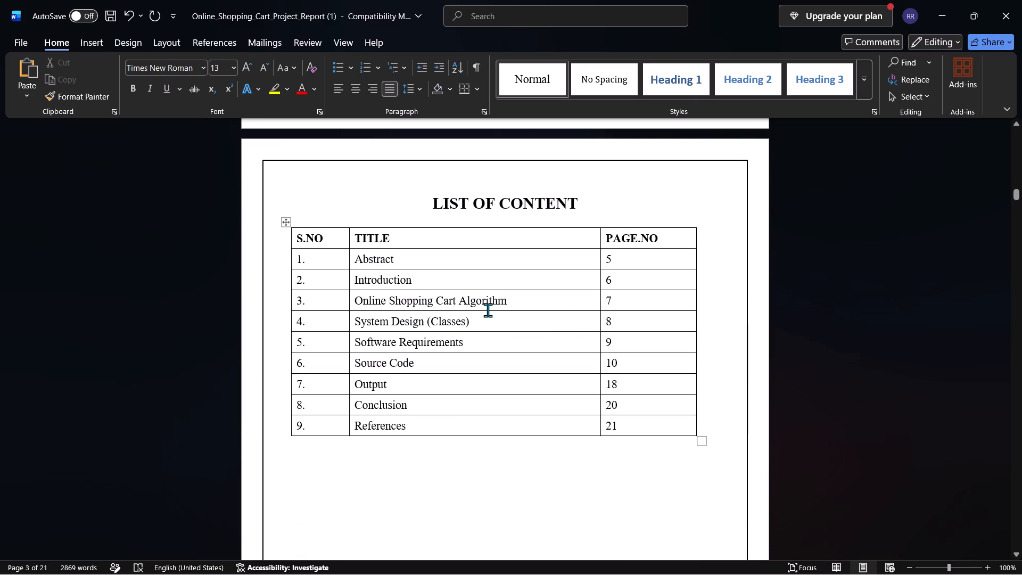
click(488, 310)
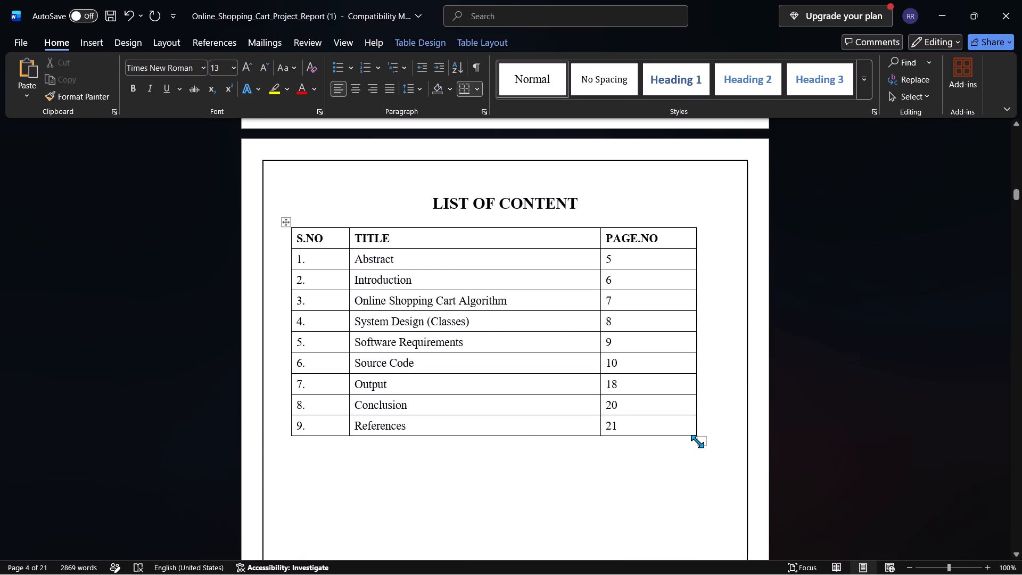
drag(697, 441, 707, 556)
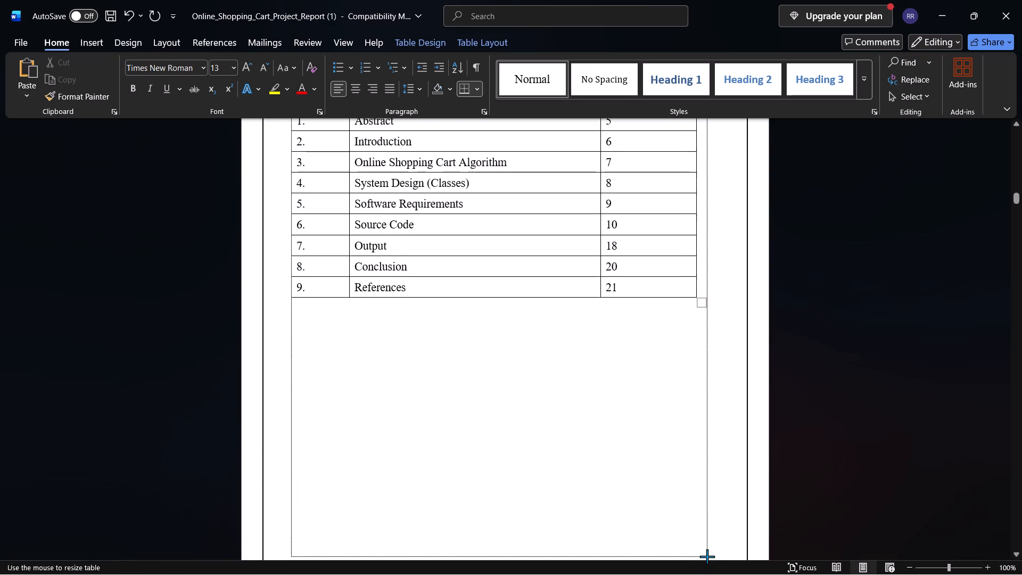
drag(707, 556, 698, 531)
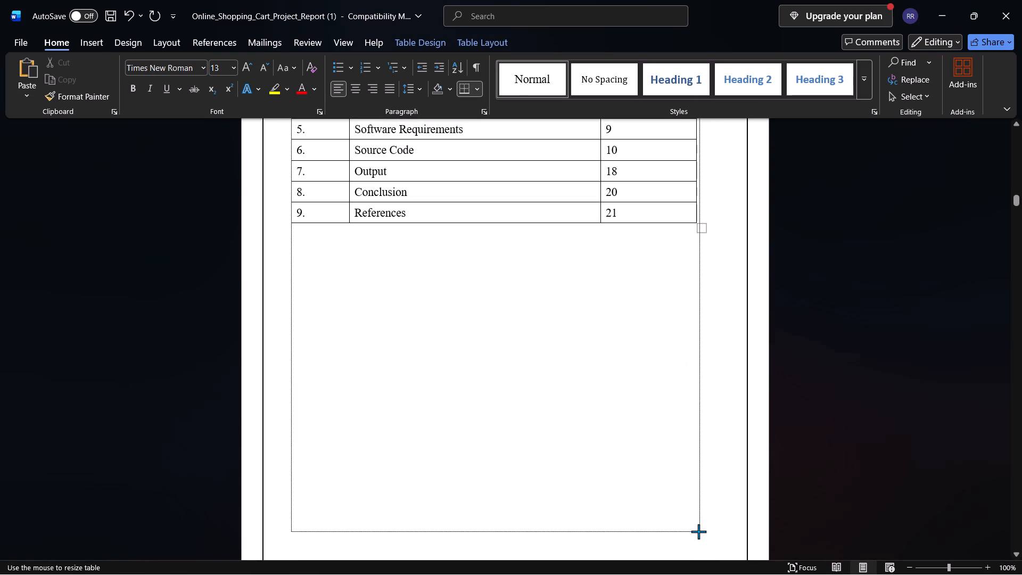
drag(698, 531, 697, 530)
Remove the page break before the INTRODUCTION heading so the section follows the Abstract on the same page.
scroll(641, 382, left, 1)
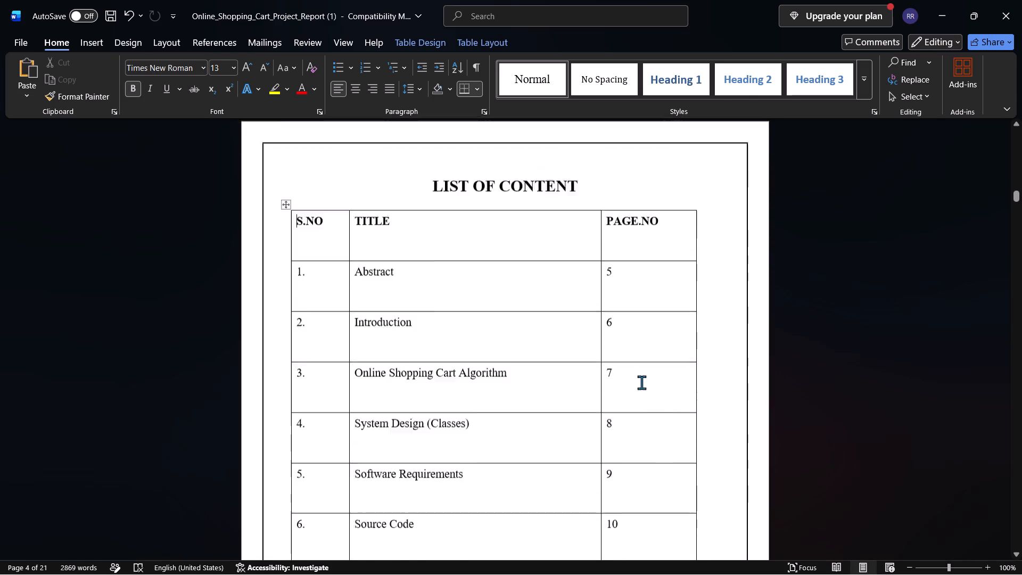
scroll(641, 382, left, 1)
scroll(641, 382, down, 5)
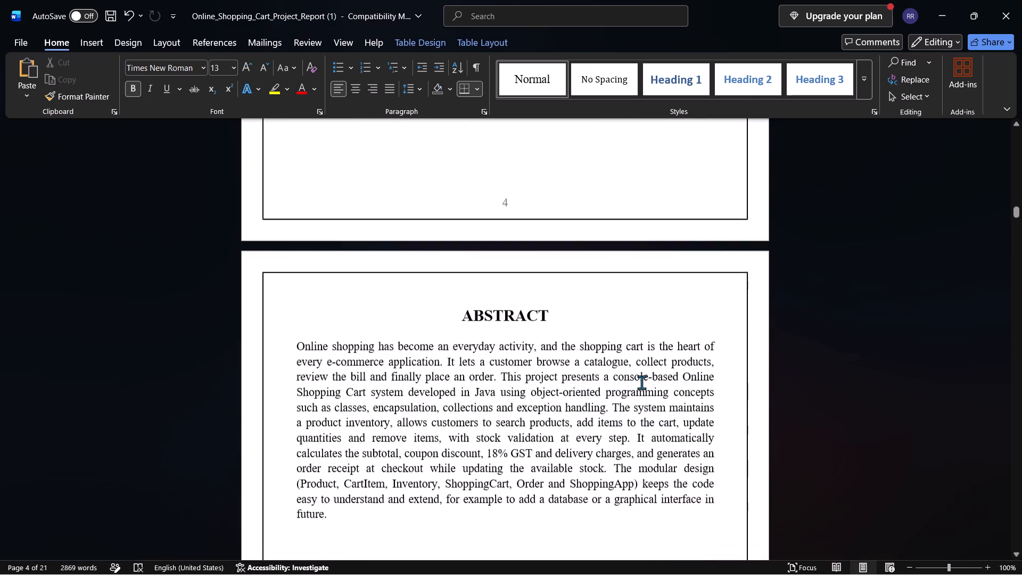
scroll(641, 382, down, 1)
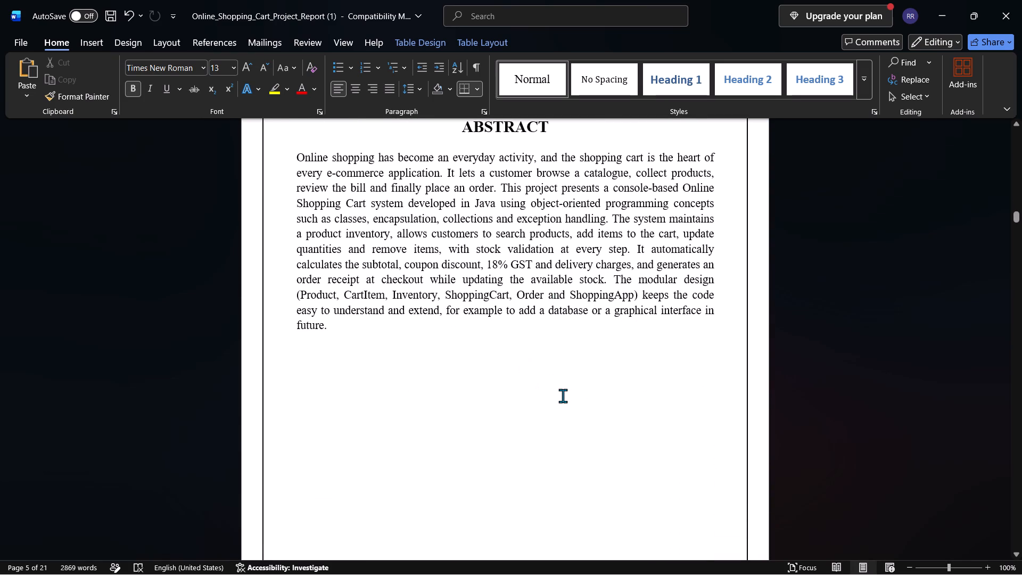
scroll(563, 396, up, 1)
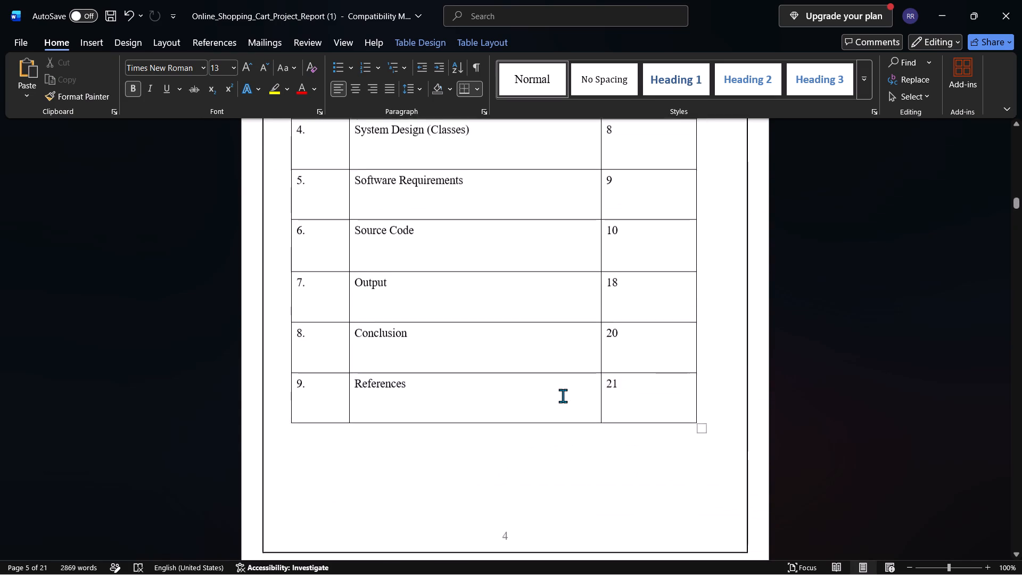
scroll(563, 396, down, 1)
scroll(563, 396, up, 1)
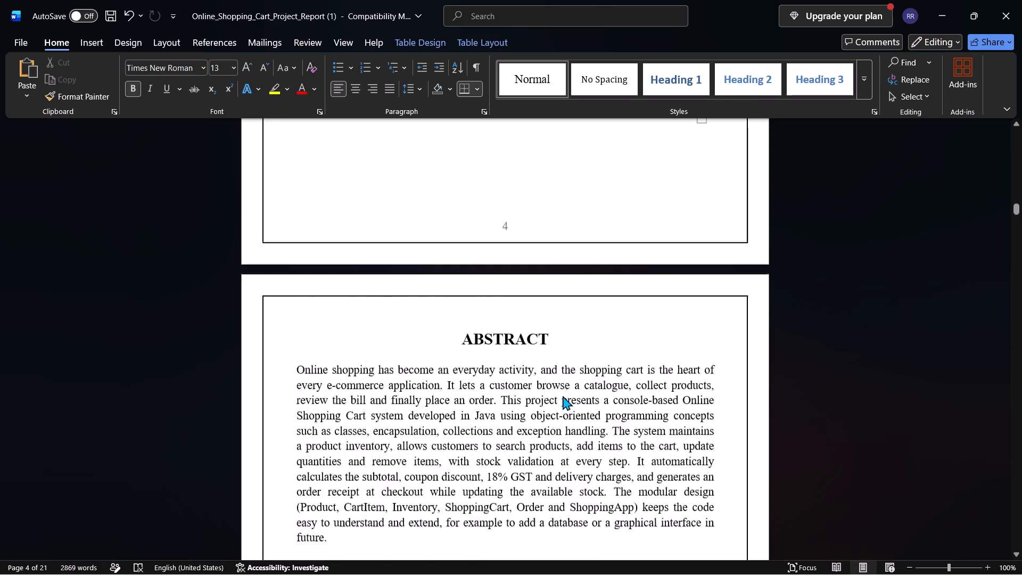
scroll(563, 396, up, 2)
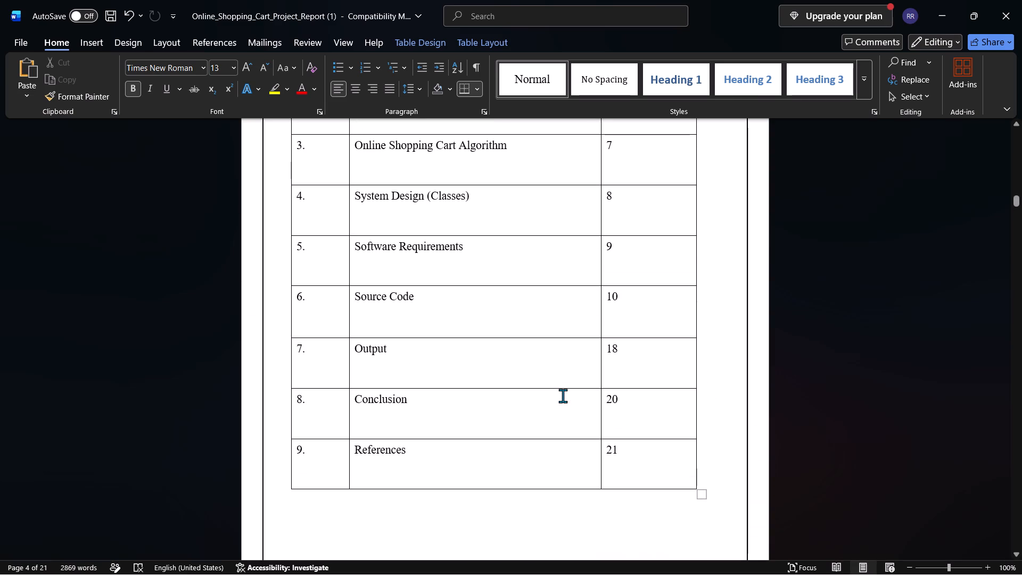
scroll(563, 396, down, 8)
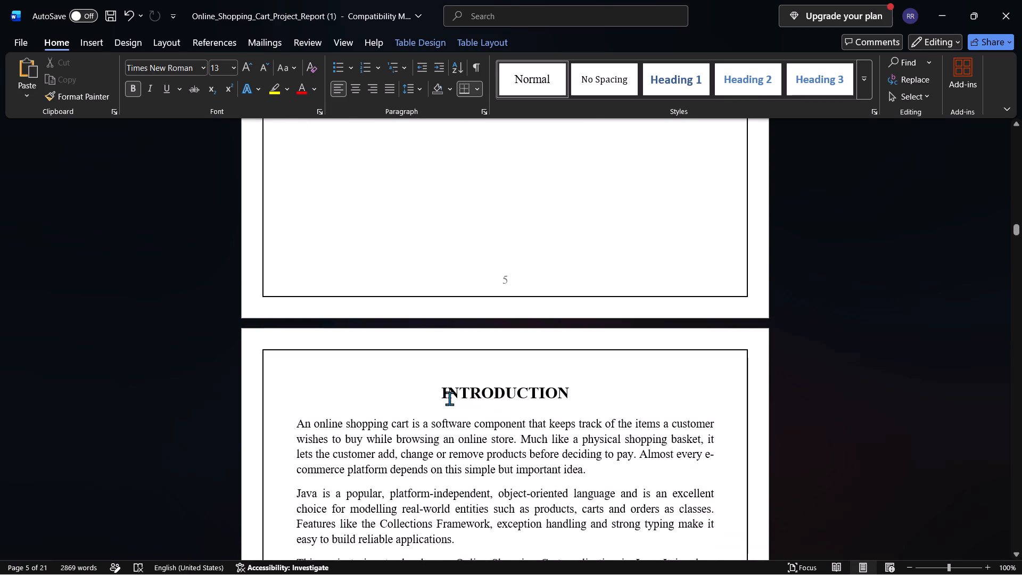
click(439, 395)
key(BackSpace)
key(BackSpace)
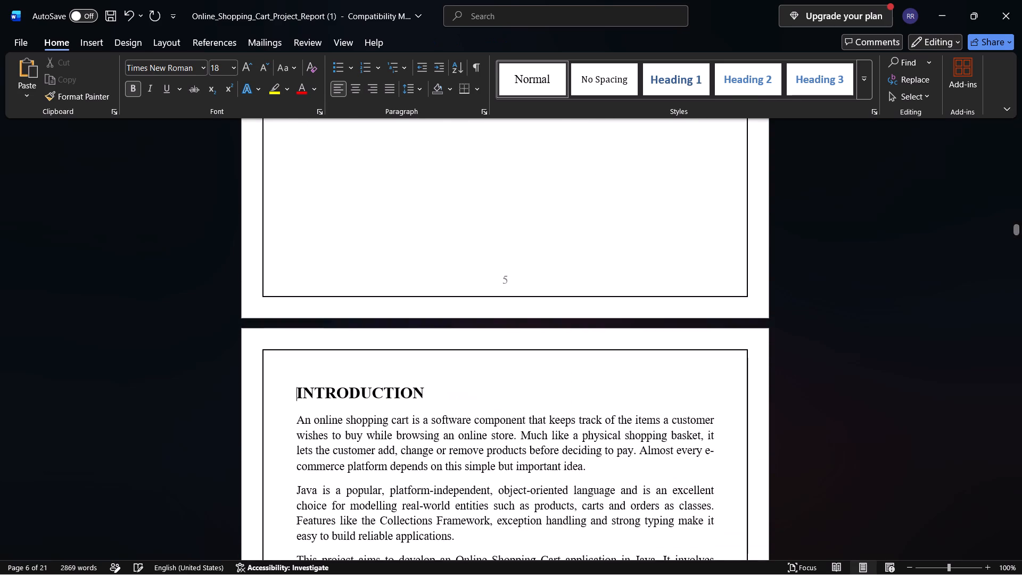
key(BackSpace)
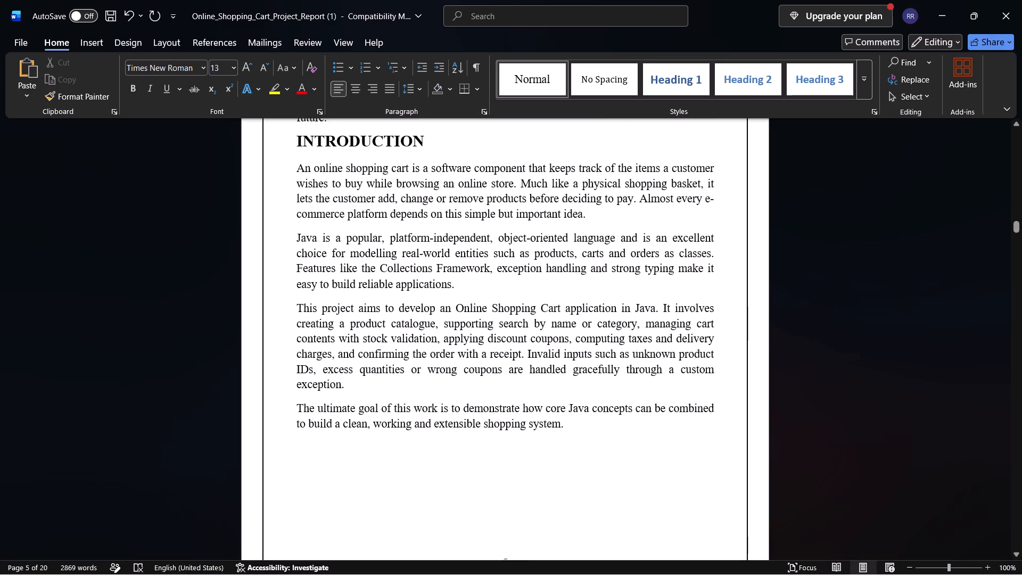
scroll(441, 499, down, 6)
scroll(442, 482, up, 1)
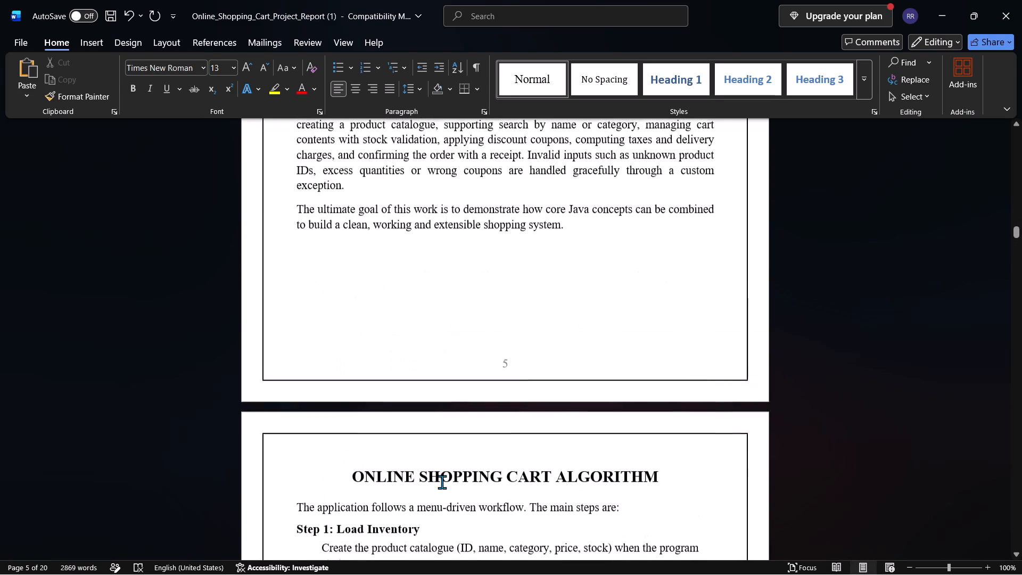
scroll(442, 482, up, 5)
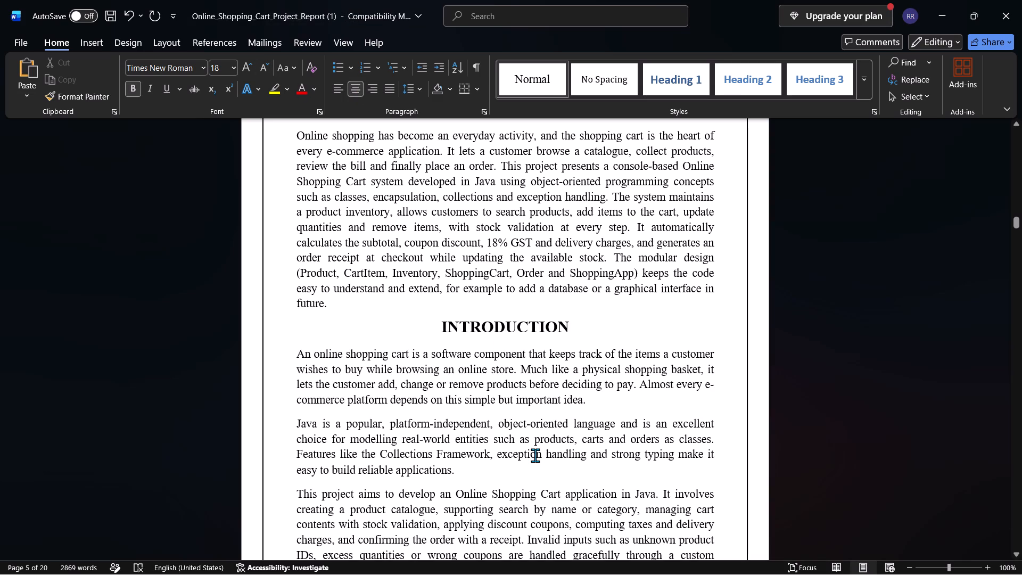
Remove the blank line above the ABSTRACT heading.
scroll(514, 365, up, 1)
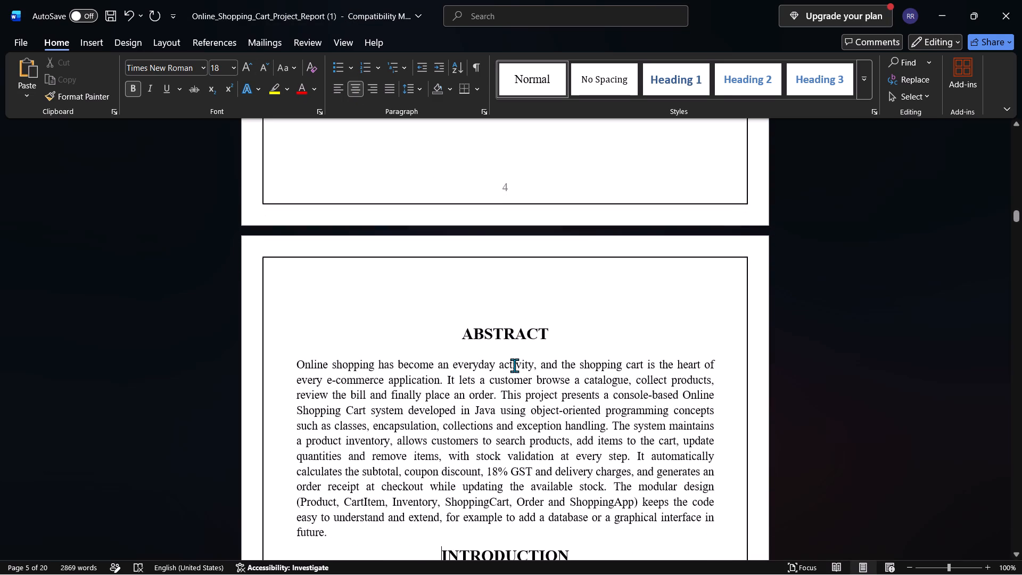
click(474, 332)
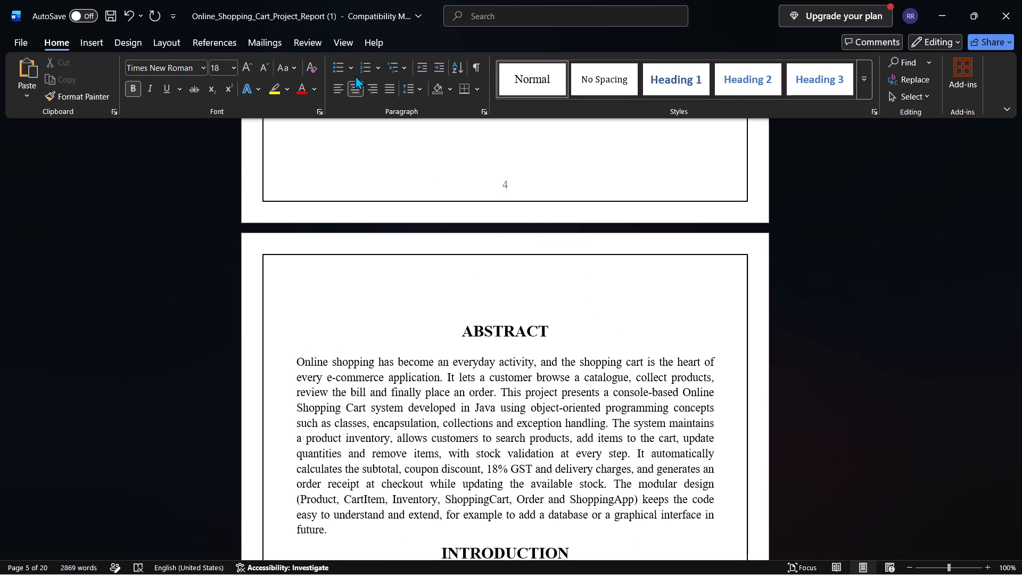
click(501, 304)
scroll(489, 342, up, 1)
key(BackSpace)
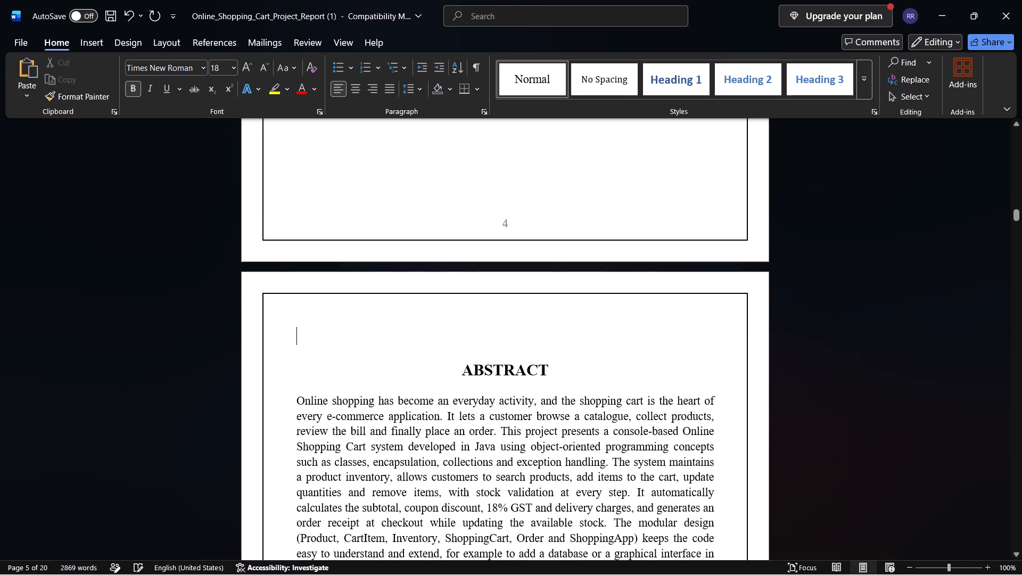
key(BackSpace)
Insert two blank lines between the end of the Abstract paragraph and the INTRODUCTION heading.
scroll(512, 367, down, 1)
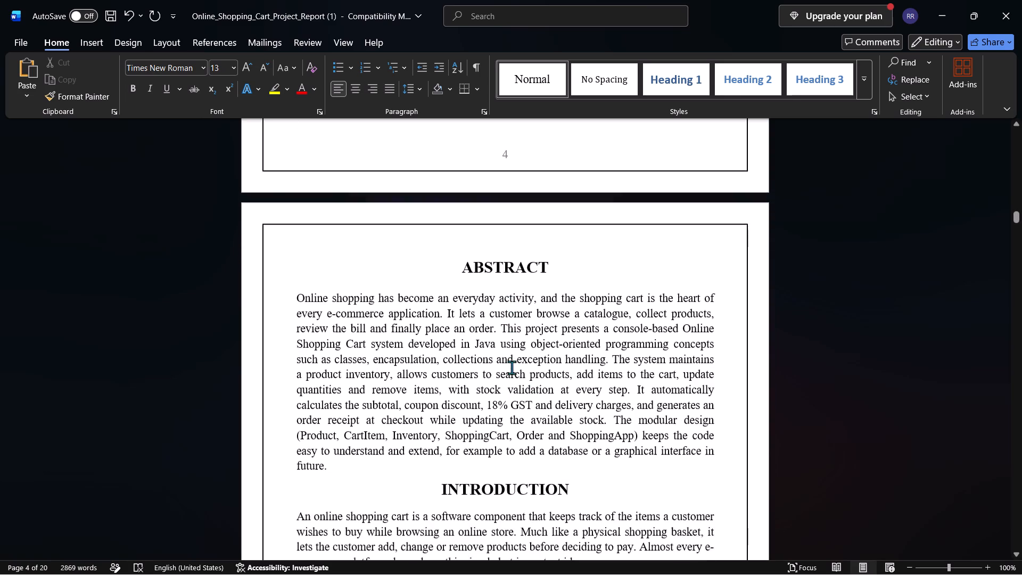
scroll(512, 367, down, 1)
scroll(512, 367, up, 1)
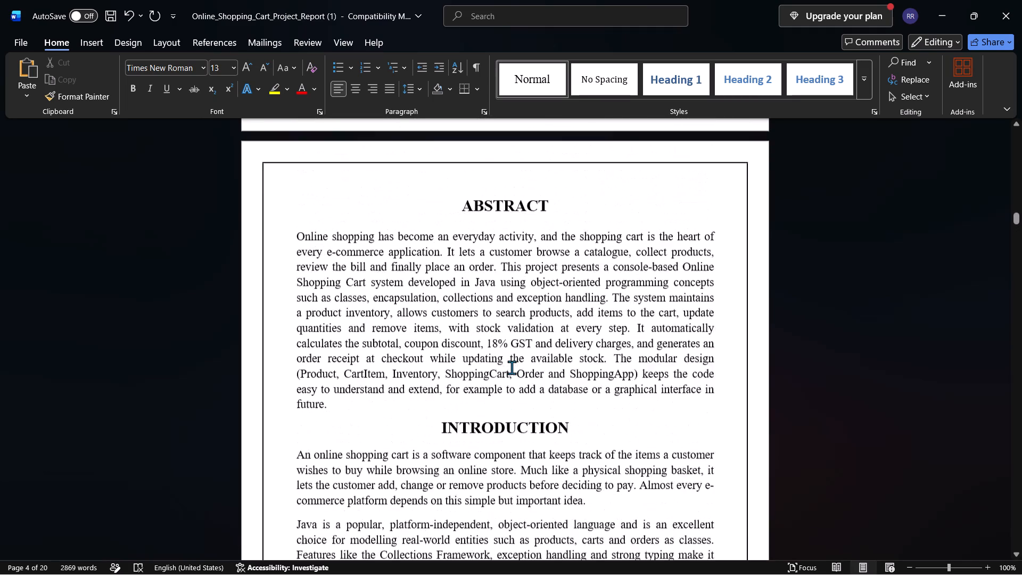
scroll(512, 367, up, 1)
click(507, 394)
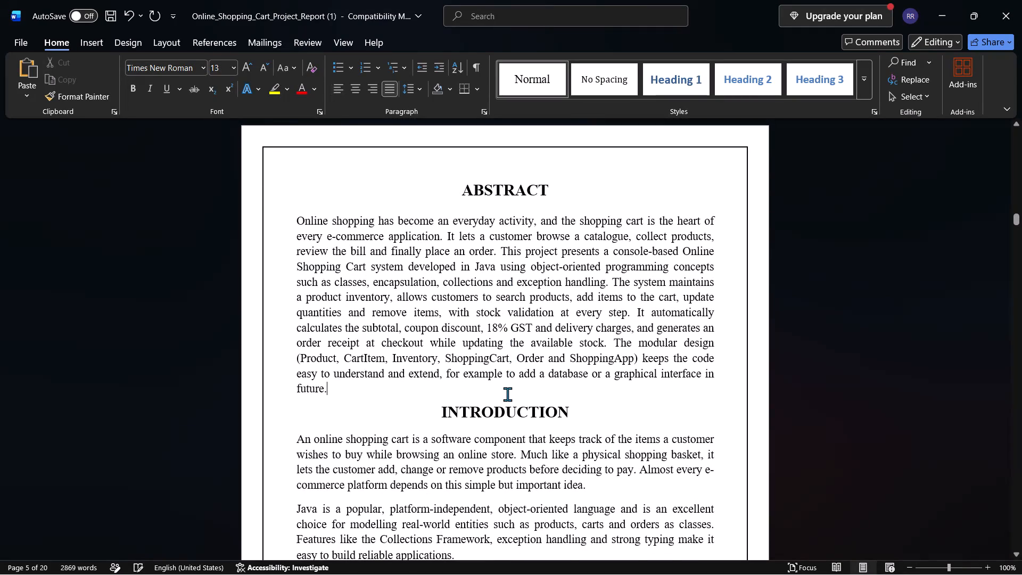
key(Return)
key(Return)
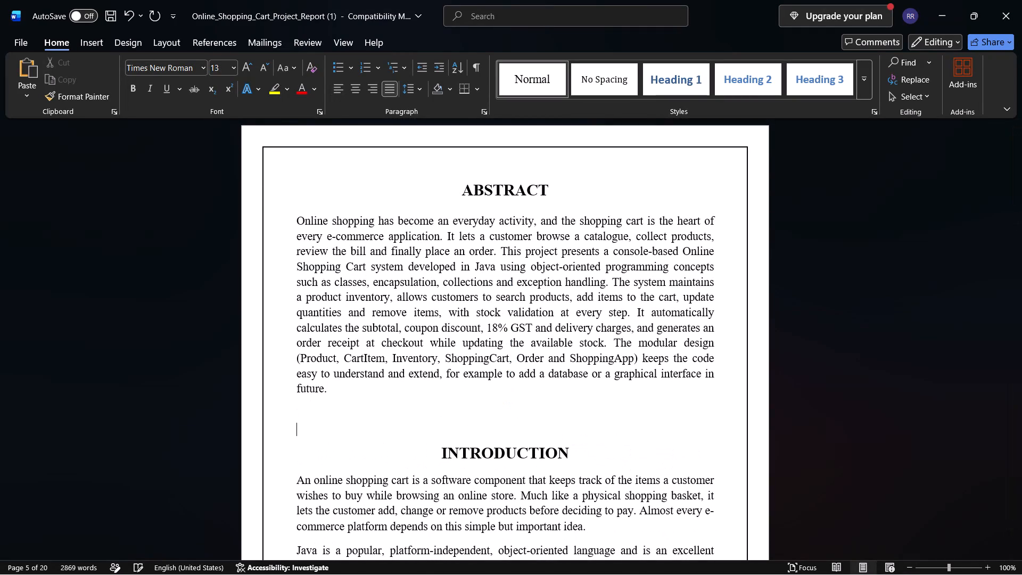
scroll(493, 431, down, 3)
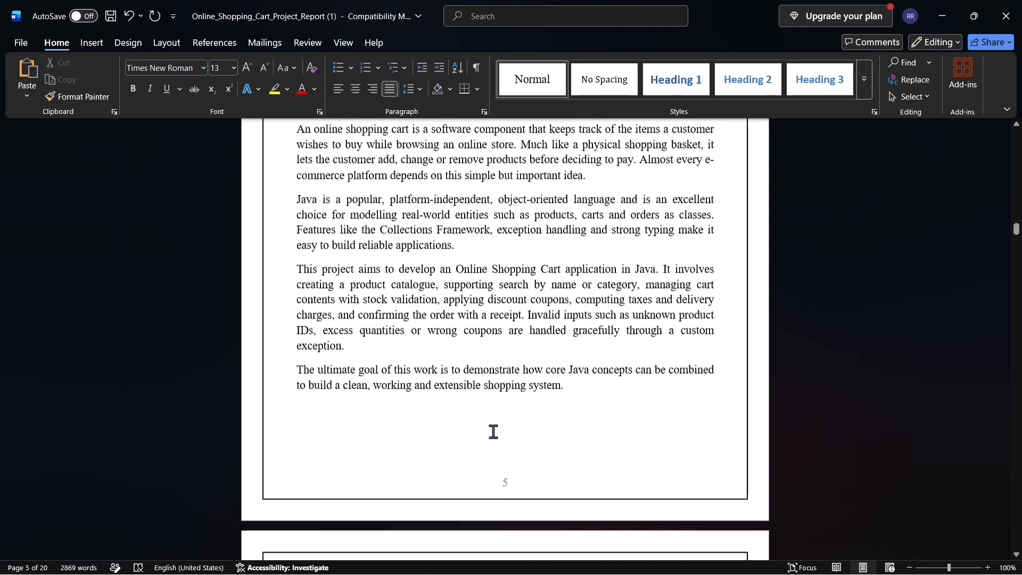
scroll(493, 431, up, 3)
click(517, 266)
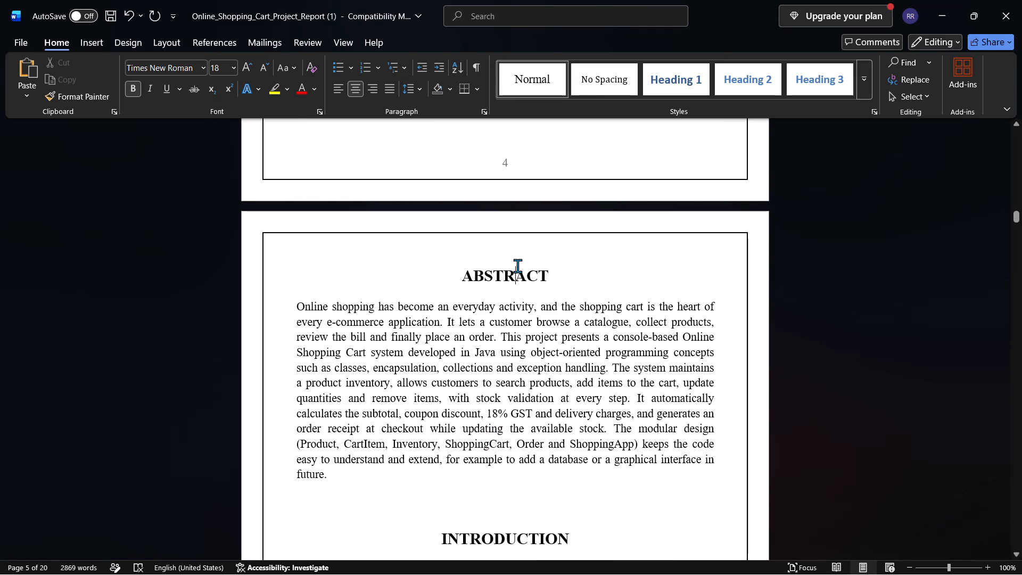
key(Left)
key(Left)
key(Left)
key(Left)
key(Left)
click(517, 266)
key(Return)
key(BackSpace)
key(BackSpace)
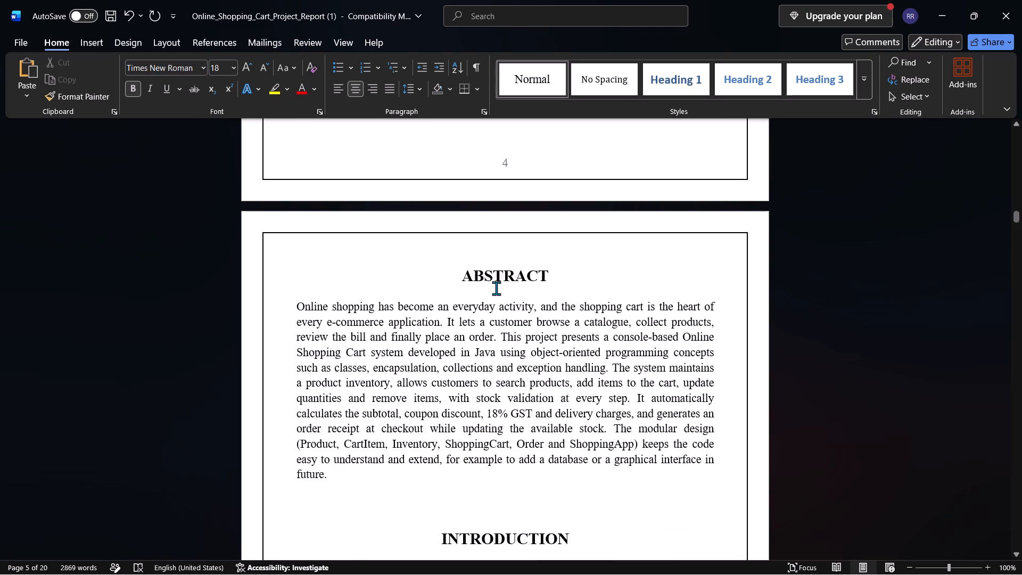
Insert a blank line above the ABSTRACT heading.
click(465, 275)
key(Return)
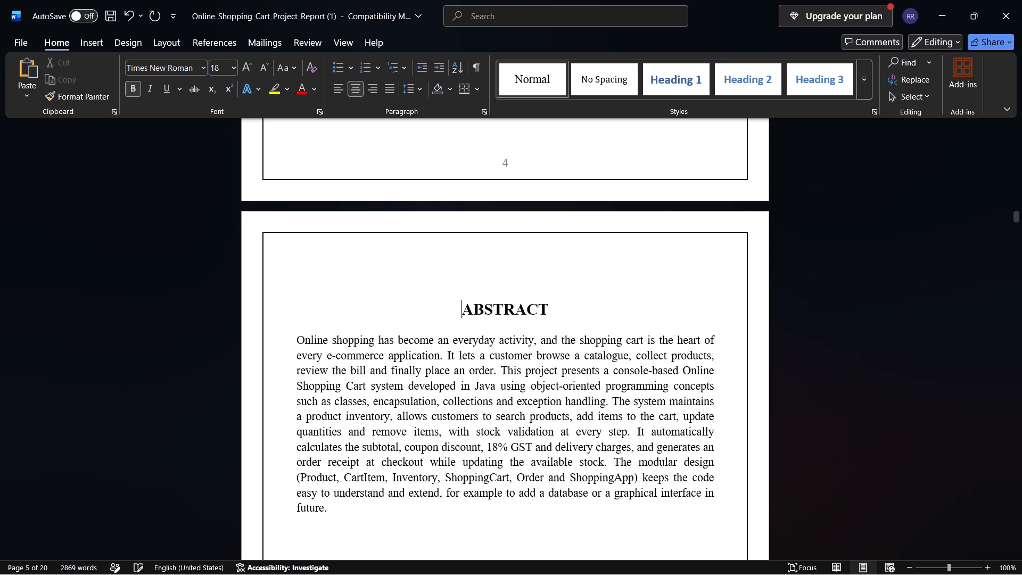
Insert a blank line above the ONLINE SHOPPING CART ALGORITHM heading.
scroll(533, 253, down, 2)
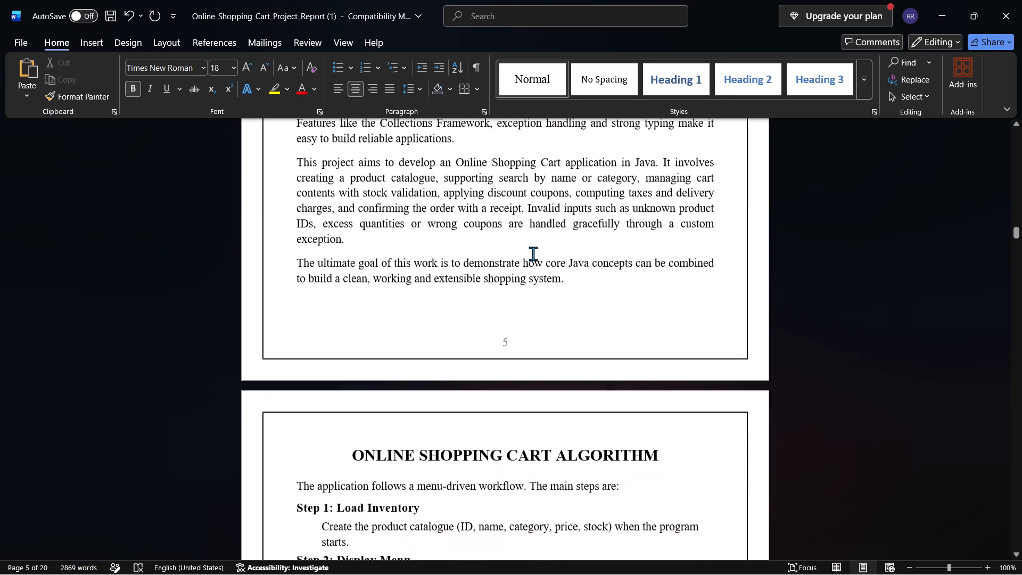
scroll(533, 253, down, 1)
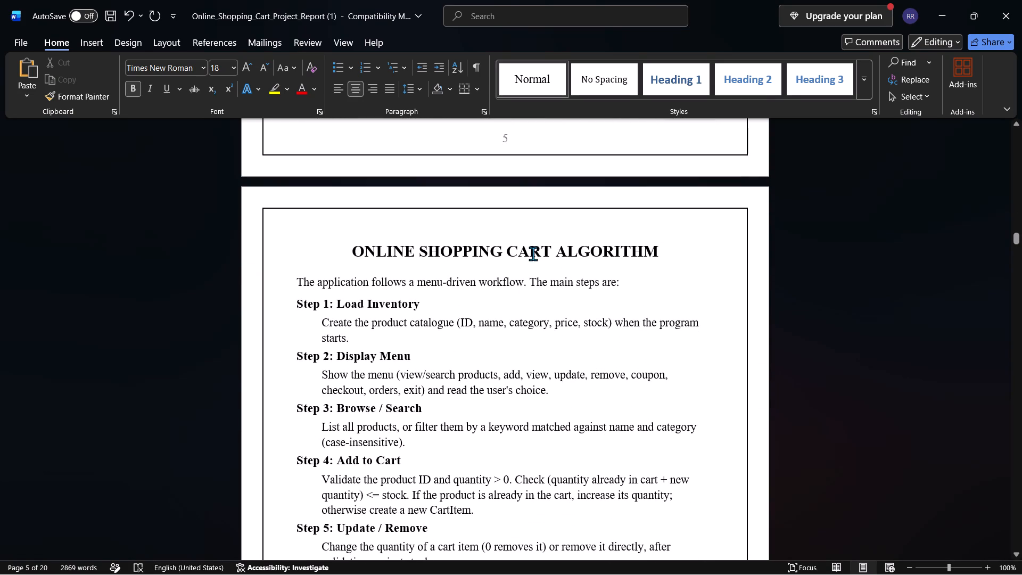
scroll(521, 377, down, 2)
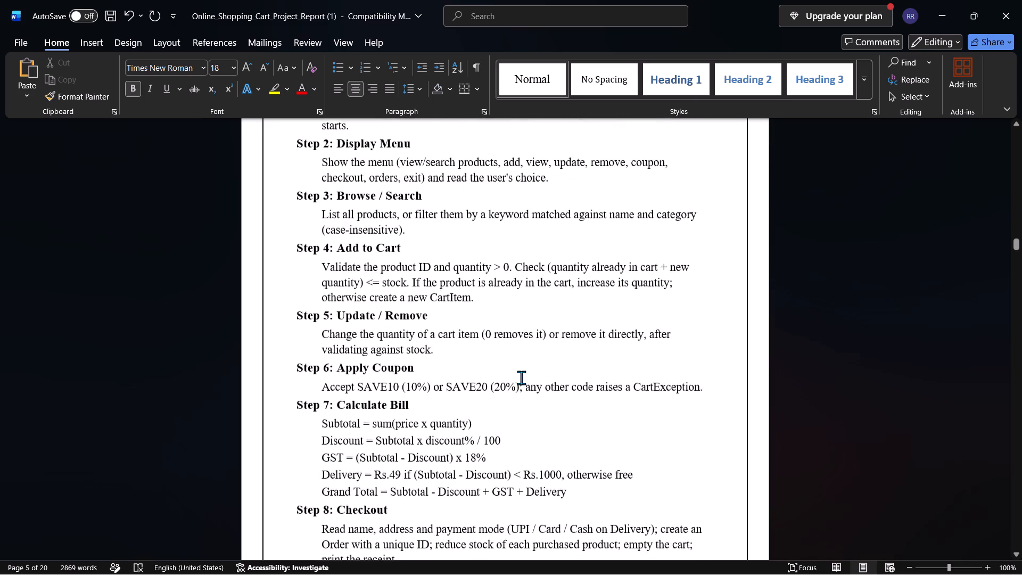
scroll(521, 377, down, 4)
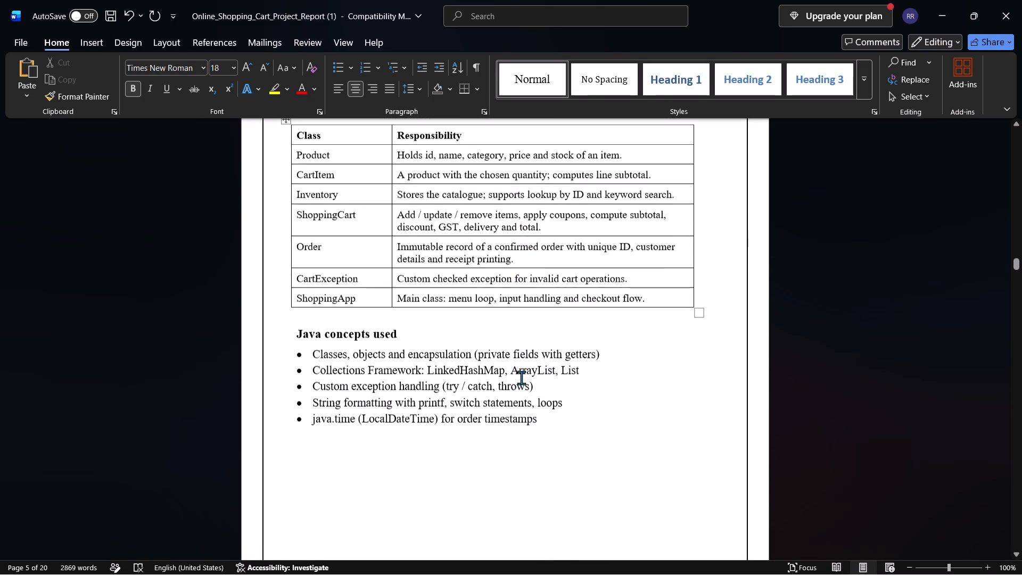
scroll(521, 377, up, 9)
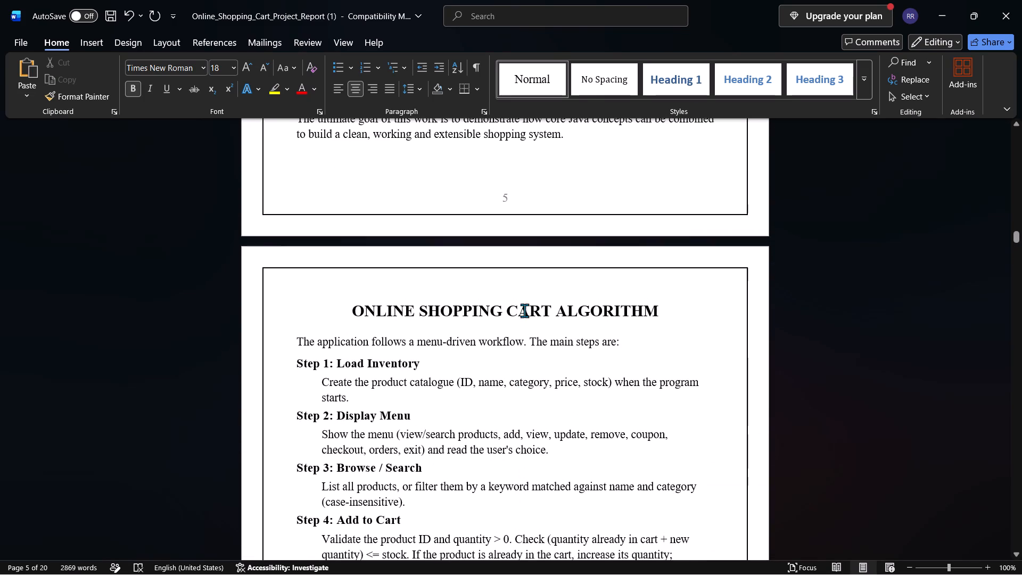
click(352, 314)
key(Return)
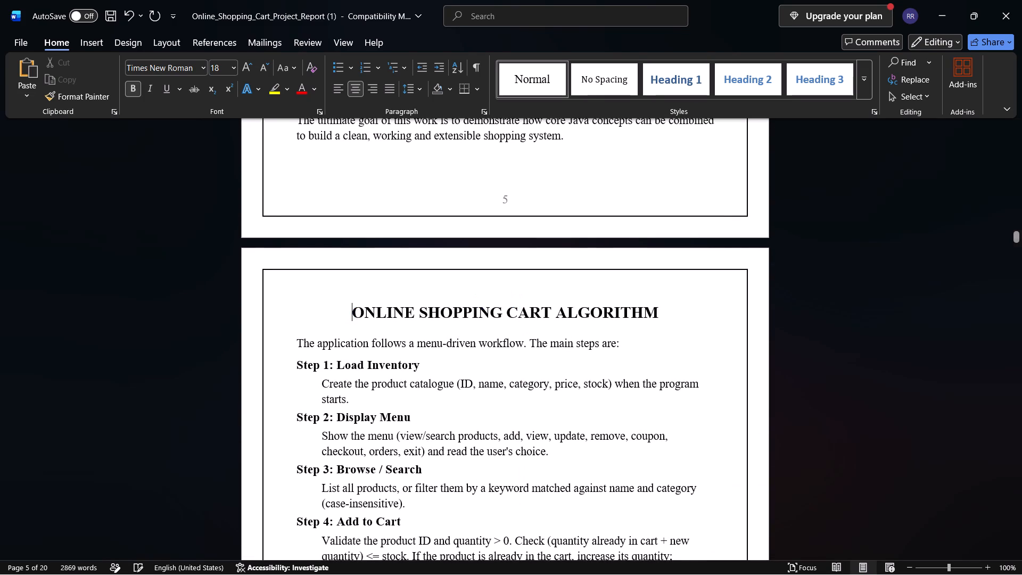
Examine the layout of the algorithm, System Design and Software Requirements pages.
scroll(394, 343, down, 4)
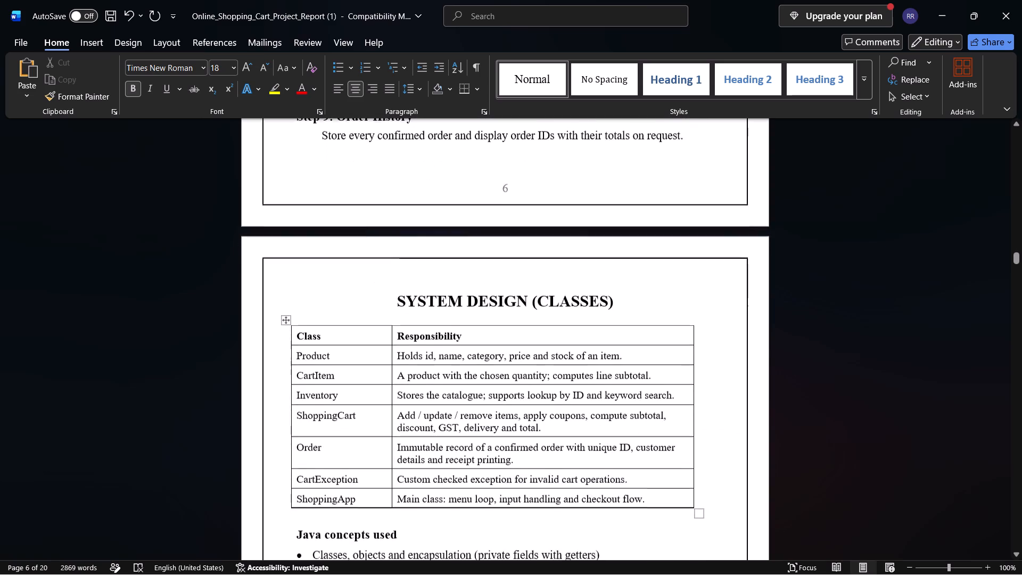
scroll(394, 343, down, 3)
scroll(394, 343, up, 2)
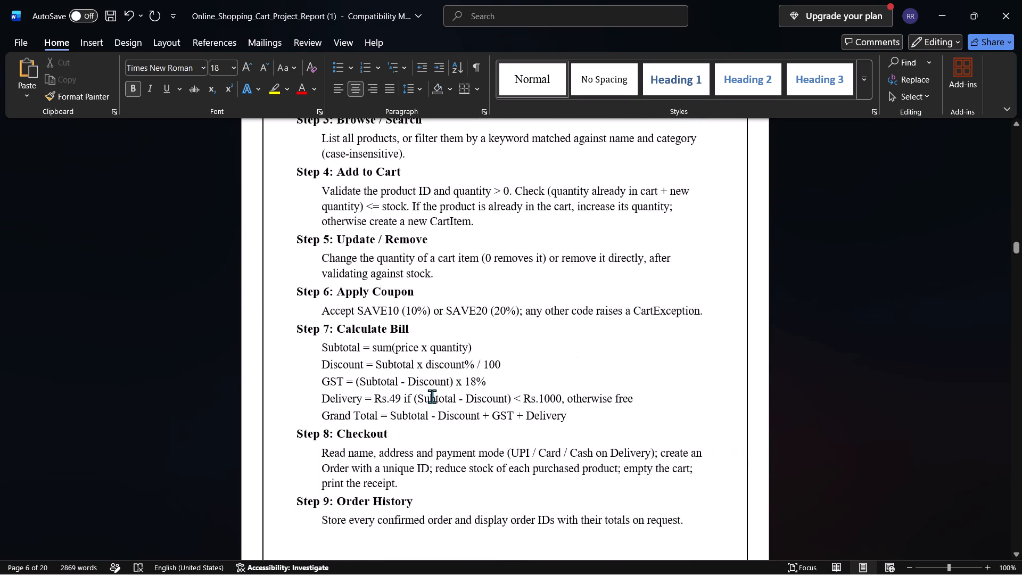
scroll(432, 393, down, 2)
click(391, 422)
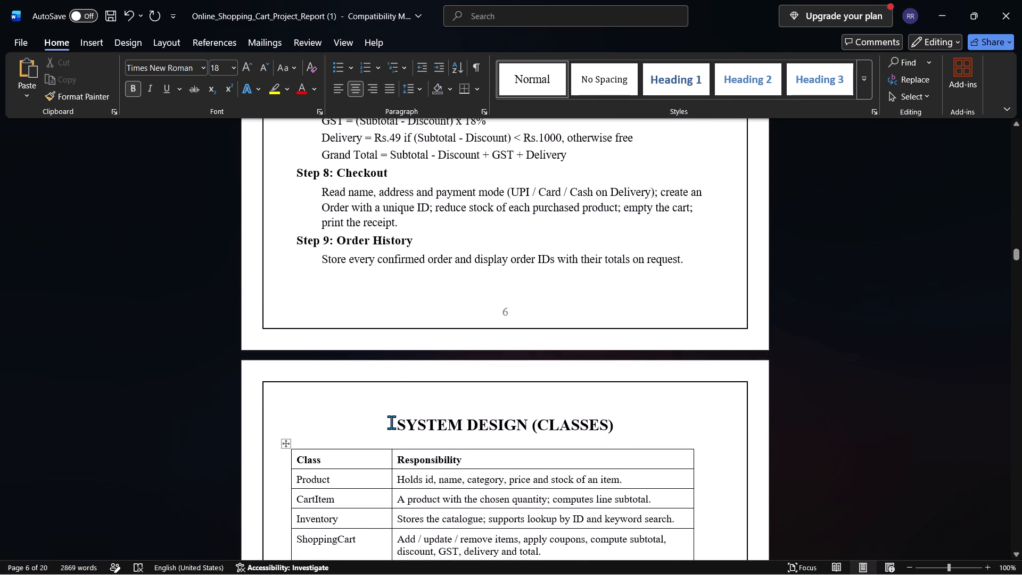
scroll(419, 482, down, 2)
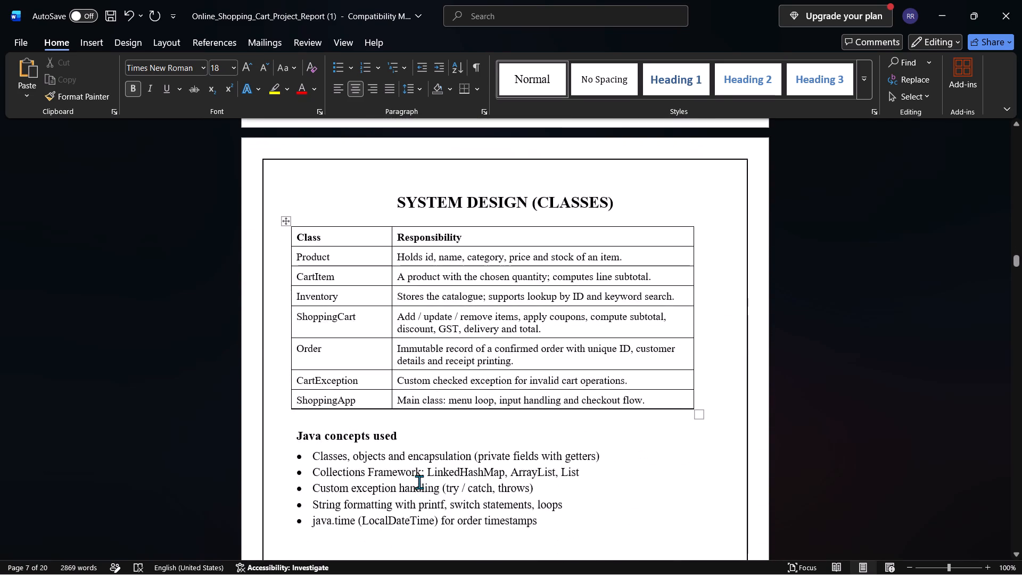
scroll(419, 482, down, 1)
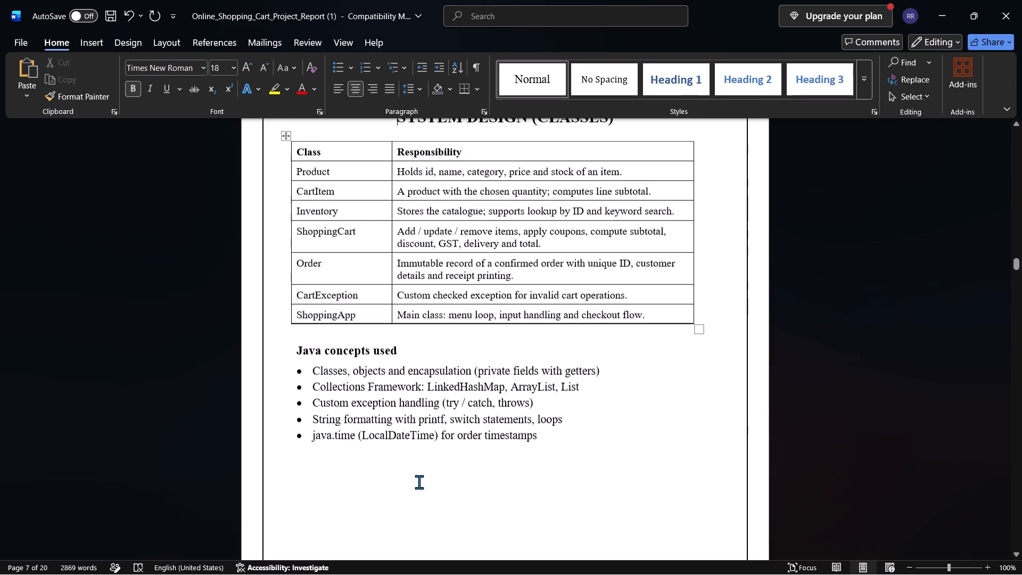
scroll(419, 482, down, 5)
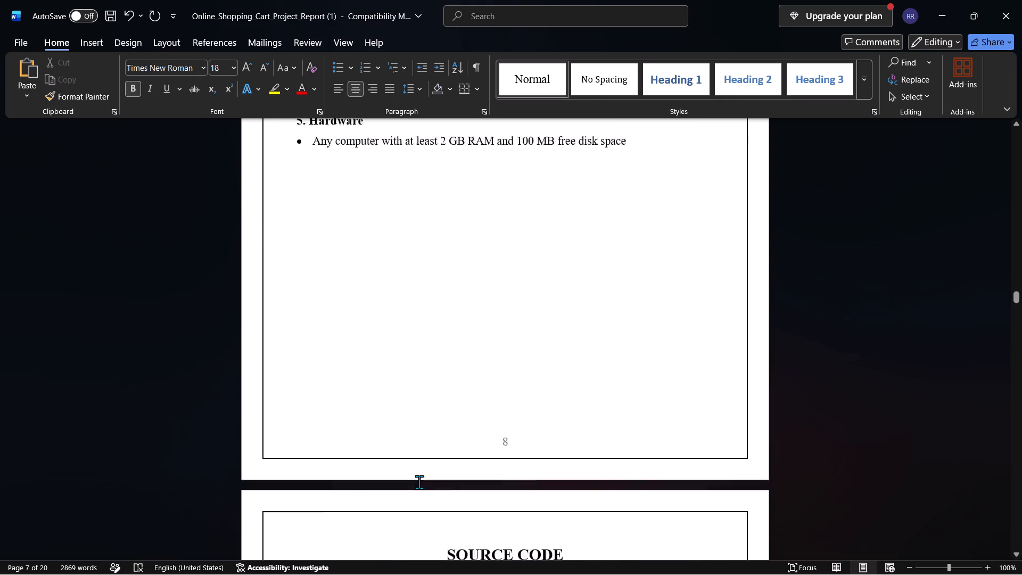
scroll(419, 482, down, 1)
scroll(419, 482, up, 5)
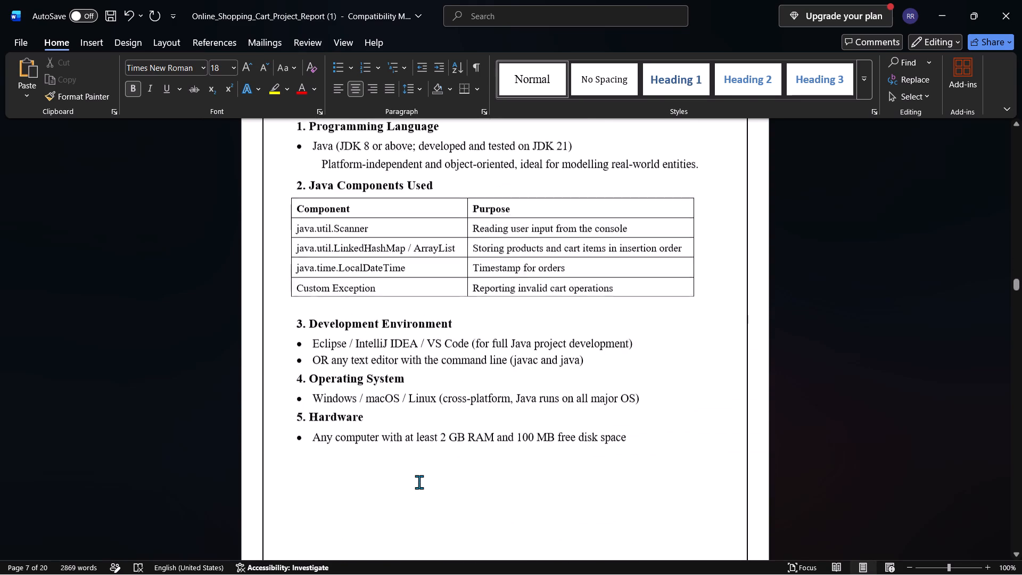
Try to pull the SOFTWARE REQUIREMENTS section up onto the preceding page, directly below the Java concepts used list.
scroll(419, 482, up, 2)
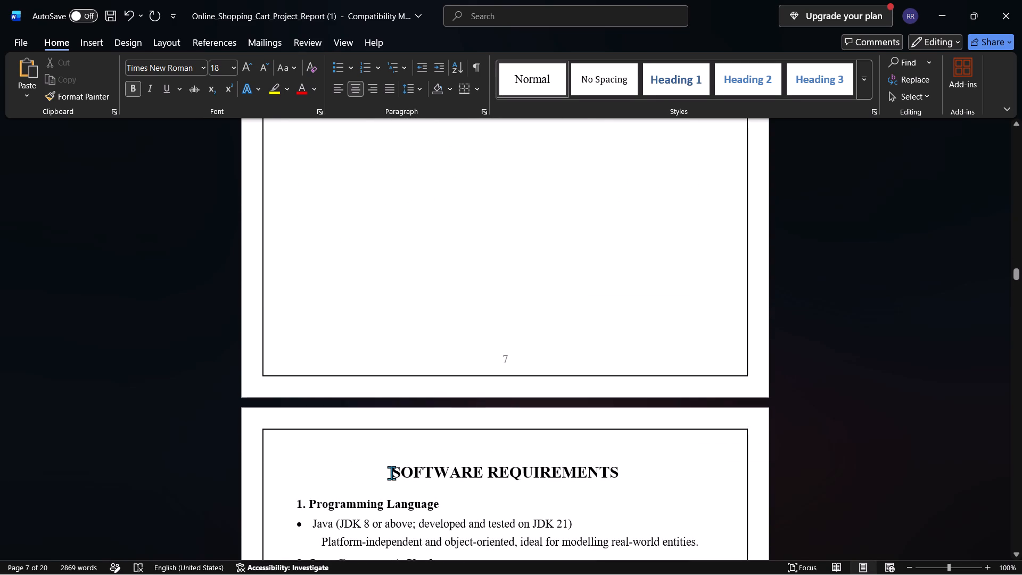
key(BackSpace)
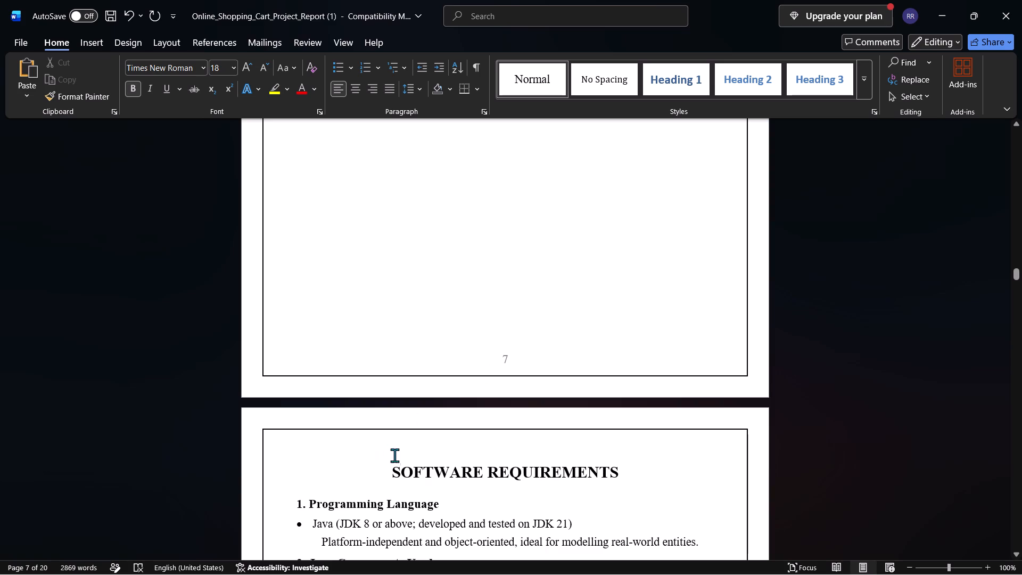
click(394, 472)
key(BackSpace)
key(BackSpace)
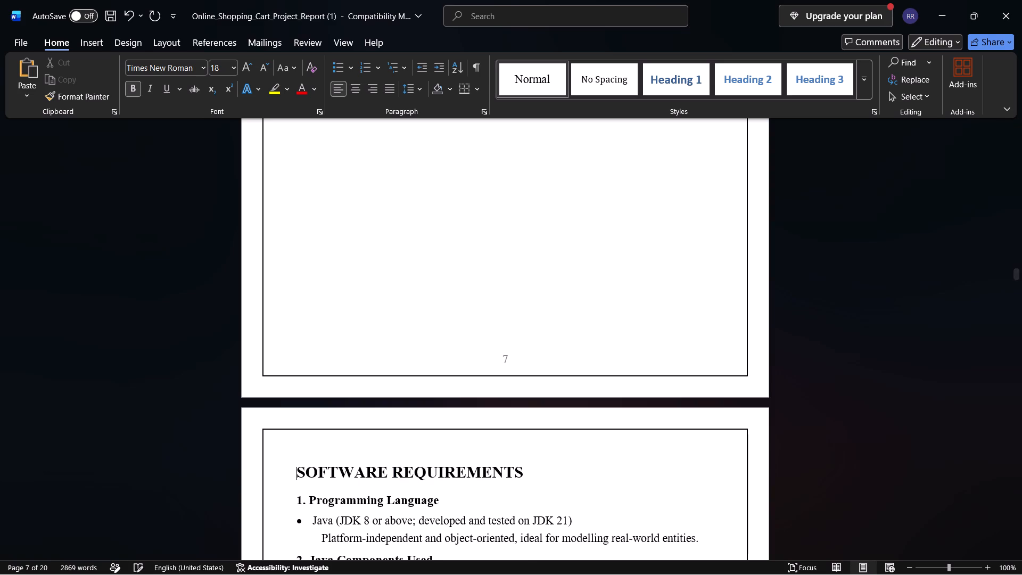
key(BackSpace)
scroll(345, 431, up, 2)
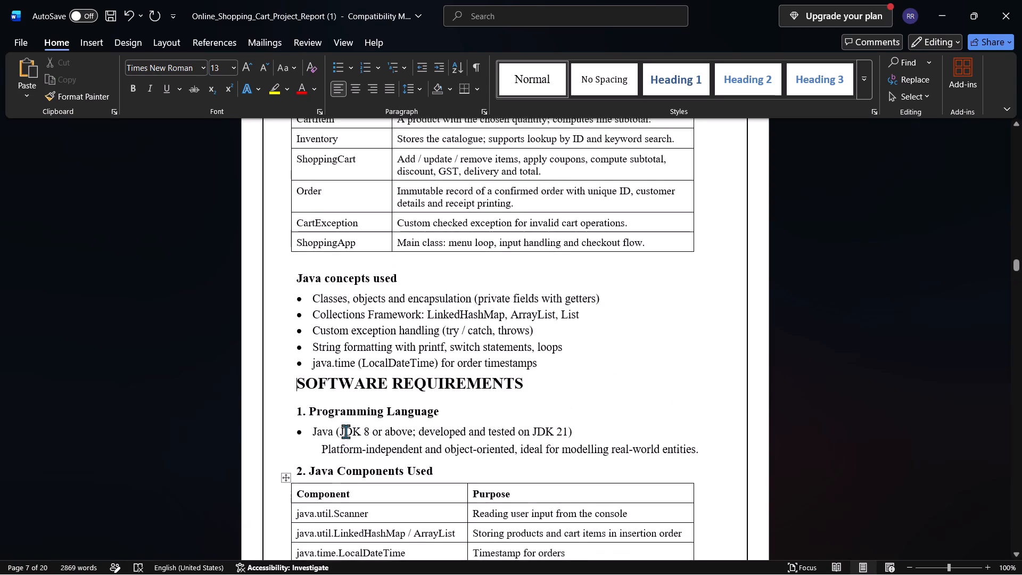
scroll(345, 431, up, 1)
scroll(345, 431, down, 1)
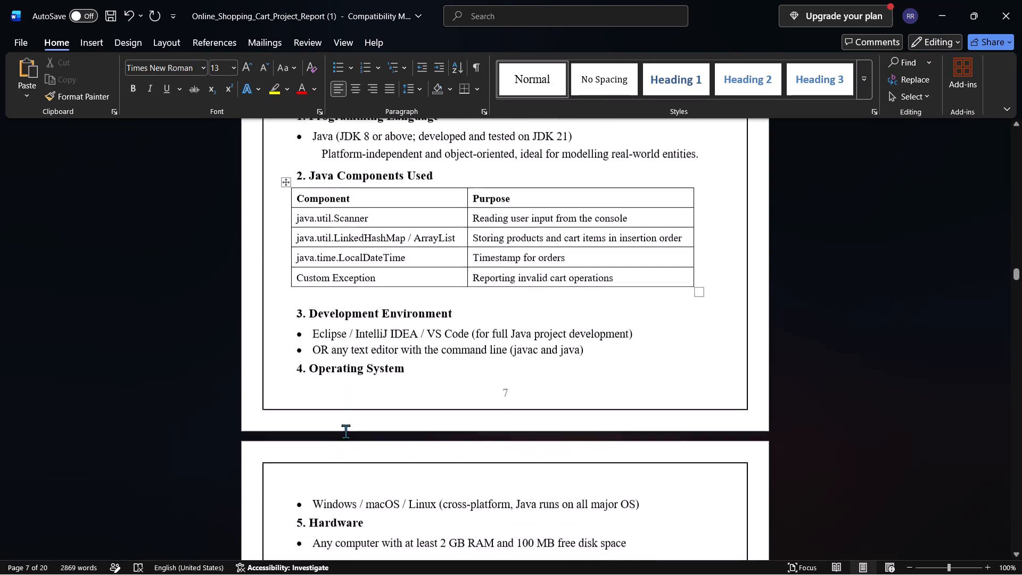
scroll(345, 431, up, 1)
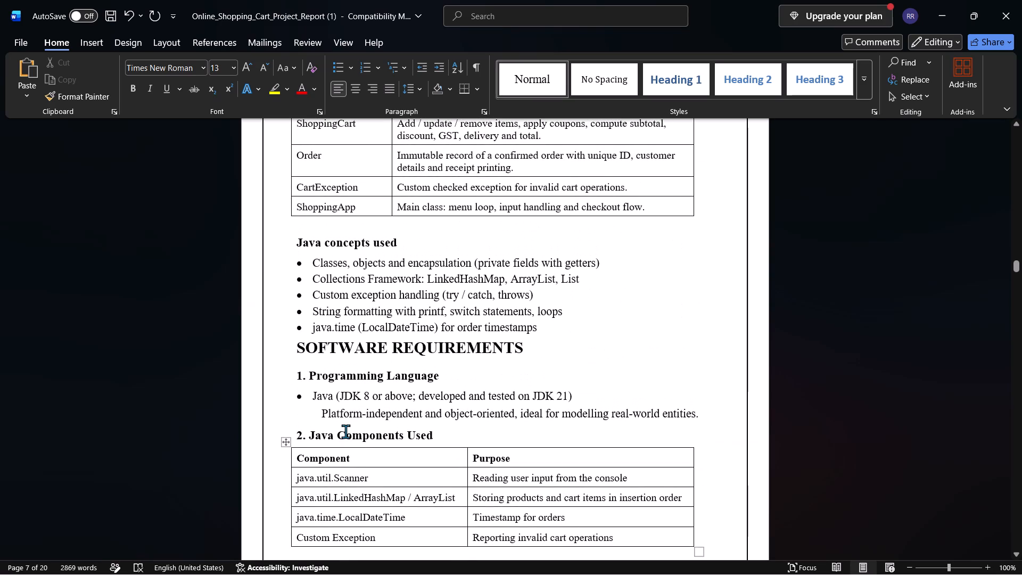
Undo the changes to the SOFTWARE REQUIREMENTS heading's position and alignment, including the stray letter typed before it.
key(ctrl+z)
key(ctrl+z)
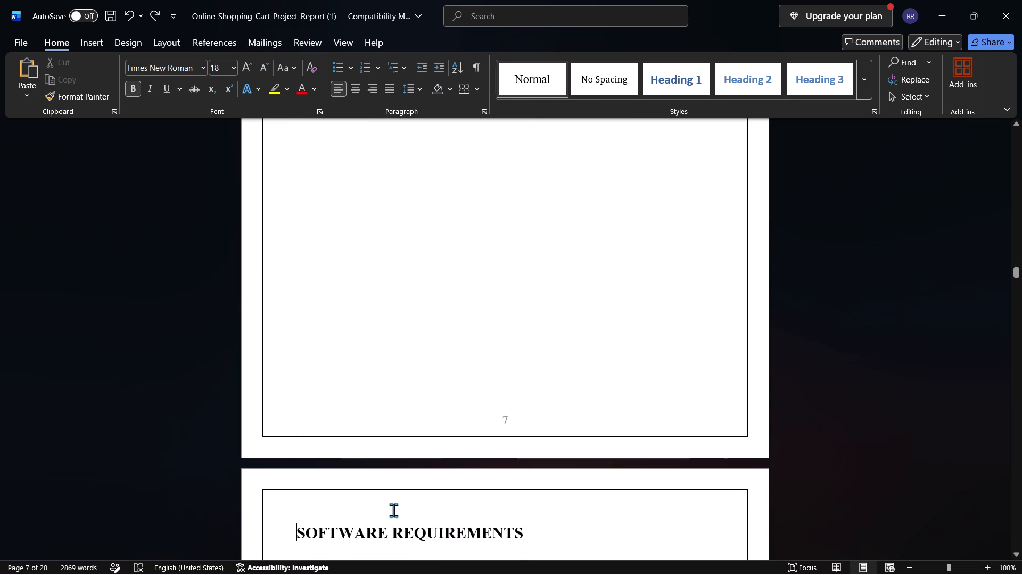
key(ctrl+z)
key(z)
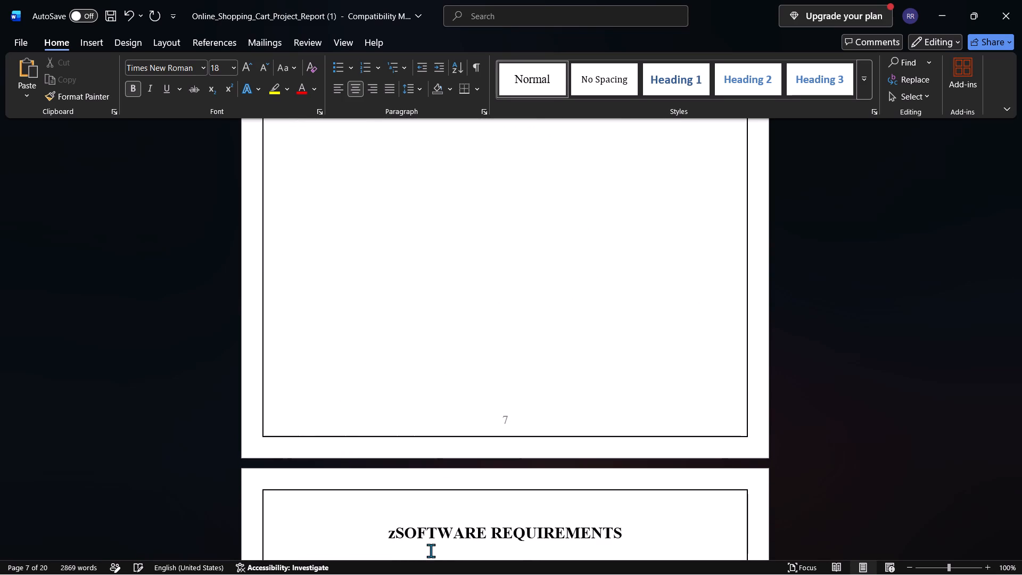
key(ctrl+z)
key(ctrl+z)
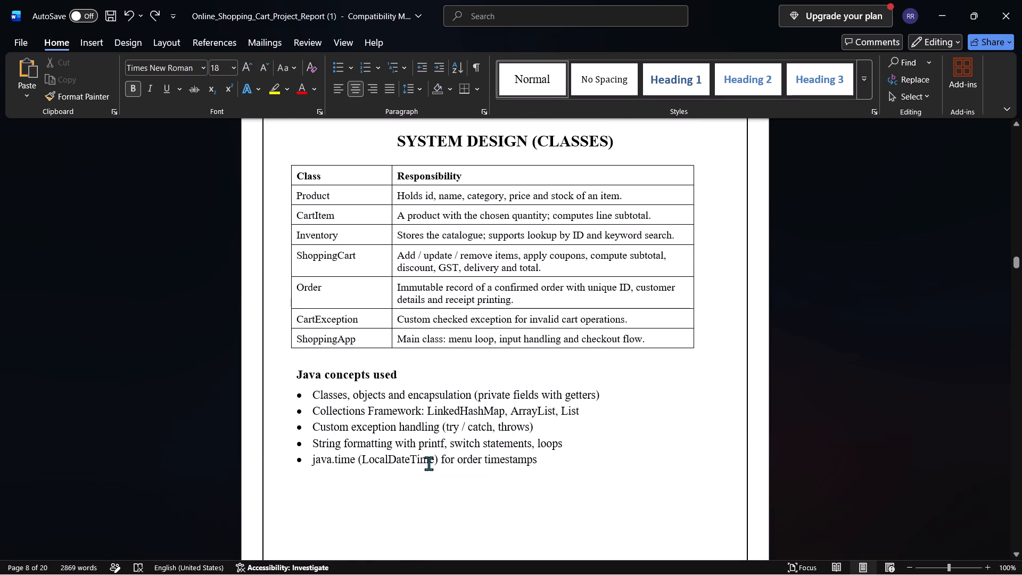
Insert four blank lines between the System Design classes table and the Java concepts used subheading.
scroll(444, 419, up, 2)
scroll(444, 419, down, 2)
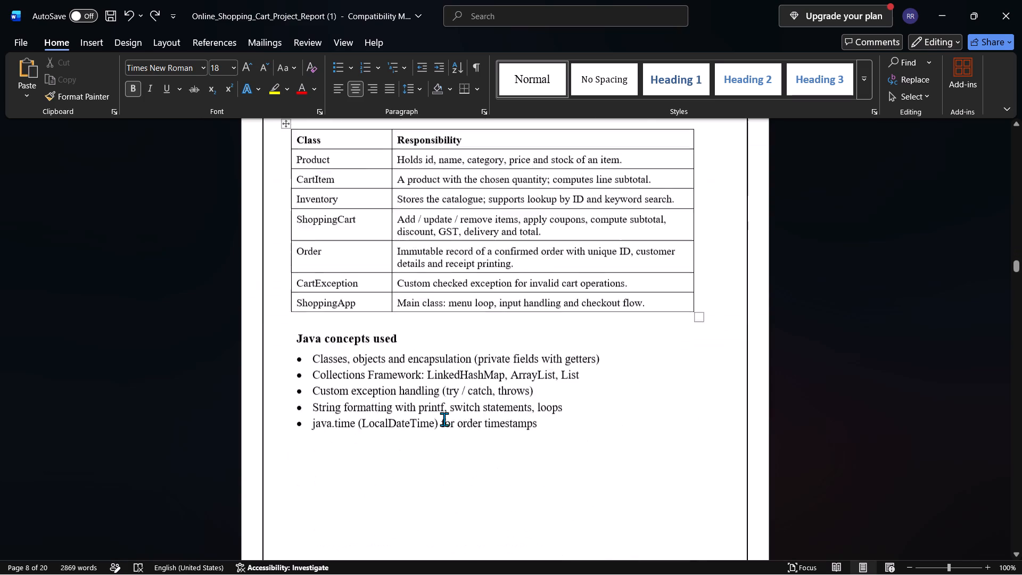
scroll(444, 419, down, 2)
scroll(444, 419, up, 2)
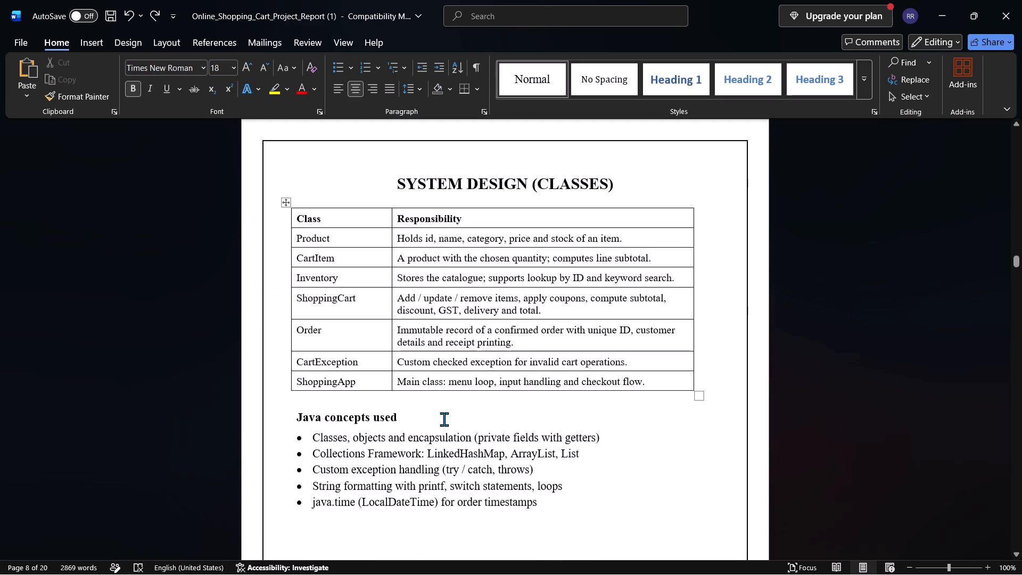
click(295, 416)
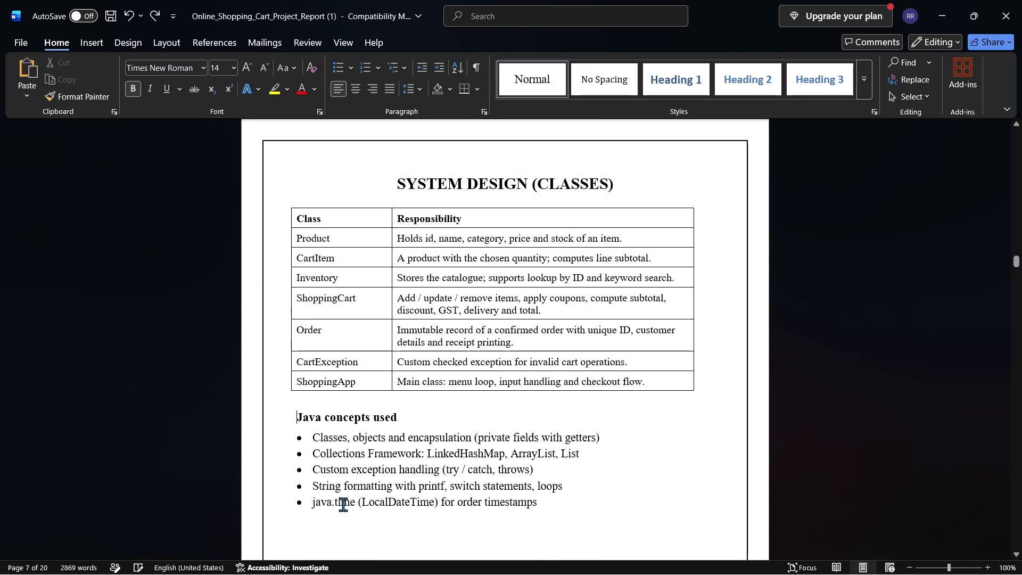
key(Return)
key(Return)
key(Return)
key(Return)
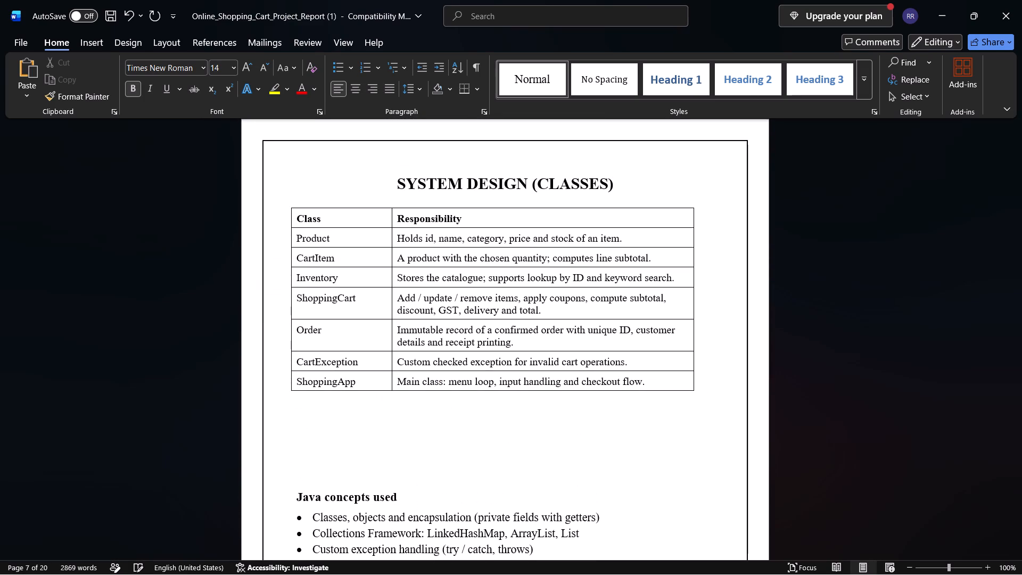
Enlarge the System Design classes table, making it slightly wider and noticeably taller so its rows are more spacious.
click(515, 377)
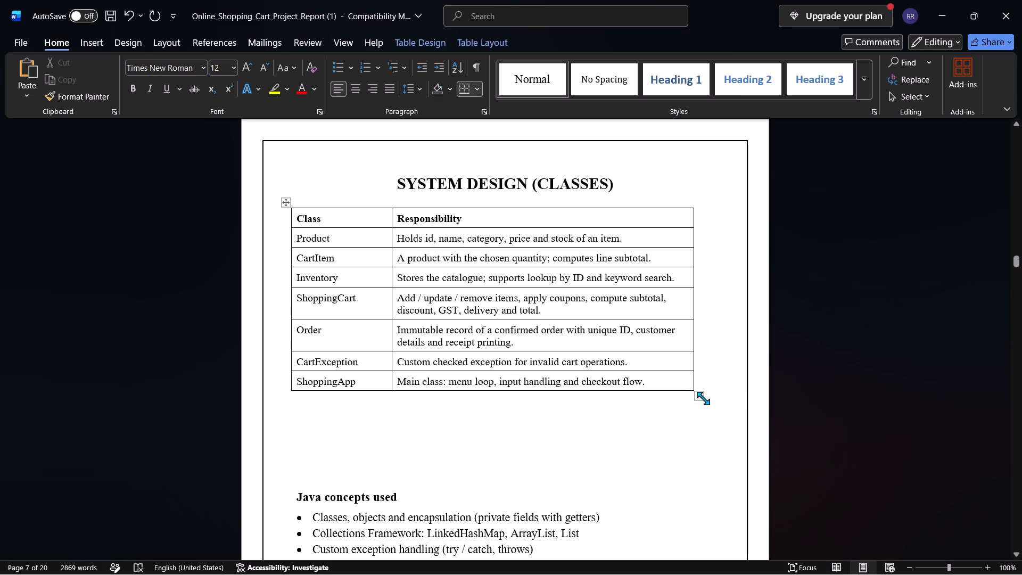
drag(695, 394, 702, 462)
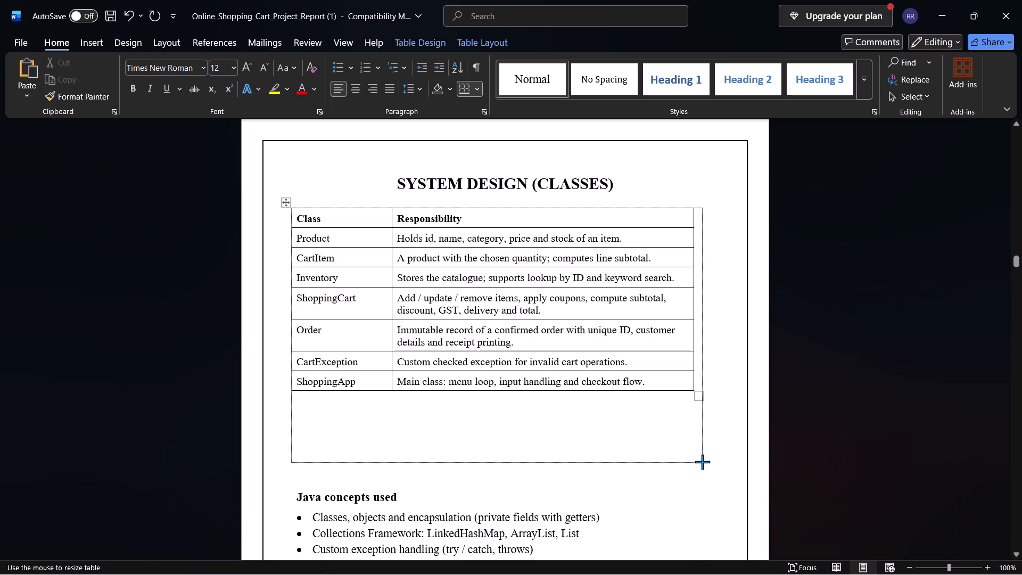
drag(702, 462, 698, 458)
Remove two of the blank lines above the Java concepts used subheading.
scroll(529, 514, down, 1)
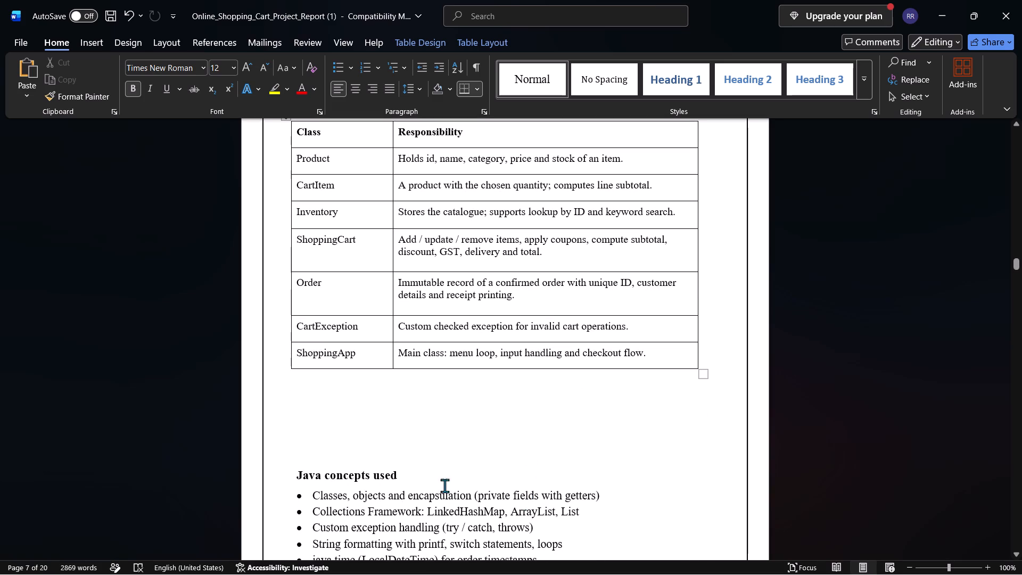
click(336, 448)
key(BackSpace)
key(BackSpace)
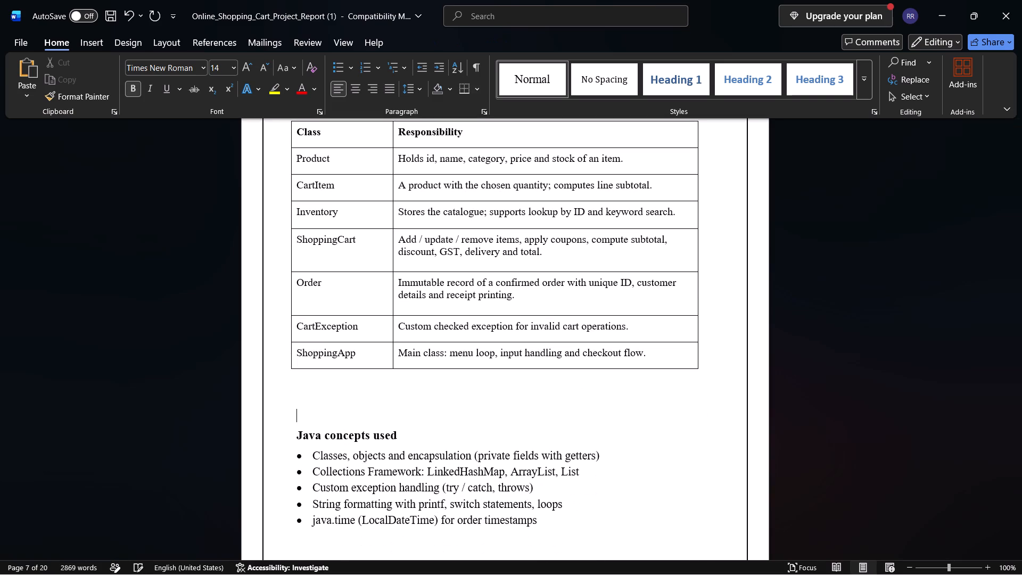
Remove one more blank line above the Java concepts used subheading.
key(BackSpace)
Insert one blank line above the SYSTEM DESIGN (CLASSES) heading.
scroll(408, 425, down, 1)
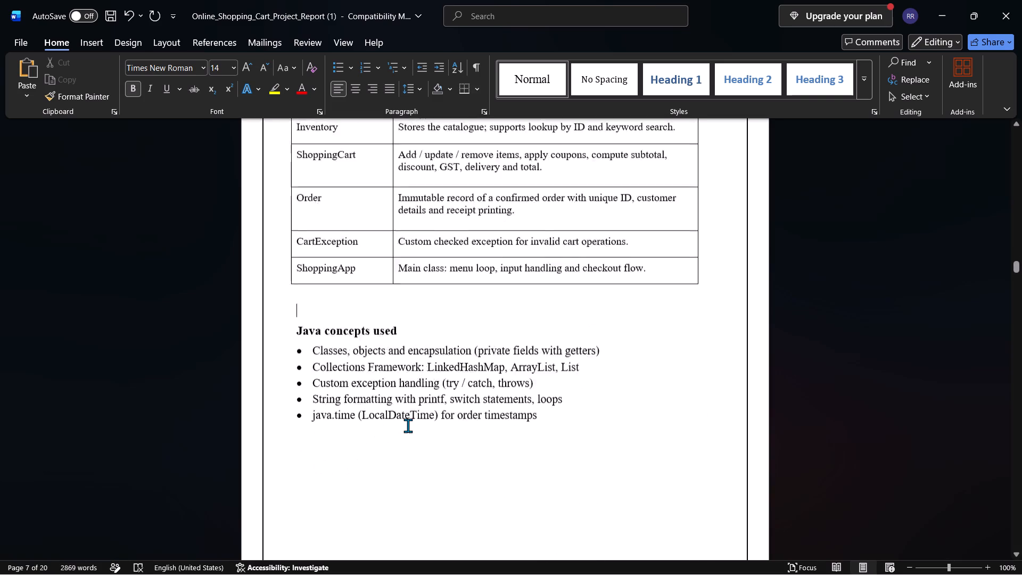
scroll(408, 425, down, 1)
scroll(408, 425, up, 3)
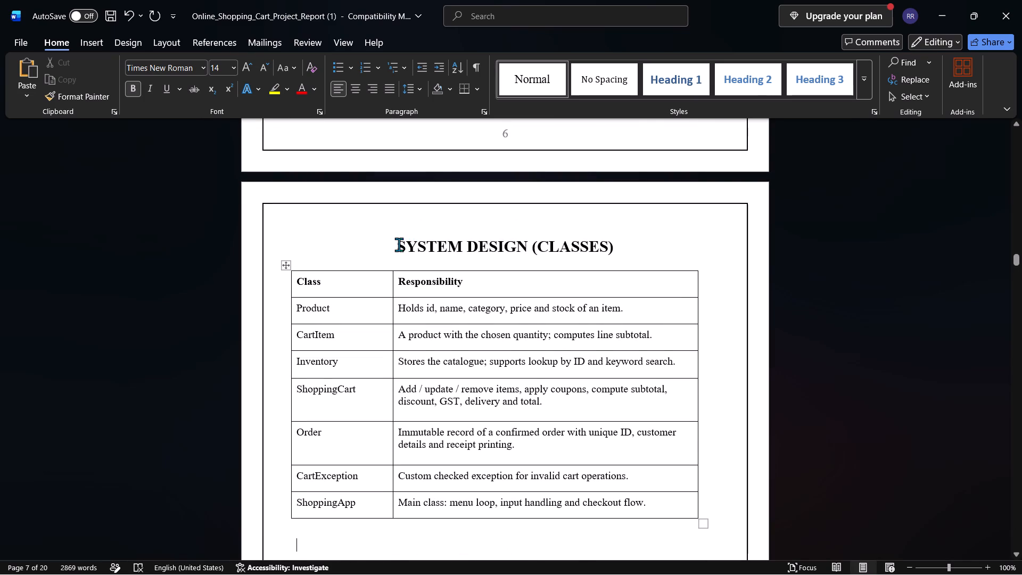
click(395, 244)
key(Return)
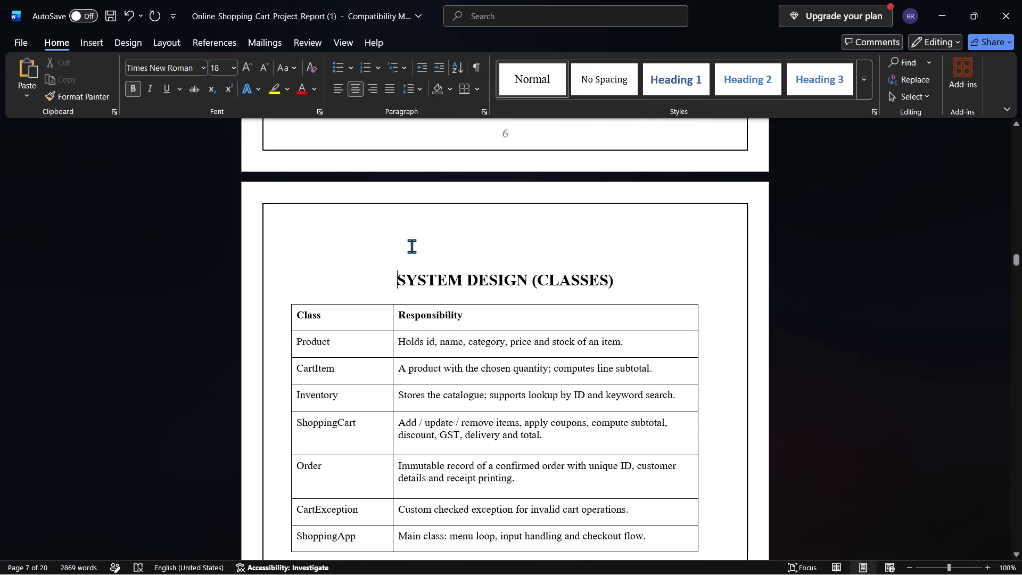
Stretch the System Design classes table further downward to make its rows taller, keeping its width nearly the same.
scroll(426, 311, down, 2)
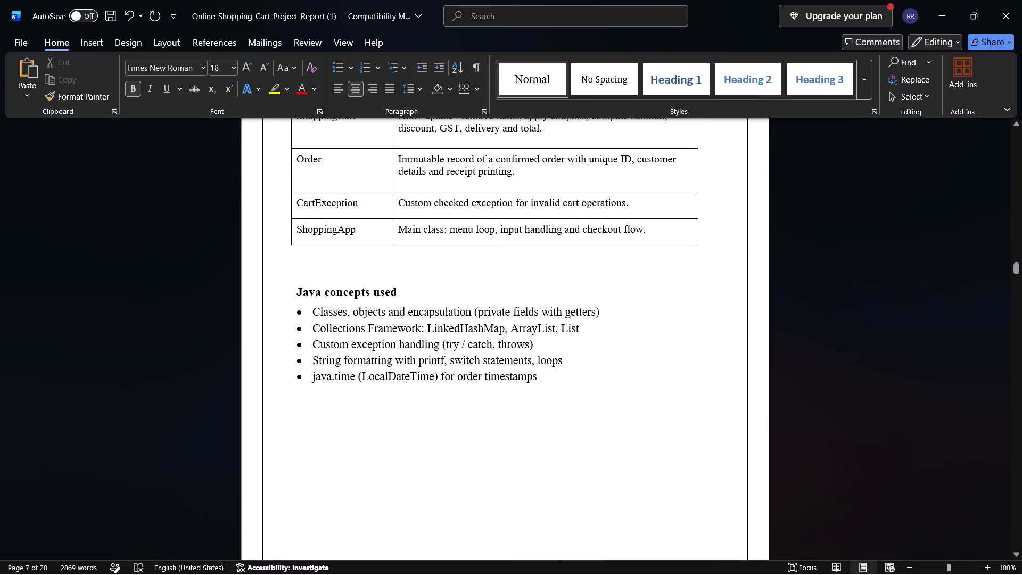
drag(703, 247, 700, 335)
Insert one blank line between the SYSTEM DESIGN (CLASSES) heading and its classes table.
scroll(517, 496, down, 2)
scroll(517, 496, up, 1)
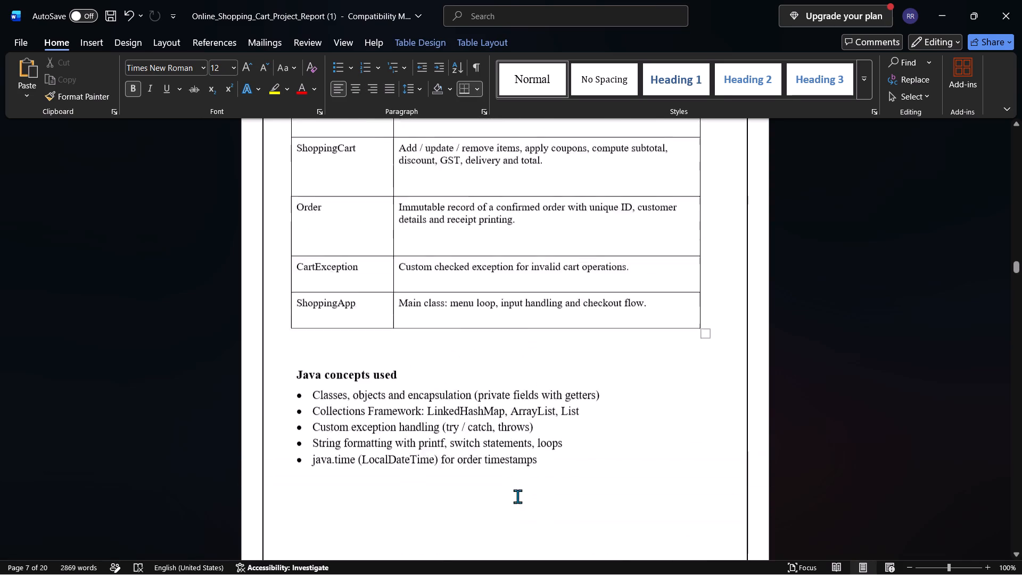
scroll(517, 496, up, 1)
scroll(517, 496, down, 2)
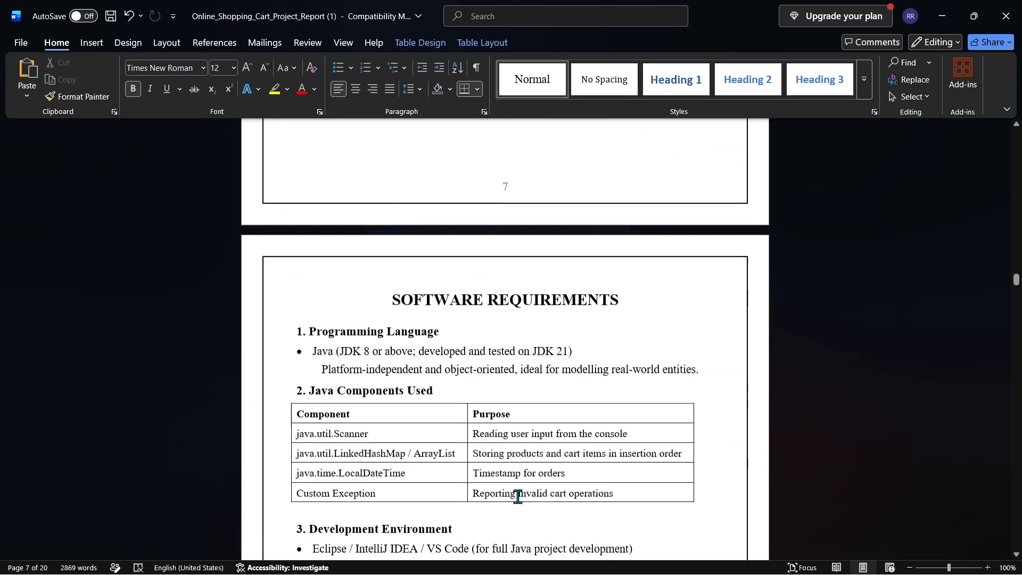
scroll(517, 496, down, 2)
scroll(517, 496, up, 5)
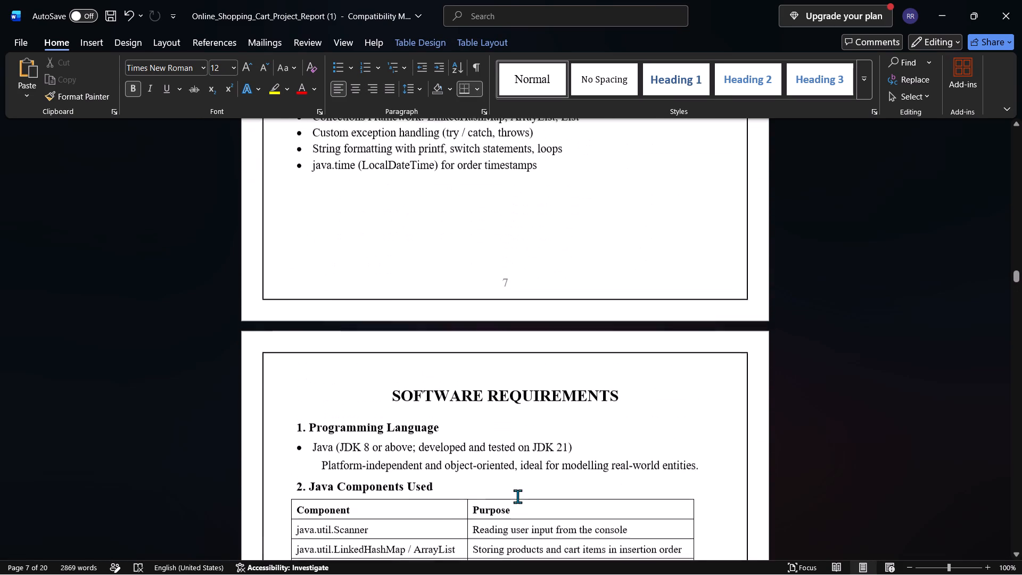
scroll(517, 496, up, 6)
scroll(517, 496, down, 1)
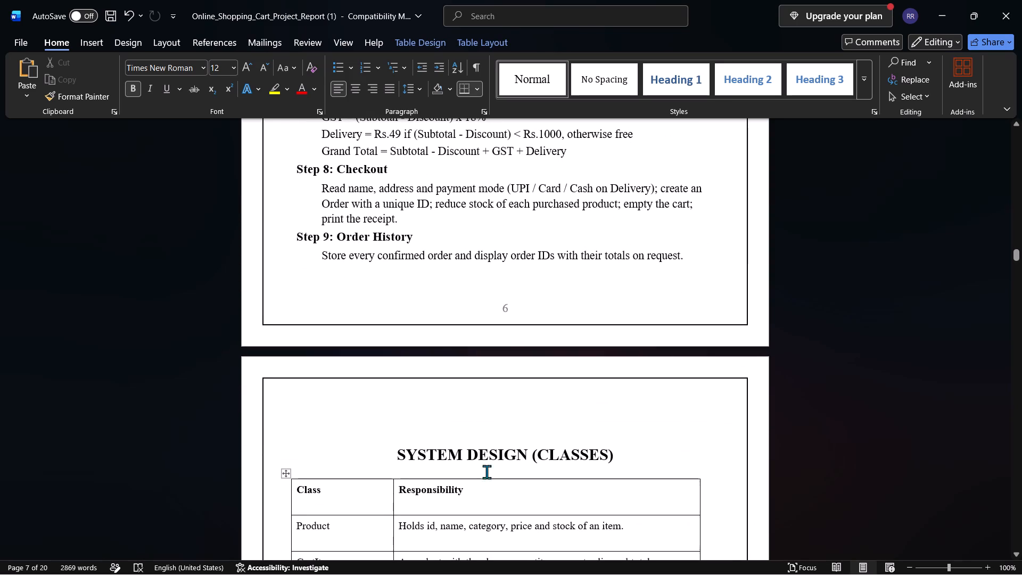
click(627, 447)
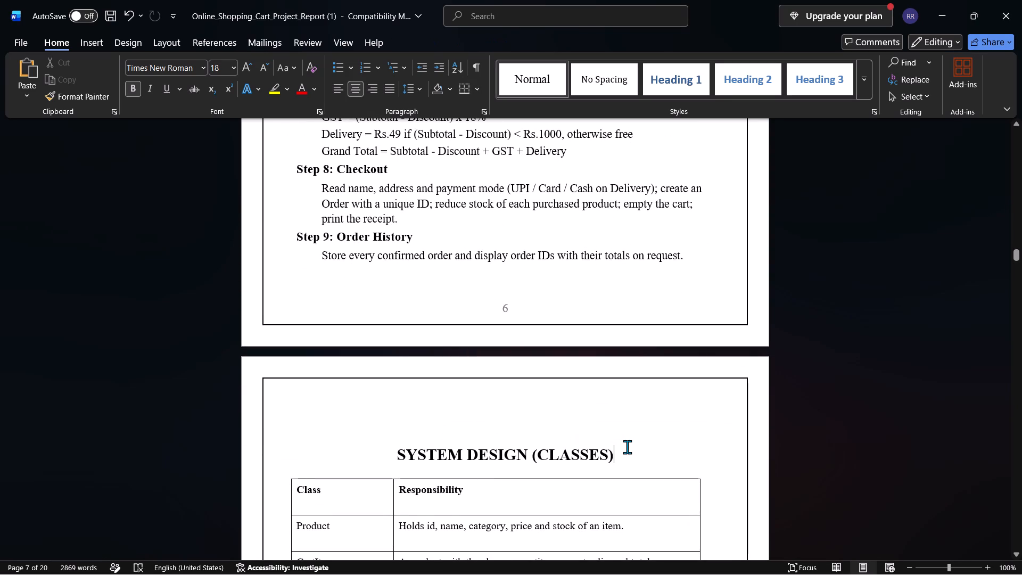
key(Return)
Remove the break before the SOURCE CODE heading so the section follows directly below the Hardware bullet.
scroll(627, 447, down, 4)
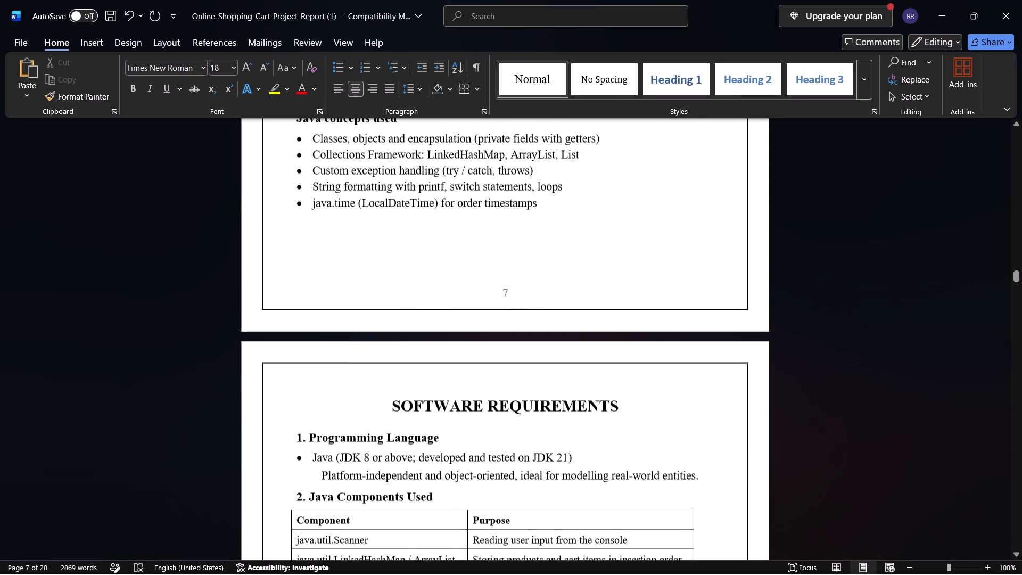
scroll(627, 447, down, 3)
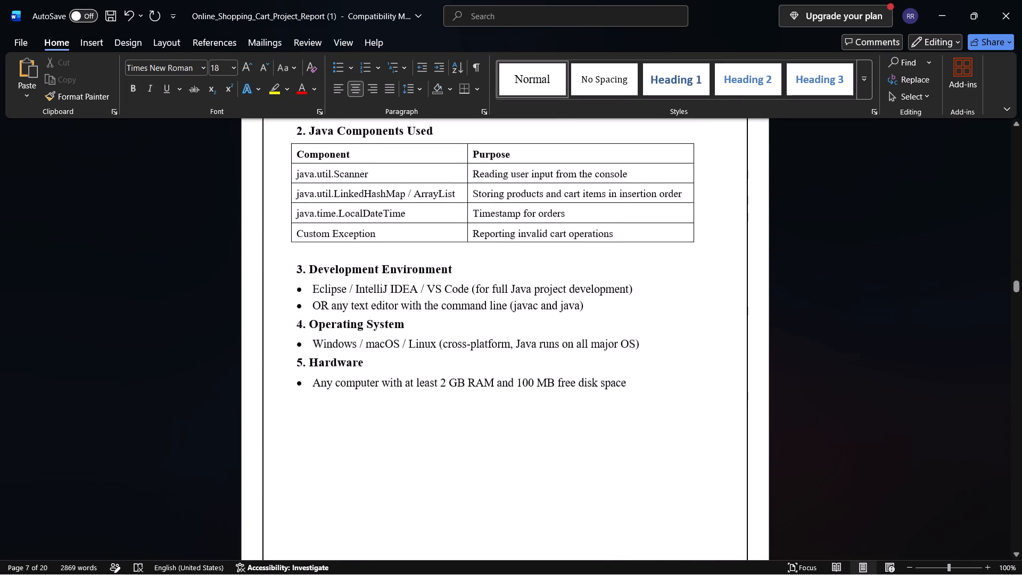
scroll(507, 401, down, 1)
scroll(507, 401, up, 1)
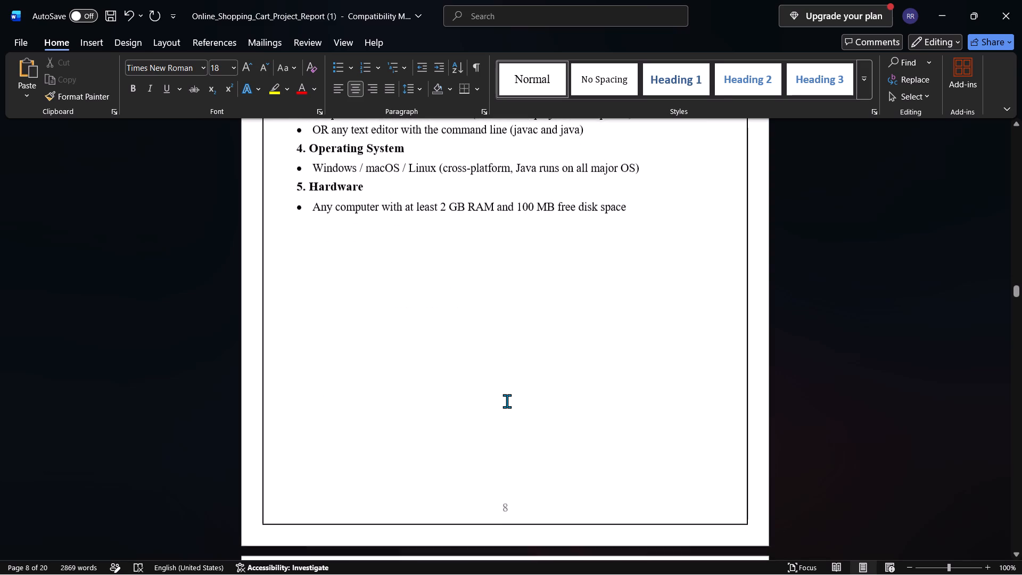
scroll(507, 401, up, 1)
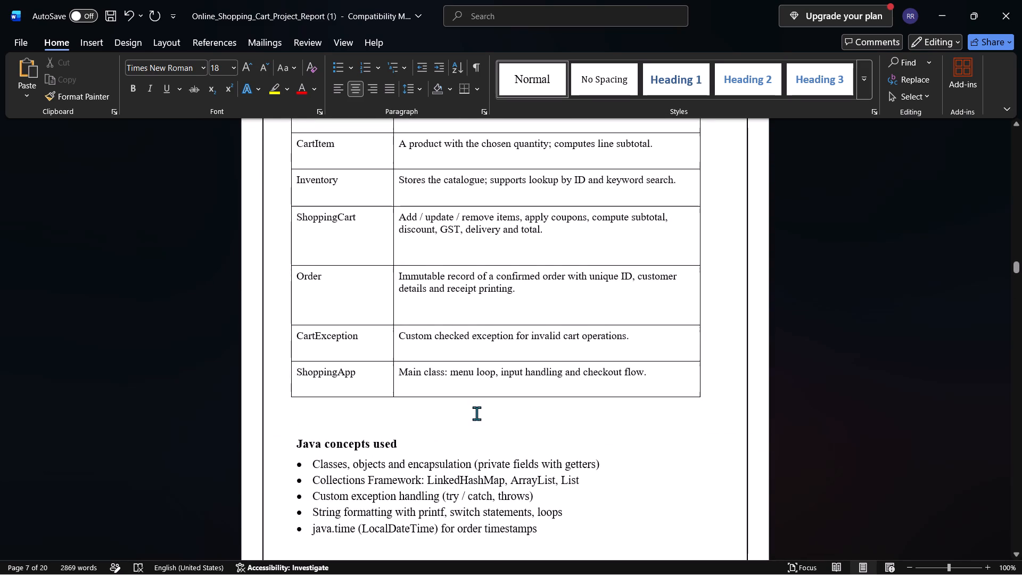
scroll(476, 413, down, 3)
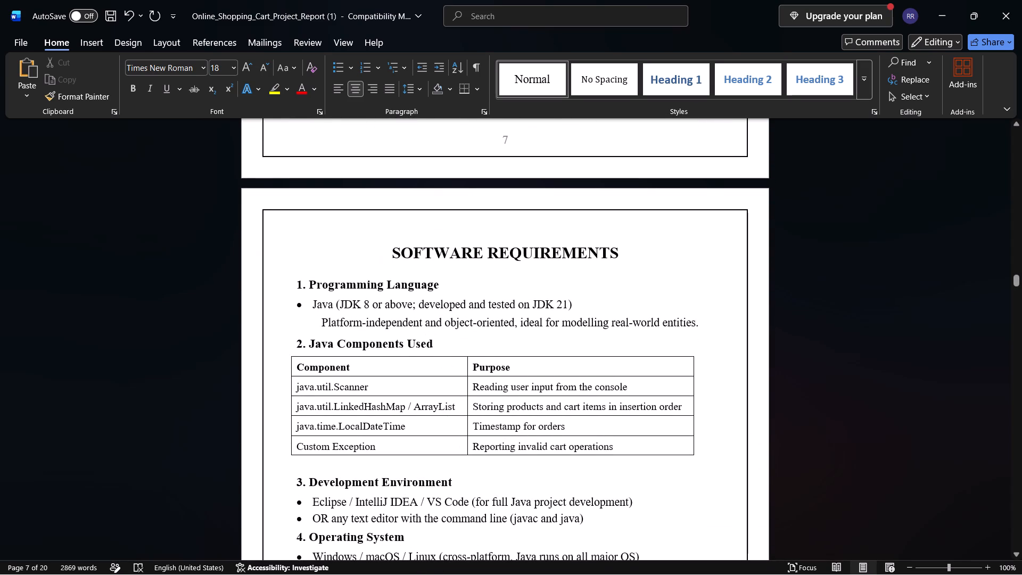
scroll(482, 414, down, 6)
scroll(482, 414, up, 1)
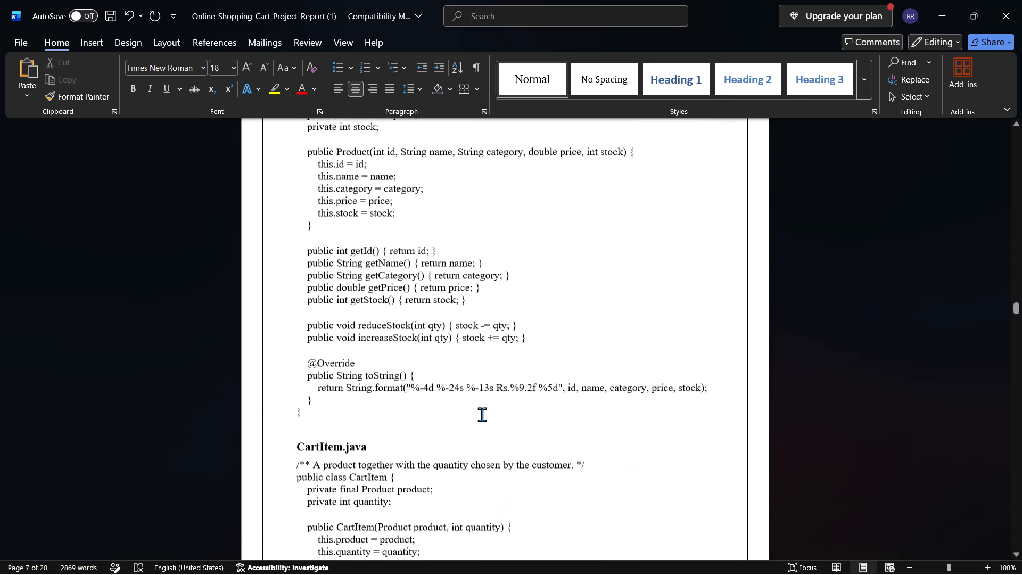
scroll(482, 414, up, 1)
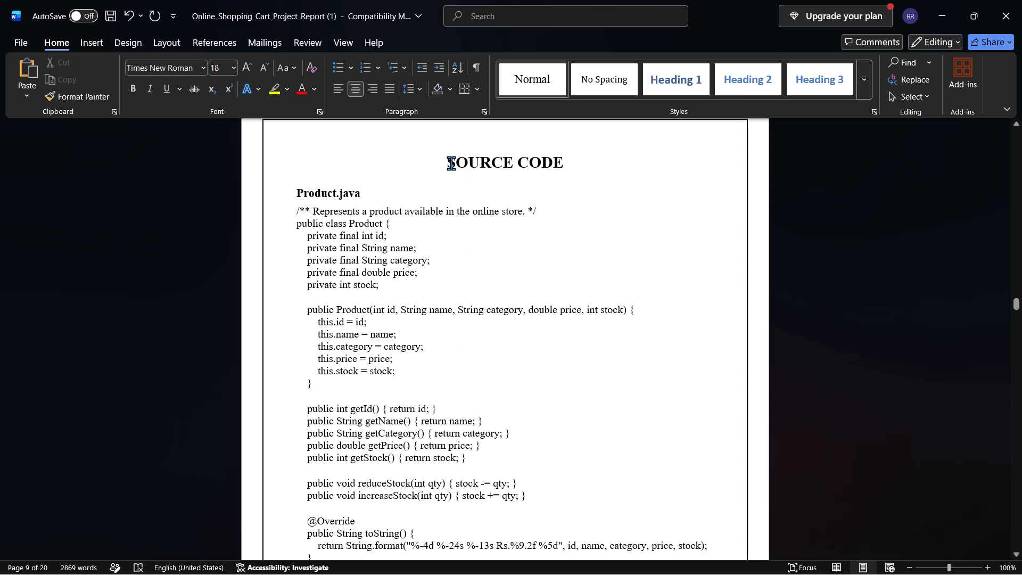
click(451, 163)
key(BackSpace)
key(BackSpace)
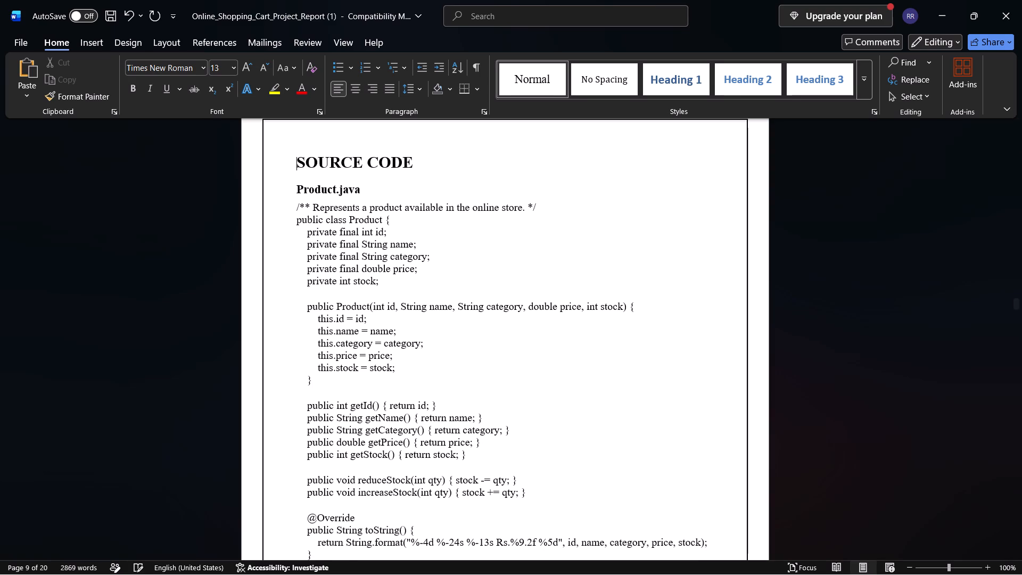
key(BackSpace)
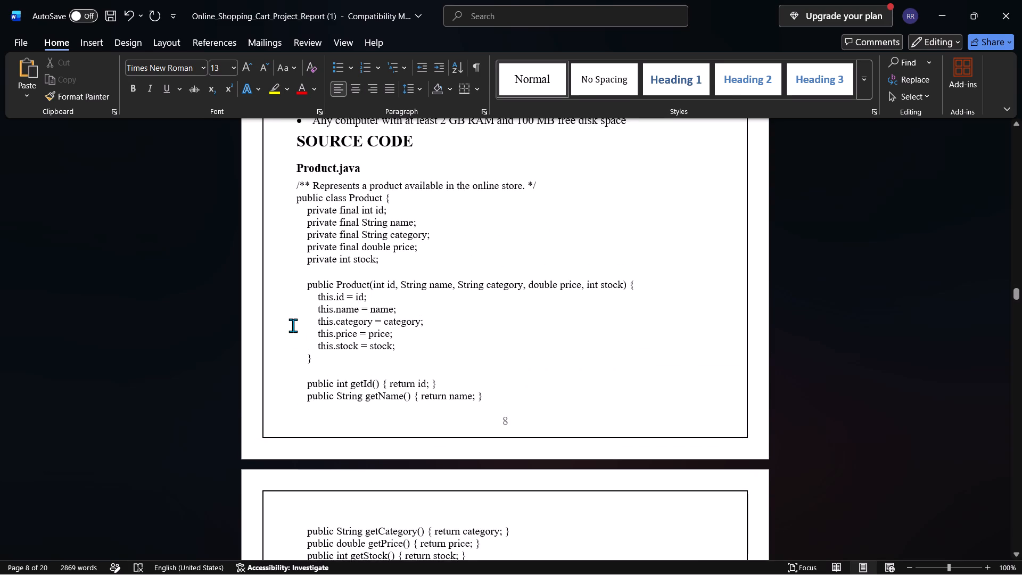
Center the SOURCE CODE heading.
scroll(293, 325, up, 1)
click(356, 88)
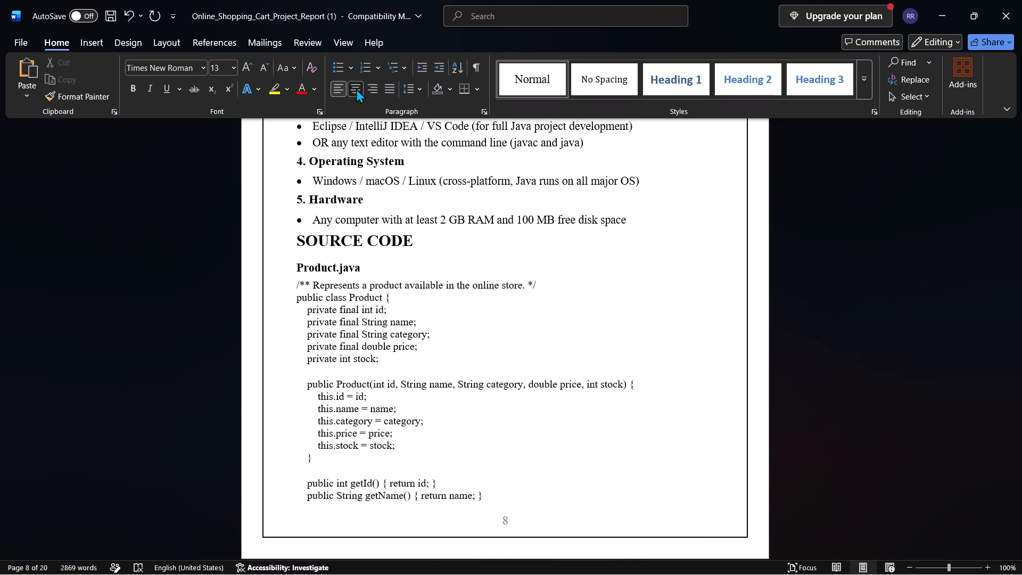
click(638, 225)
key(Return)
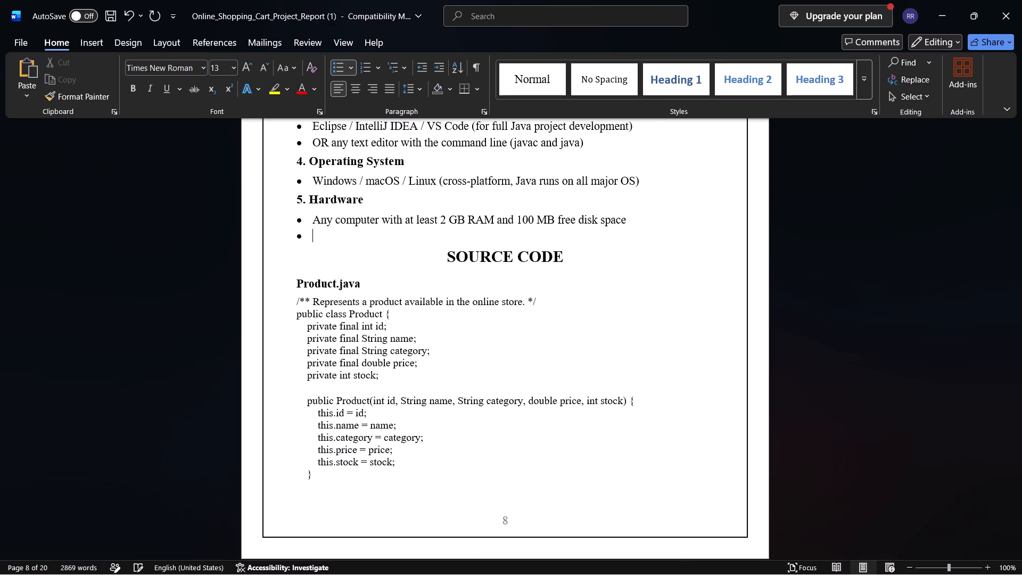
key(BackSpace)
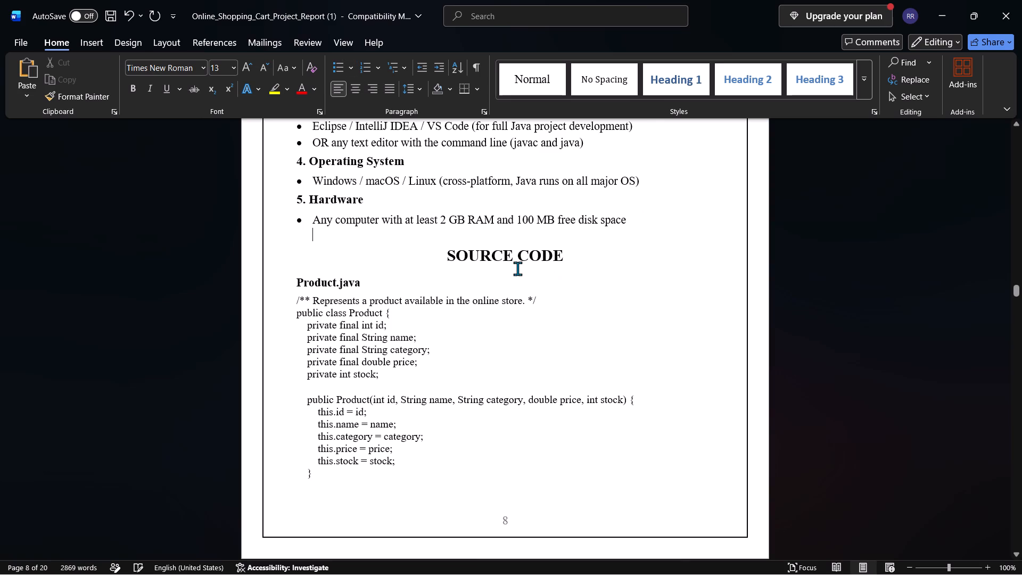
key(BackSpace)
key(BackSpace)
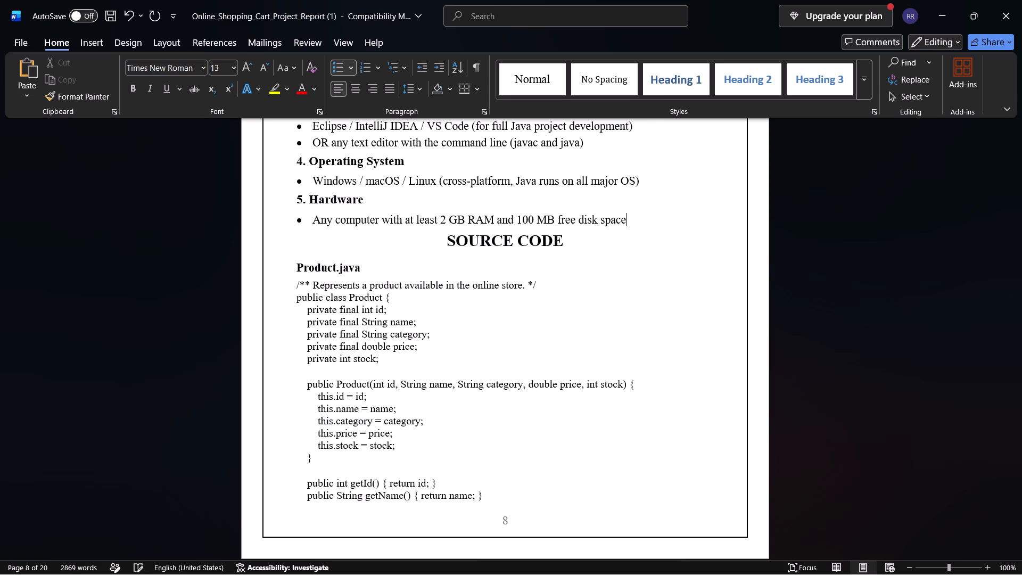
Insert one blank line above the SOURCE CODE heading, below the Hardware bullet.
click(448, 243)
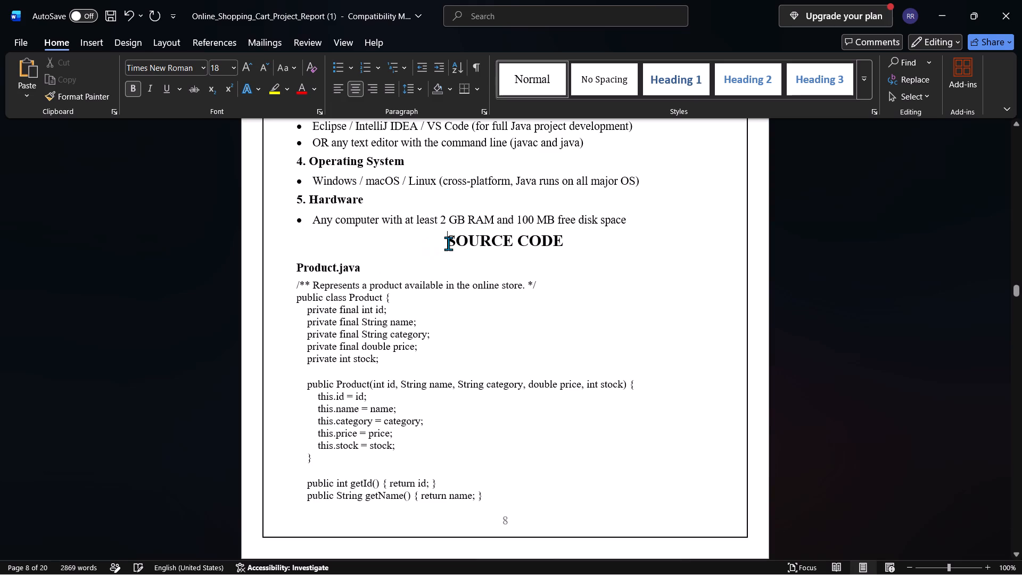
key(Return)
Review the source code pages up to the OUTPUT section, checking how the code flows across pages.
scroll(542, 265, down, 1)
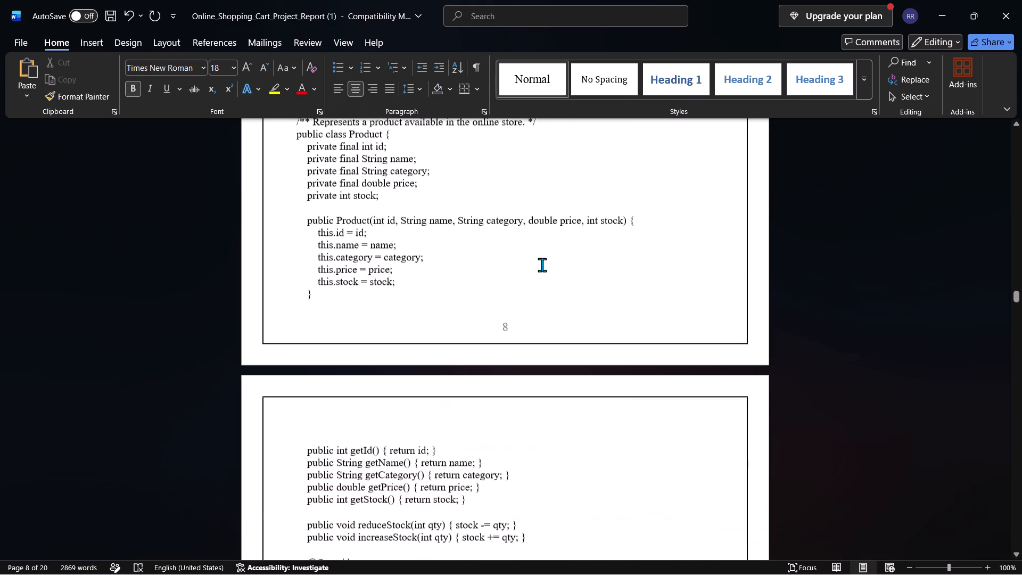
scroll(542, 265, down, 4)
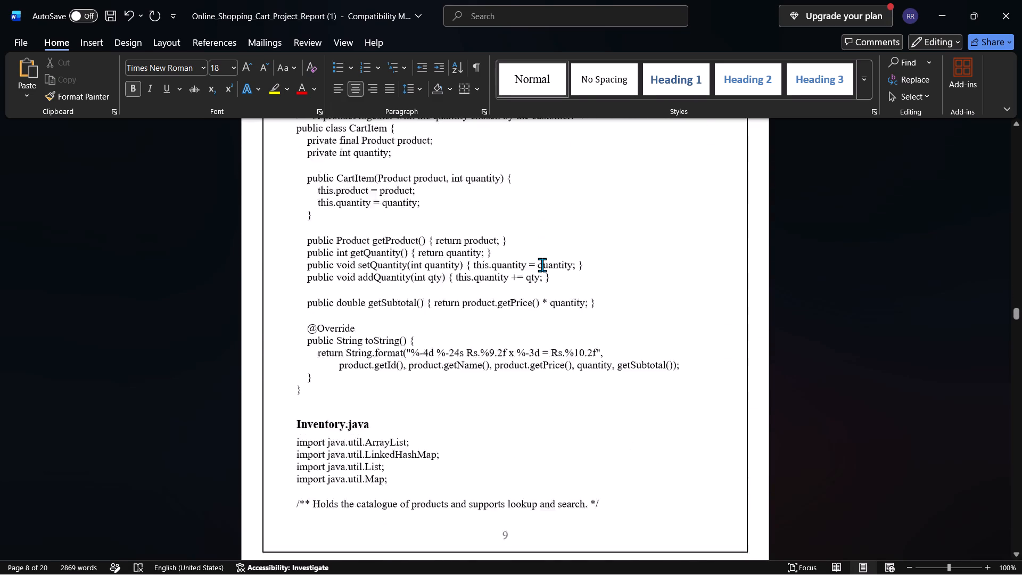
scroll(542, 265, down, 4)
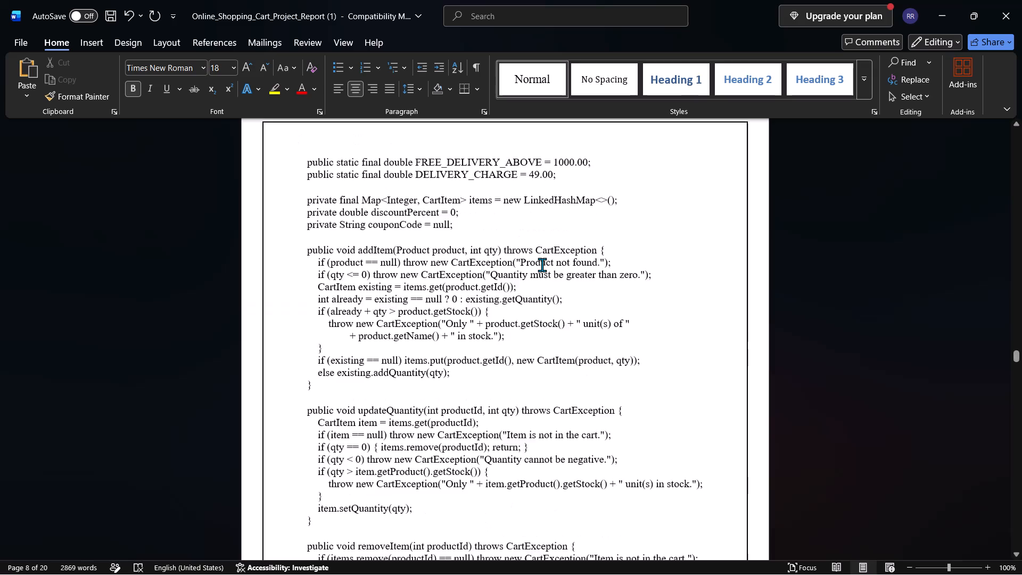
scroll(542, 265, down, 4)
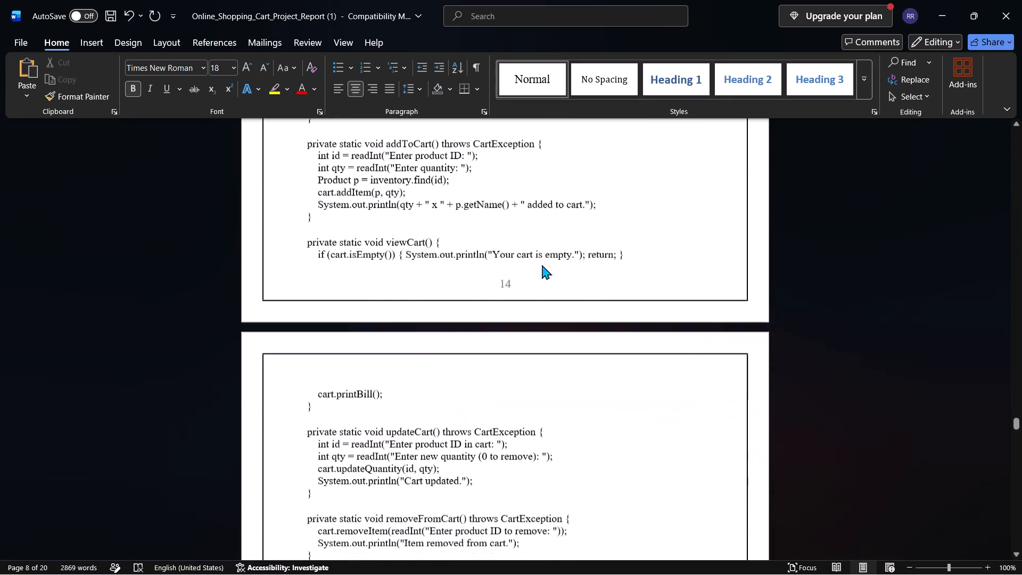
scroll(542, 265, down, 4)
scroll(542, 265, up, 1)
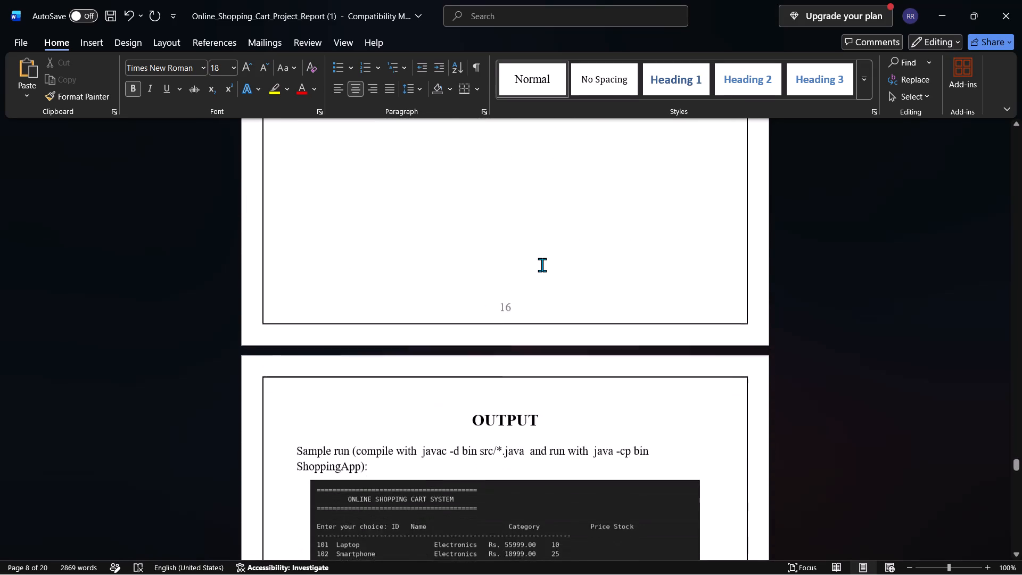
scroll(542, 265, up, 3)
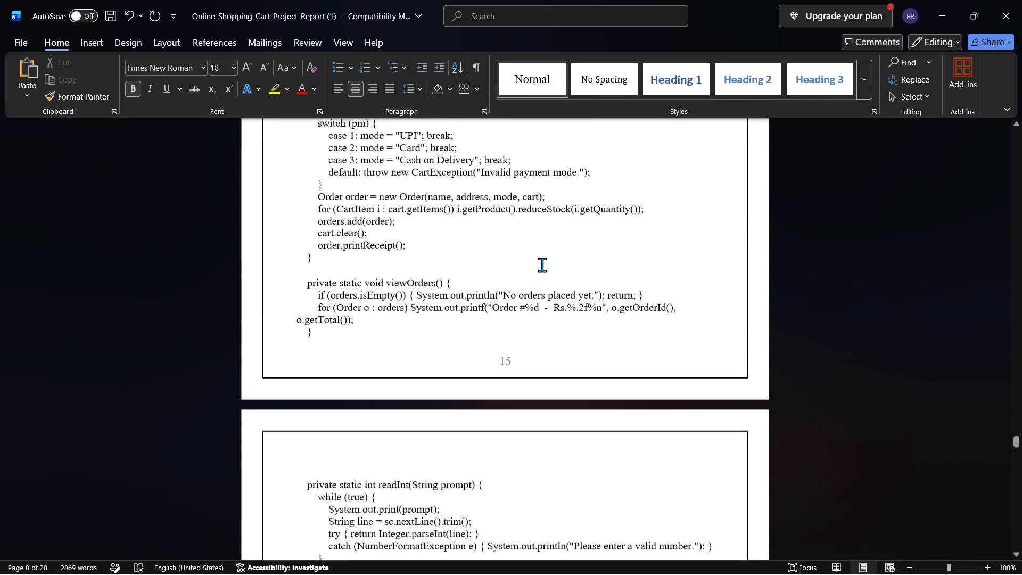
scroll(542, 265, up, 4)
scroll(542, 265, down, 3)
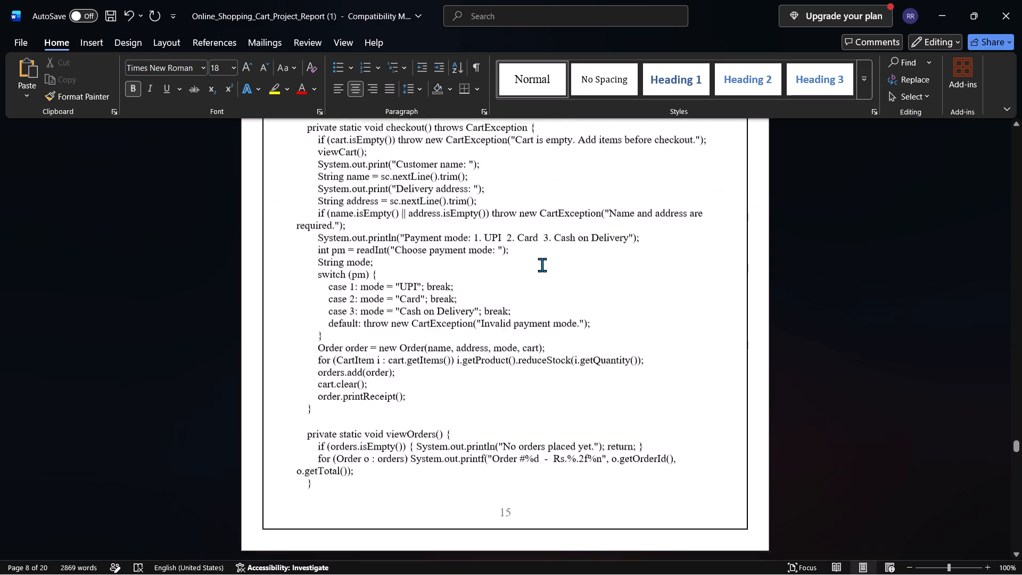
scroll(542, 265, down, 2)
scroll(542, 265, up, 1)
scroll(542, 265, down, 10)
scroll(542, 265, up, 2)
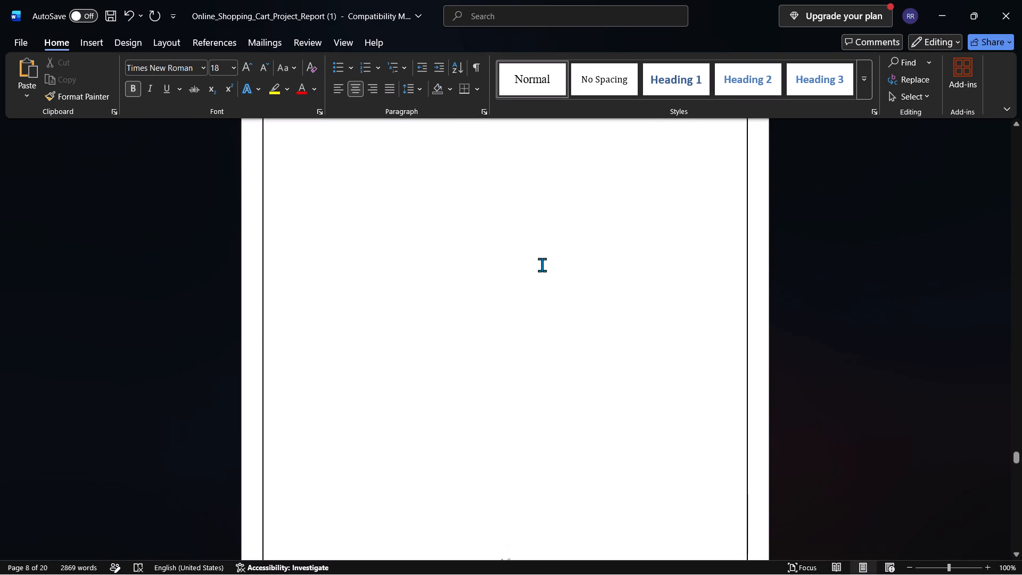
scroll(542, 265, up, 7)
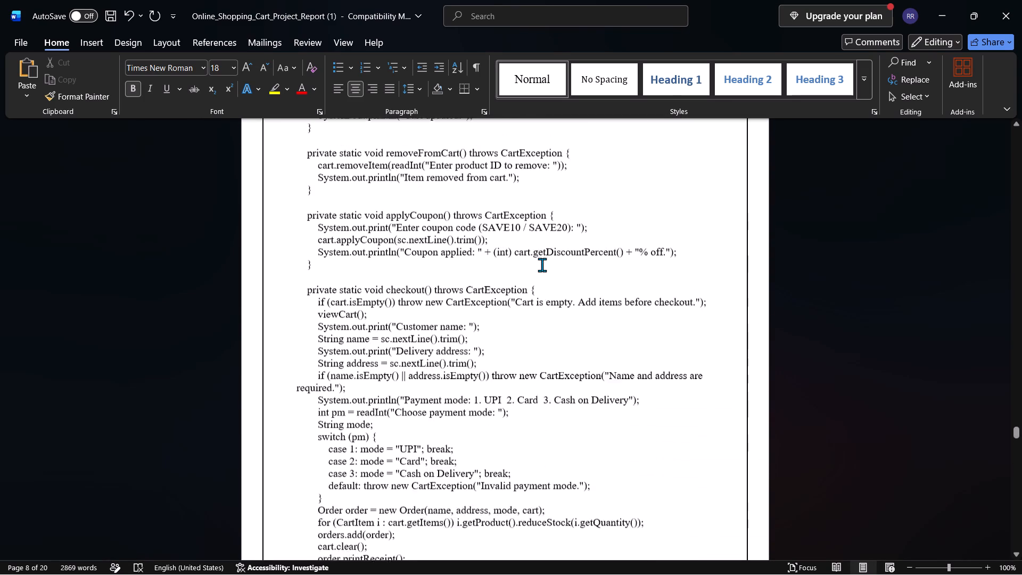
scroll(542, 265, up, 6)
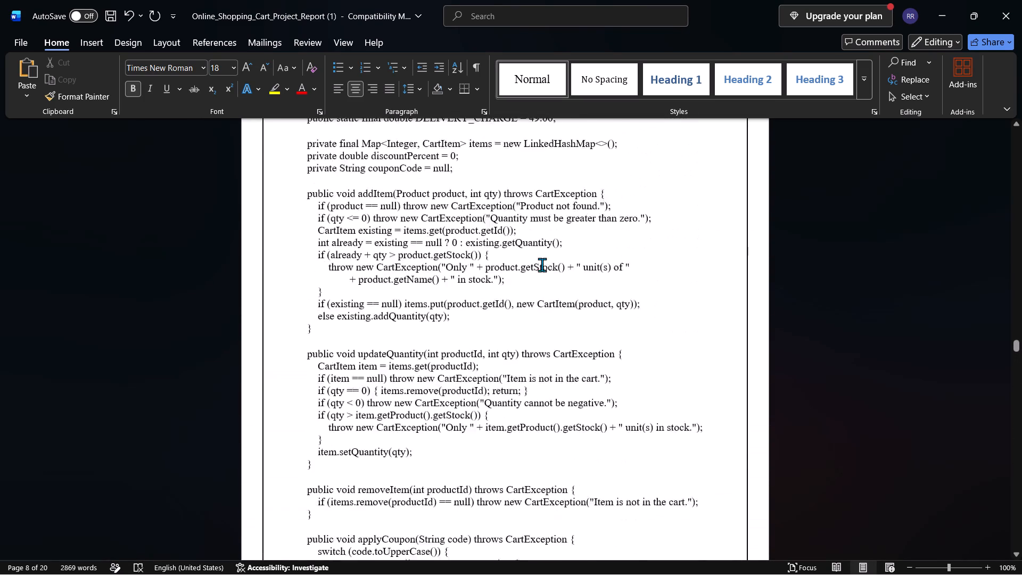
scroll(542, 265, up, 7)
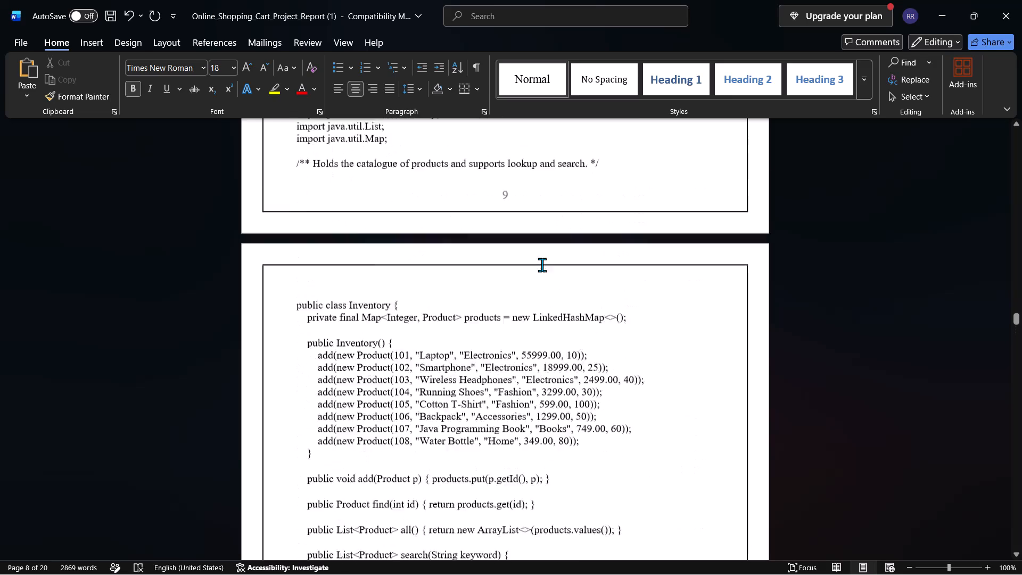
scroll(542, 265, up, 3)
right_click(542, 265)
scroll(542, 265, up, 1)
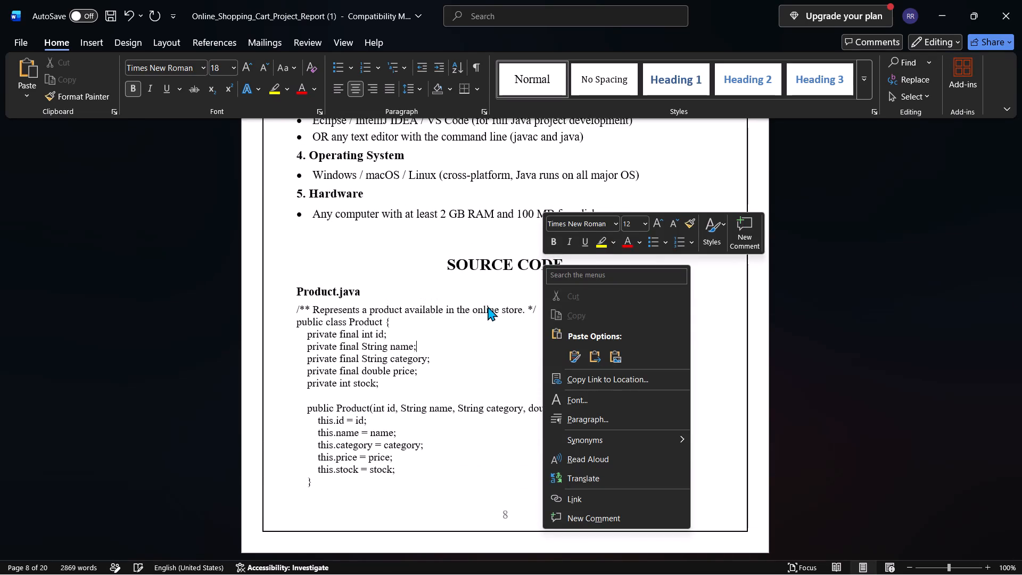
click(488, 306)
Remove the blank line above the CartItem.java heading so it directly follows the end of the Product class.
scroll(452, 371, down, 4)
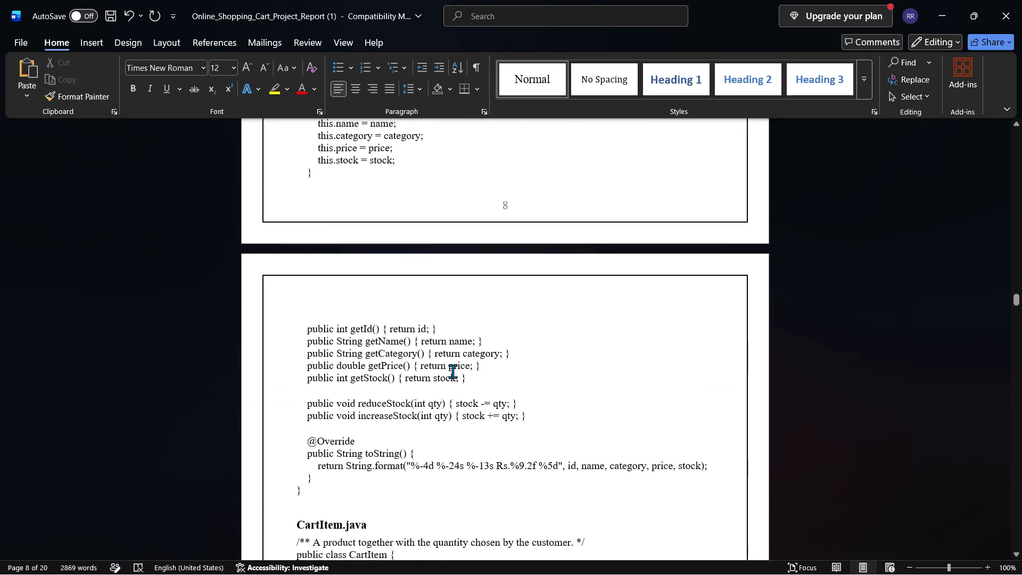
scroll(452, 371, down, 1)
click(304, 320)
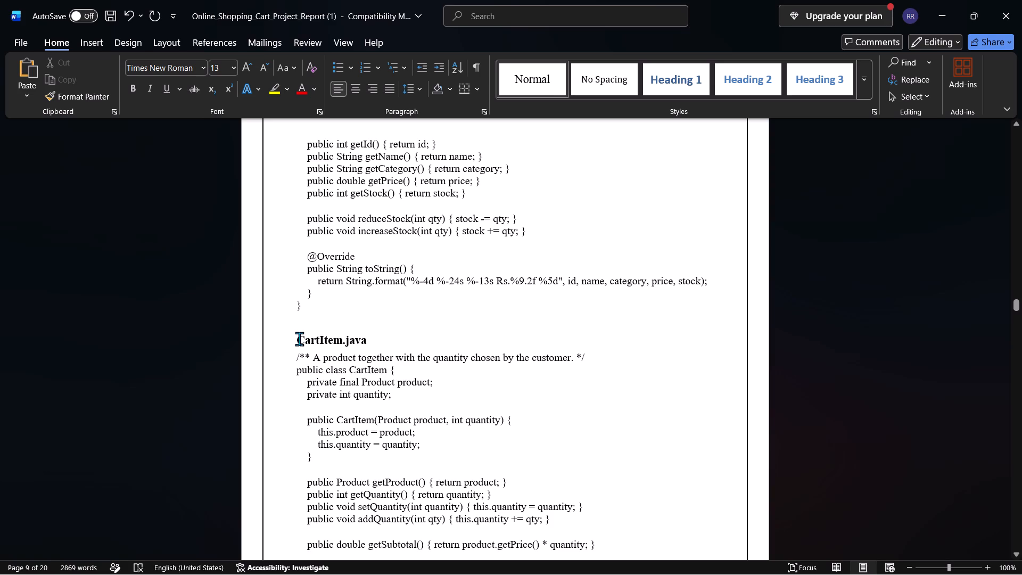
click(300, 340)
key(BackSpace)
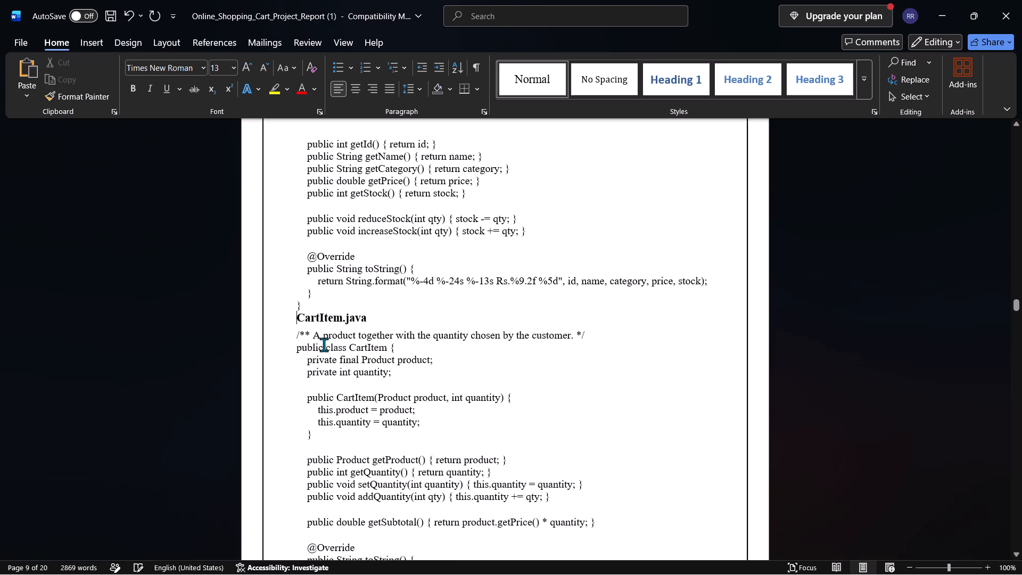
key(Return)
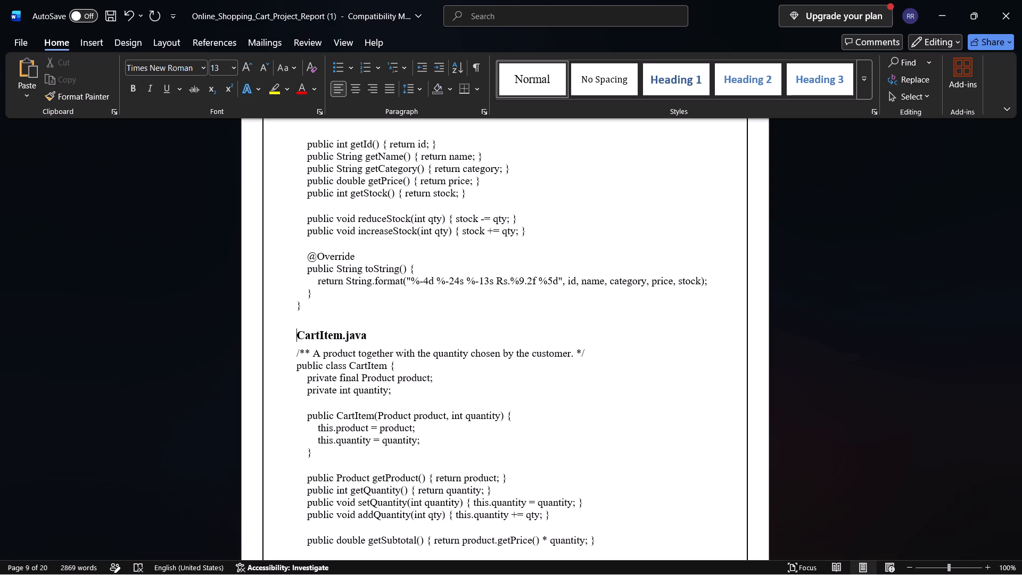
key(BackSpace)
Remove the blank line above the Inventory.java heading so it directly follows the end of the CartItem class.
scroll(309, 406, down, 1)
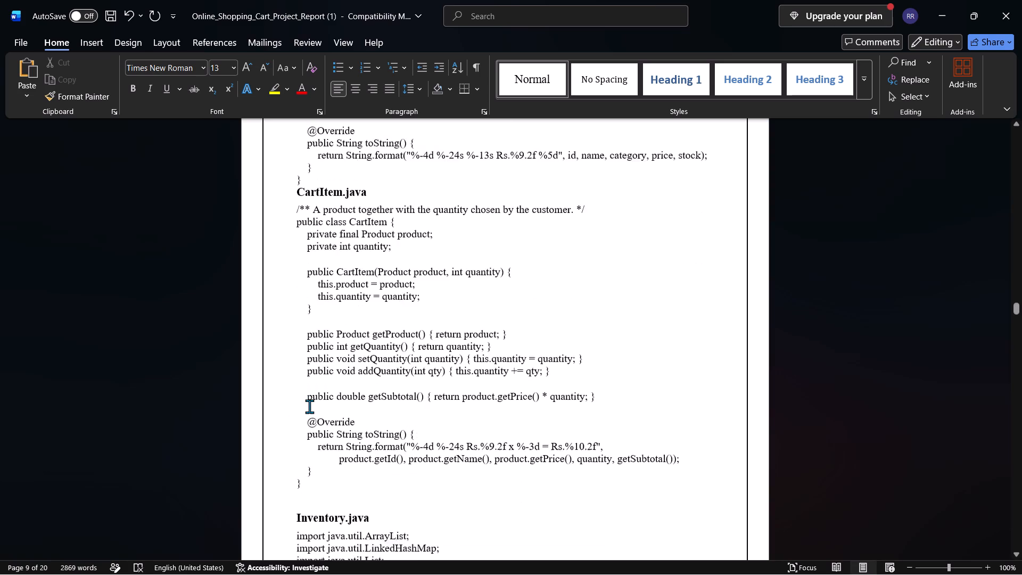
scroll(309, 406, down, 1)
click(295, 362)
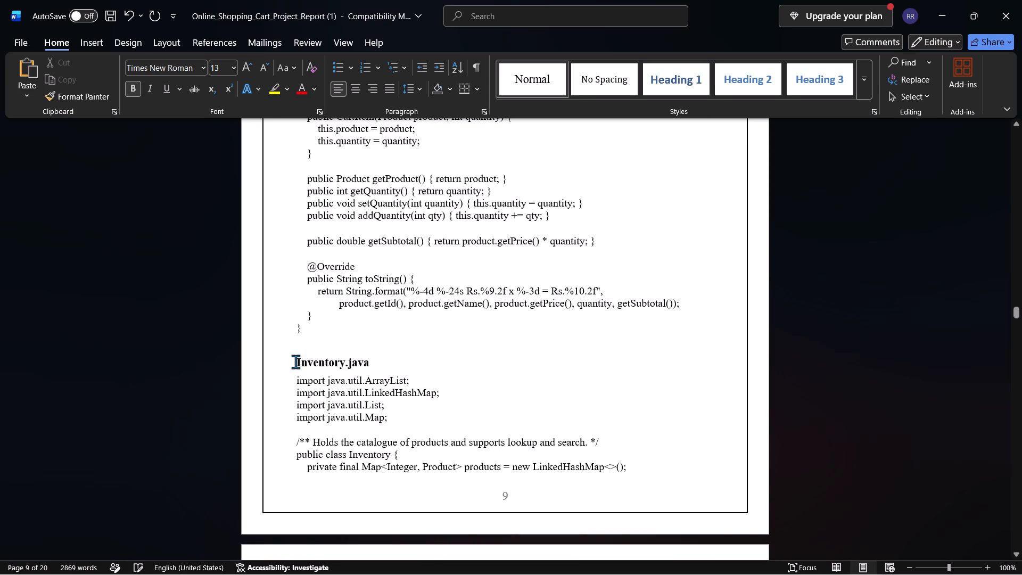
key(BackSpace)
Delete the blank line between the products map declaration and the Inventory() constructor.
scroll(316, 448, down, 1)
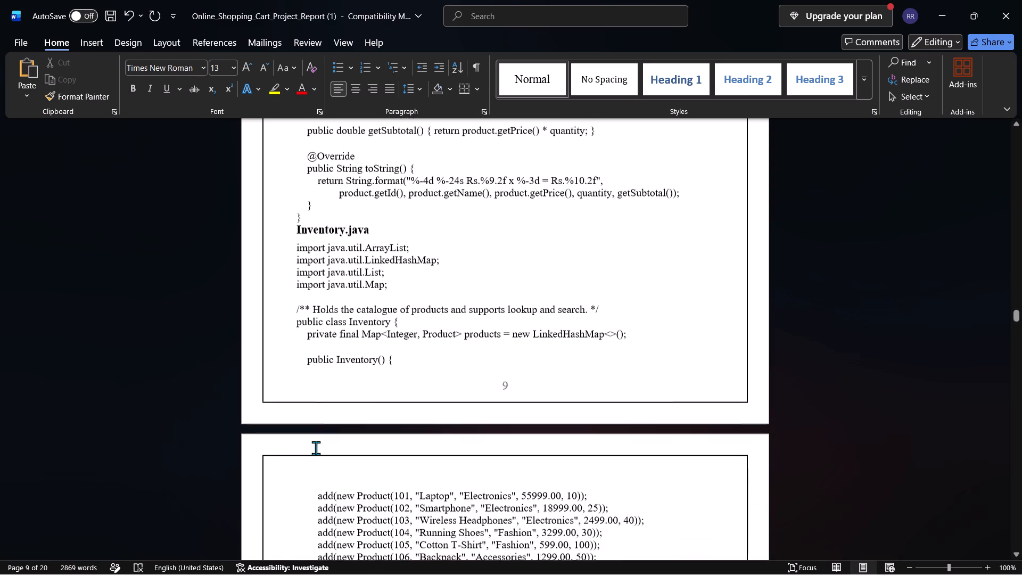
scroll(316, 448, down, 1)
scroll(300, 503, down, 1)
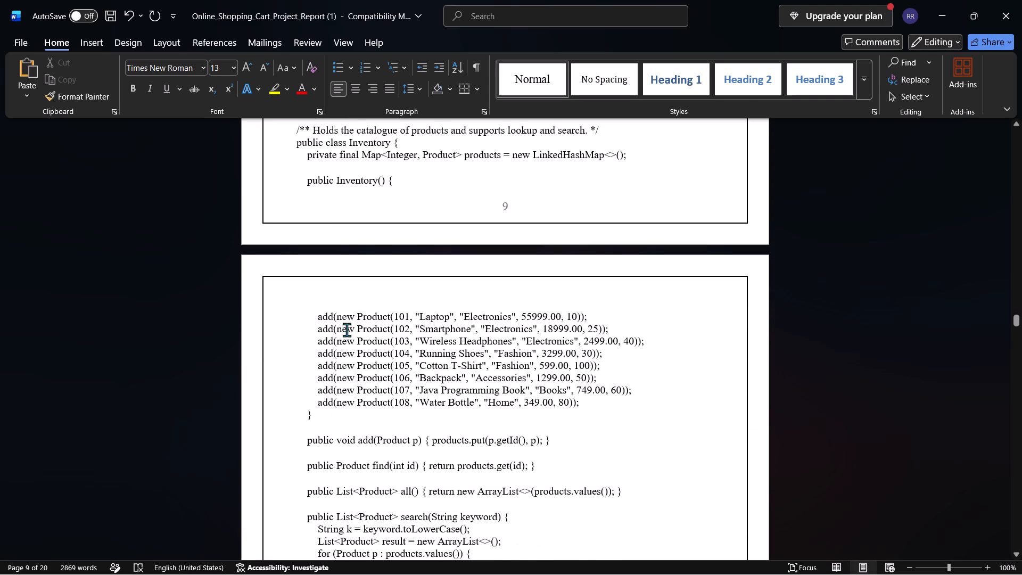
scroll(349, 324, up, 1)
click(309, 343)
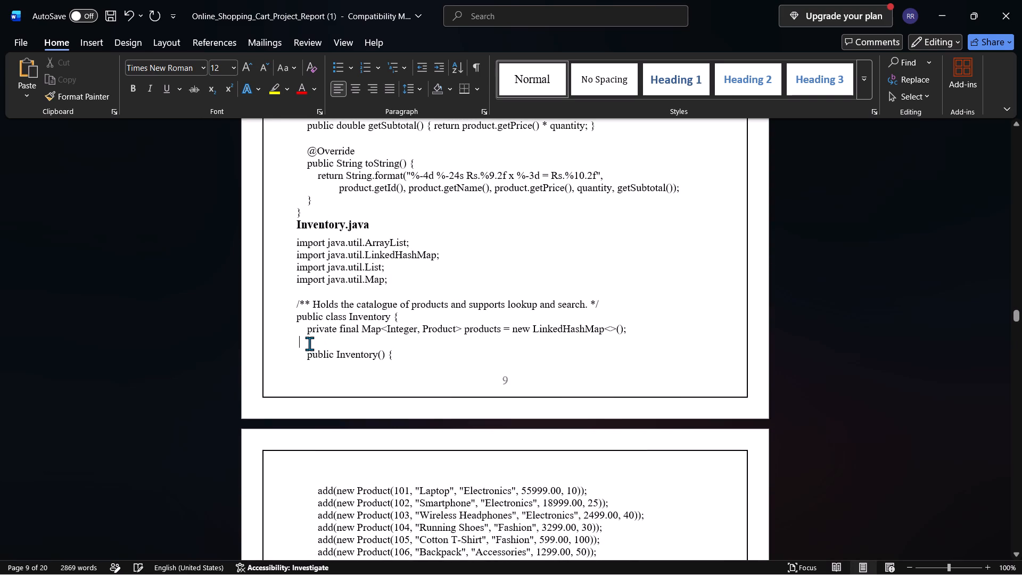
key(BackSpace)
key(BackSpace)
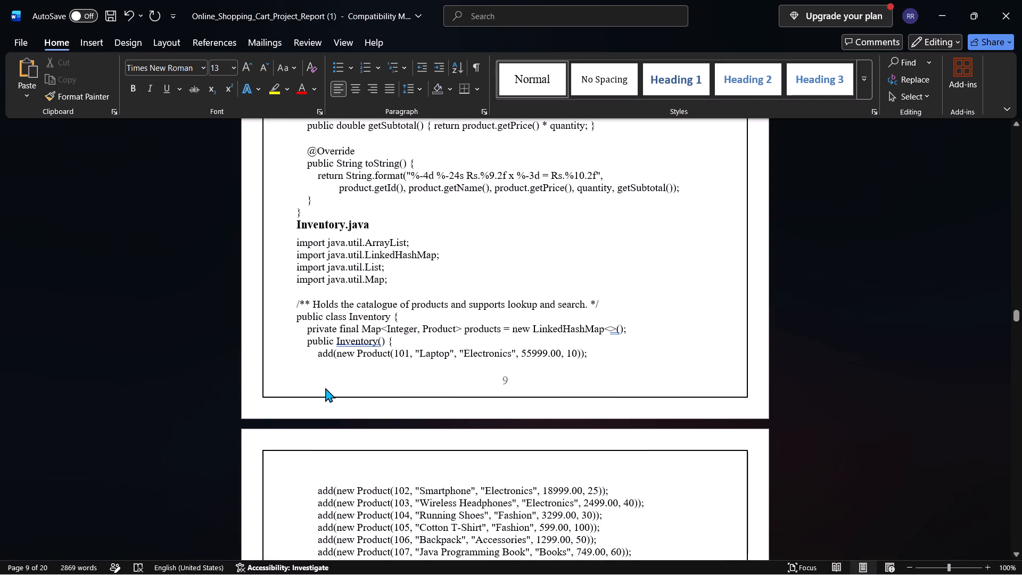
Delete the blank lines before the add, find, all and search methods in the Inventory class.
scroll(325, 388, down, 2)
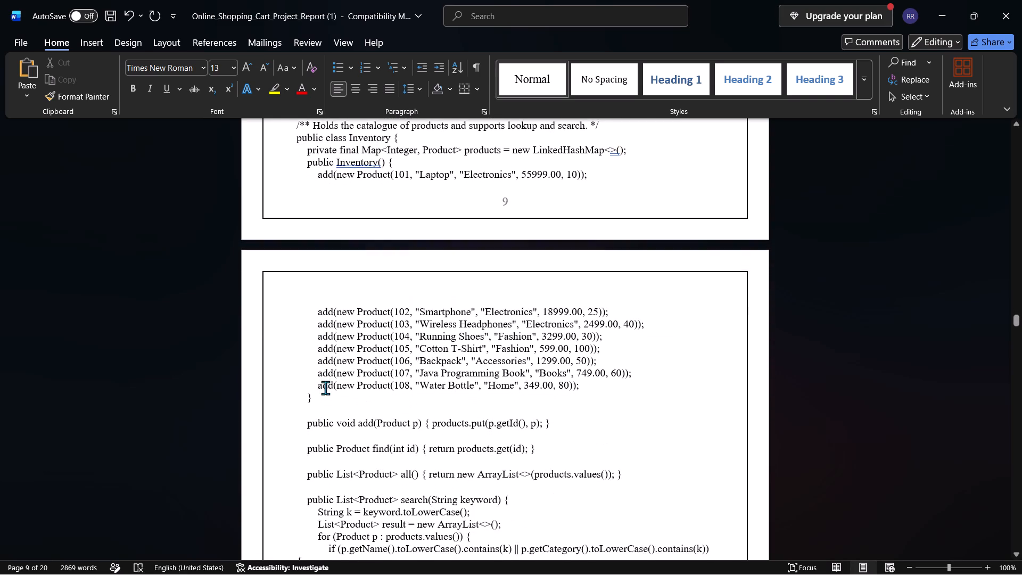
scroll(325, 388, down, 1)
click(314, 381)
key(BackSpace)
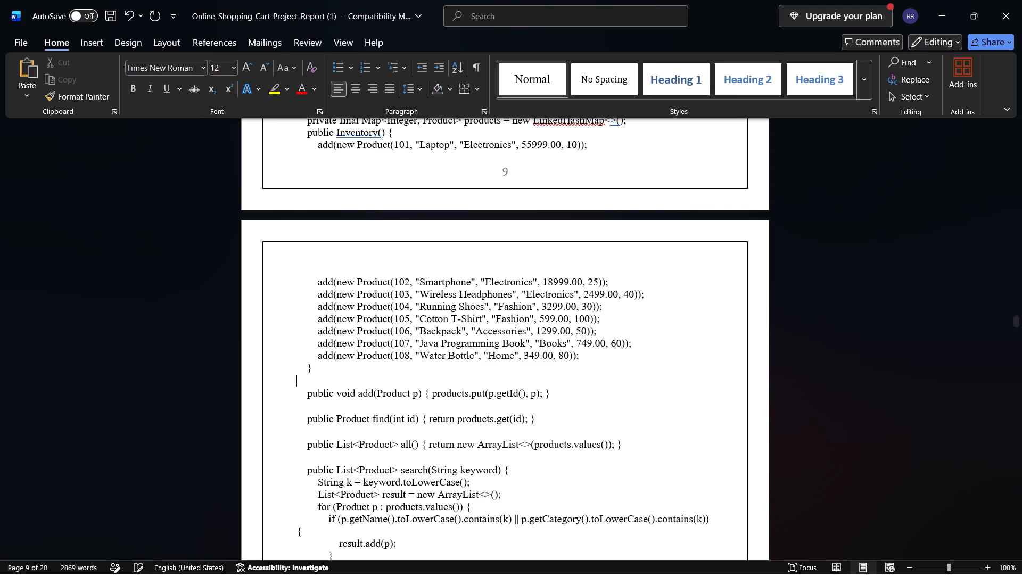
key(BackSpace)
click(315, 394)
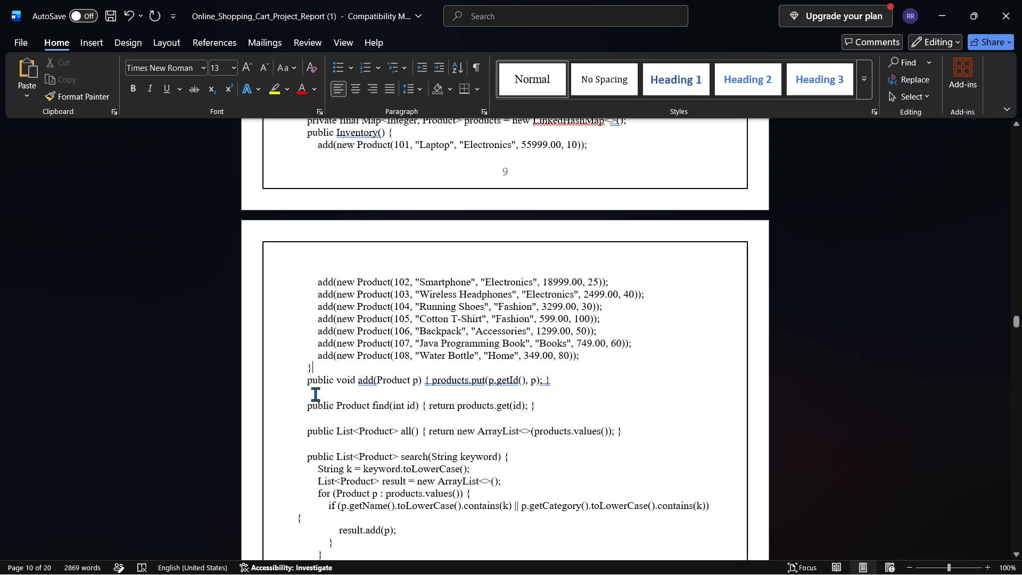
key(BackSpace)
key(BackSpace)
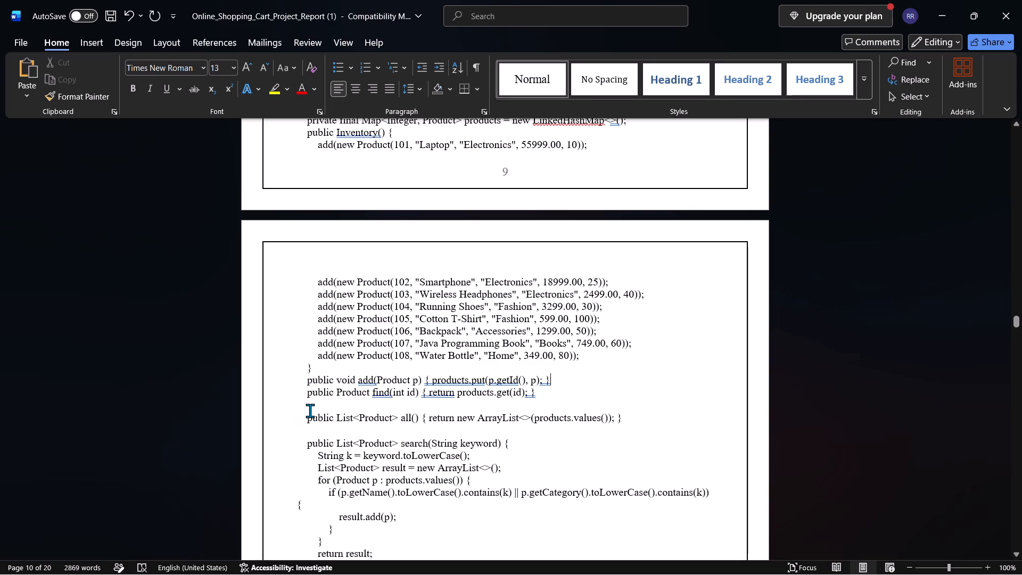
click(317, 407)
key(BackSpace)
key(BackSpace)
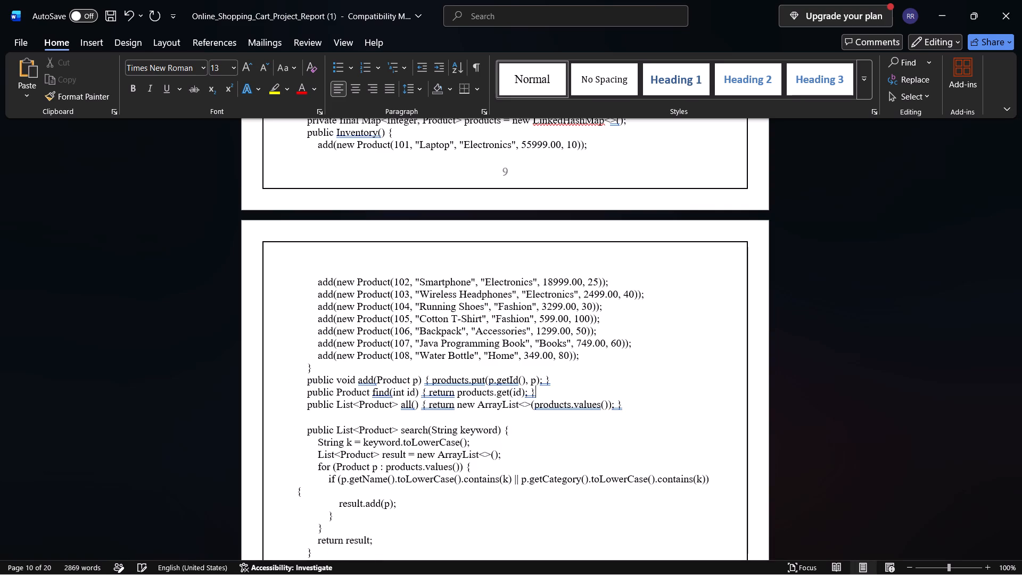
click(313, 415)
key(BackSpace)
key(BackSpace)
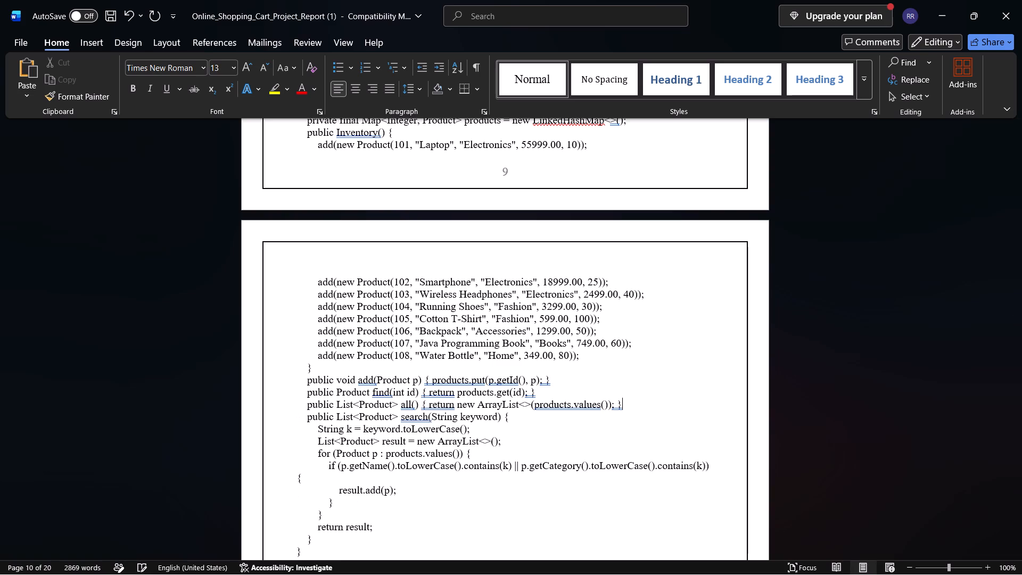
Remove the blank line above the CartException.java heading.
scroll(289, 446, down, 1)
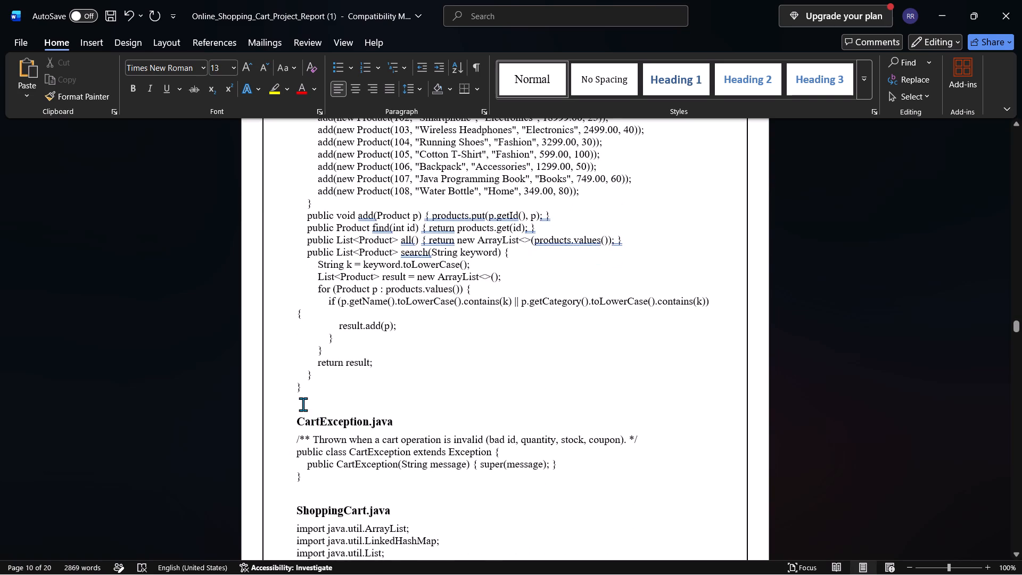
click(303, 404)
key(BackSpace)
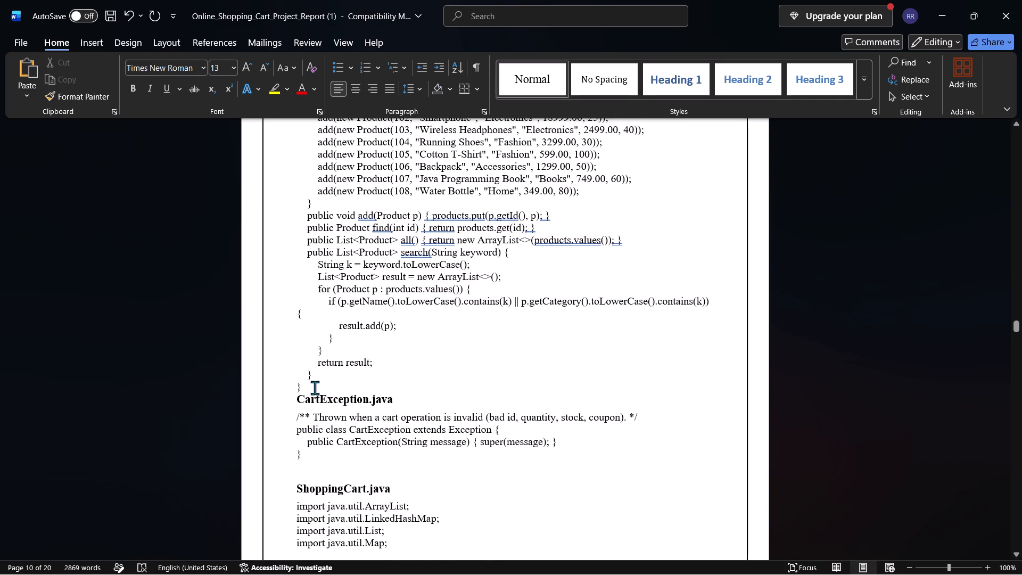
Reduce the gap above the ShoppingCart.java heading to one normal blank line below the CartException class.
scroll(315, 388, down, 1)
click(308, 384)
key(BackSpace)
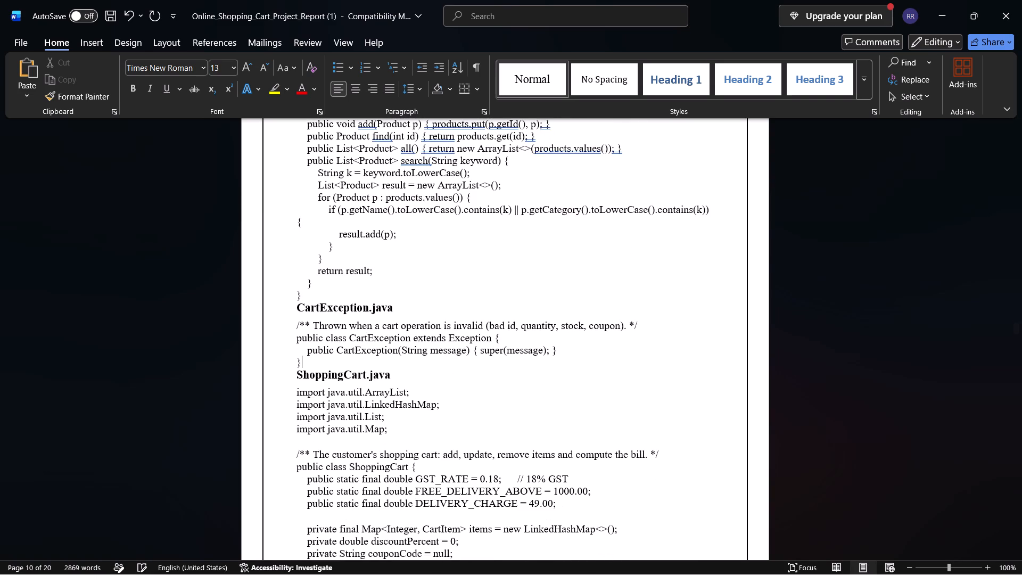
scroll(308, 384, down, 1)
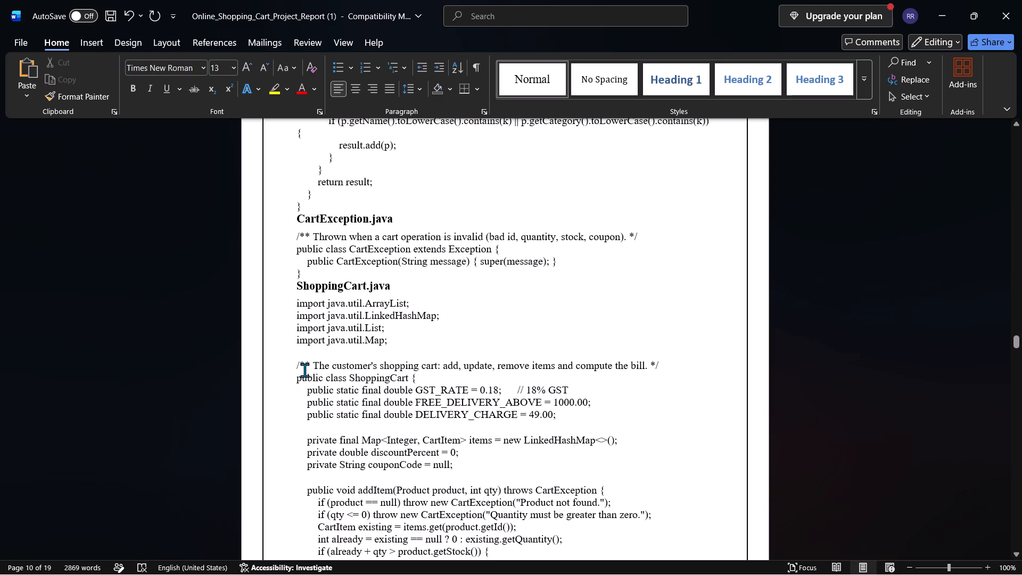
key(Return)
Delete the blank lines after the ShoppingCart imports, before the items map declaration and before the addItem method.
click(301, 367)
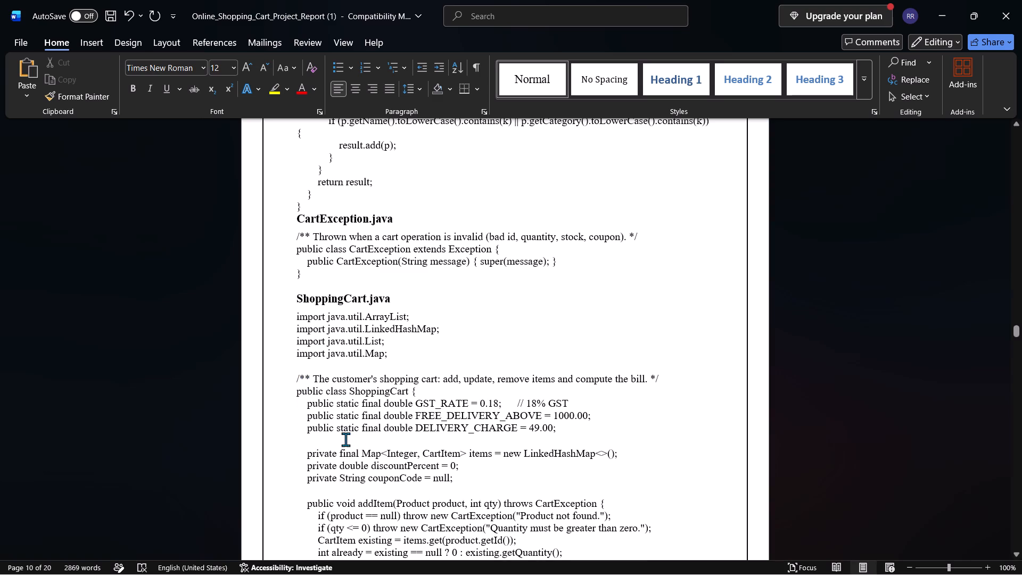
key(BackSpace)
key(BackSpace)
click(318, 425)
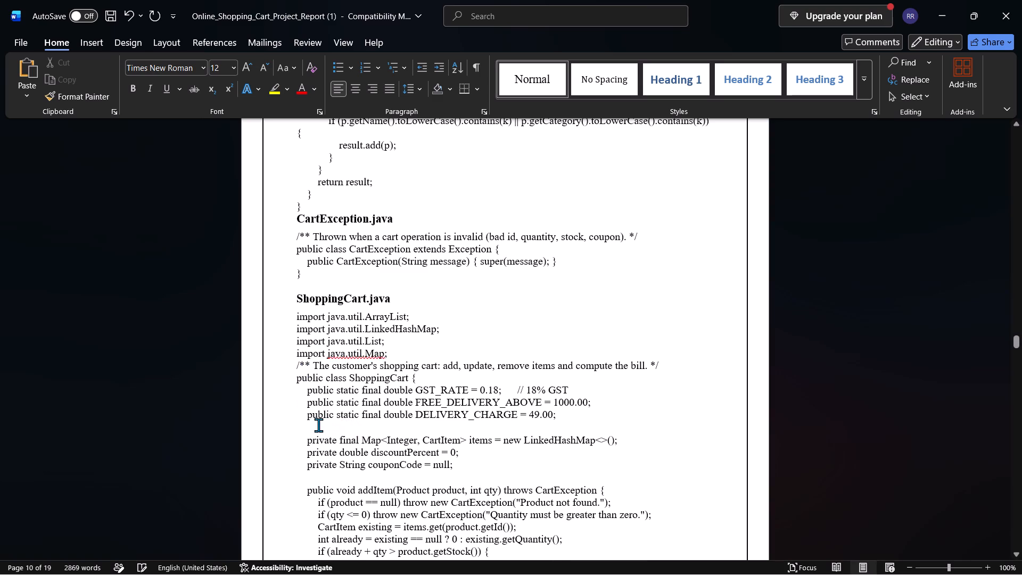
key(BackSpace)
key(BackSpace)
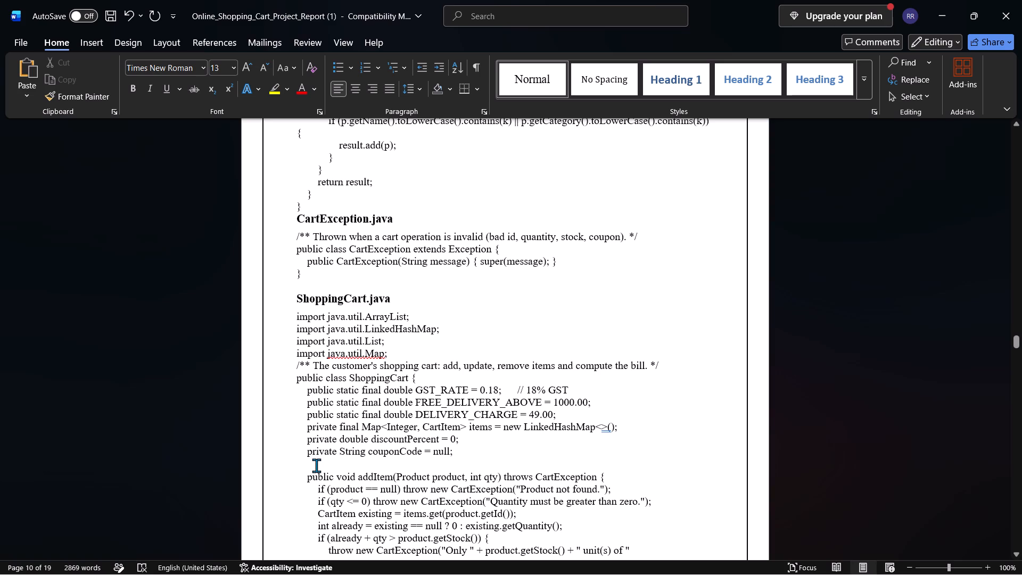
click(316, 465)
key(BackSpace)
key(BackSpace)
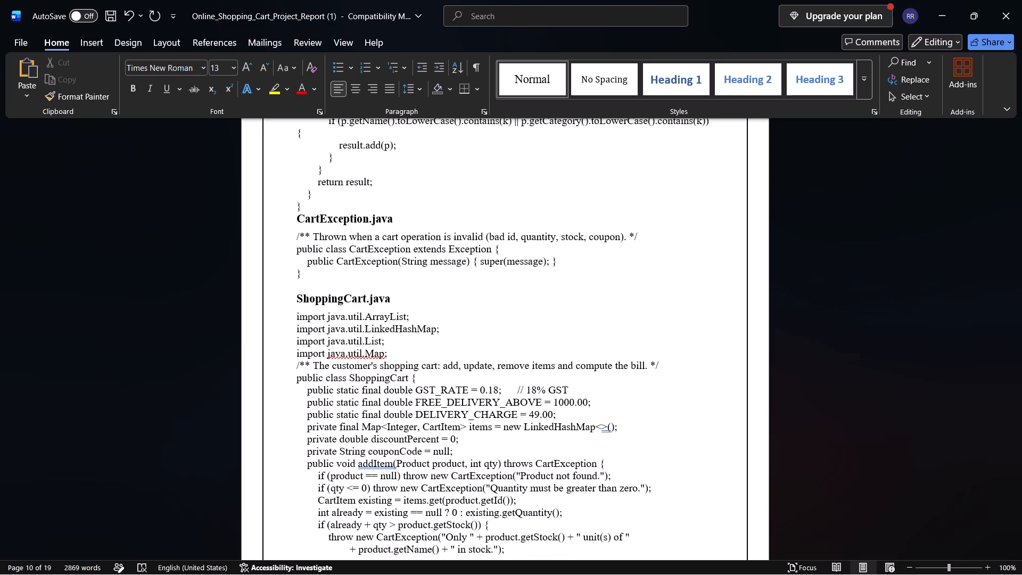
Review the remaining source code, output, CONCLUSION and REFERENCES pages, checking spacing and page flow.
scroll(316, 465, down, 1)
click(332, 374)
scroll(332, 374, down, 2)
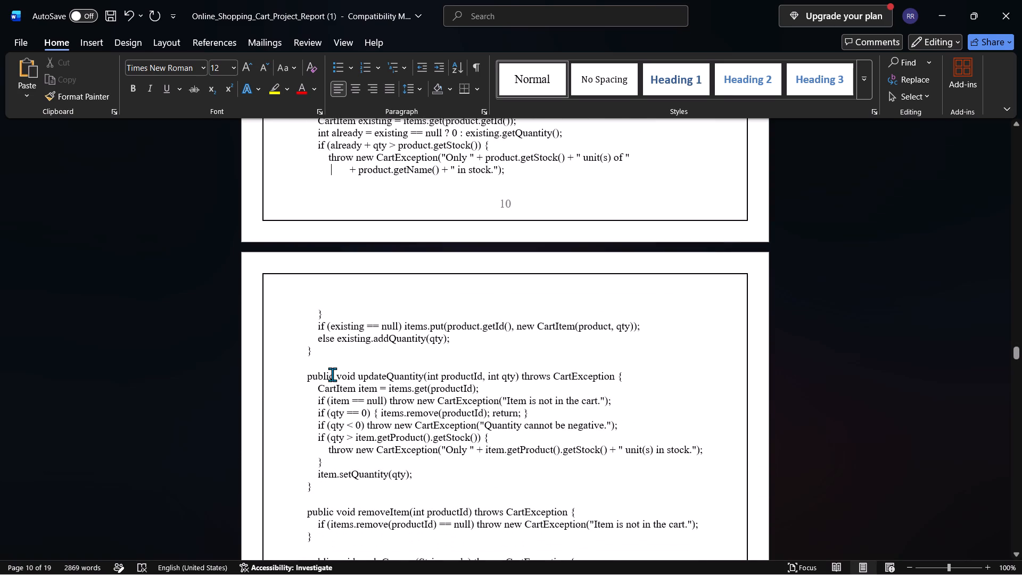
scroll(332, 374, down, 1)
scroll(319, 319, down, 5)
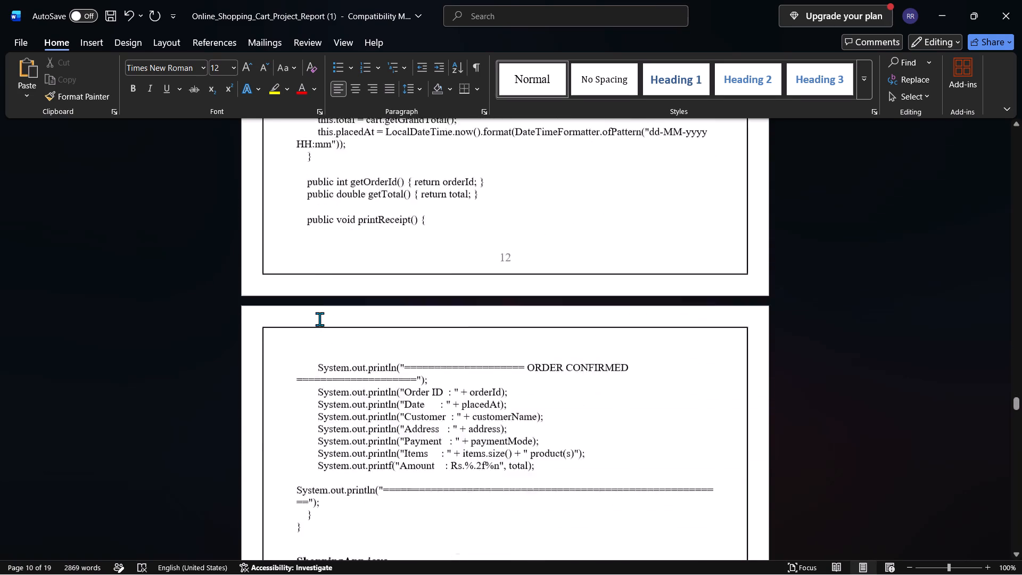
scroll(319, 319, down, 4)
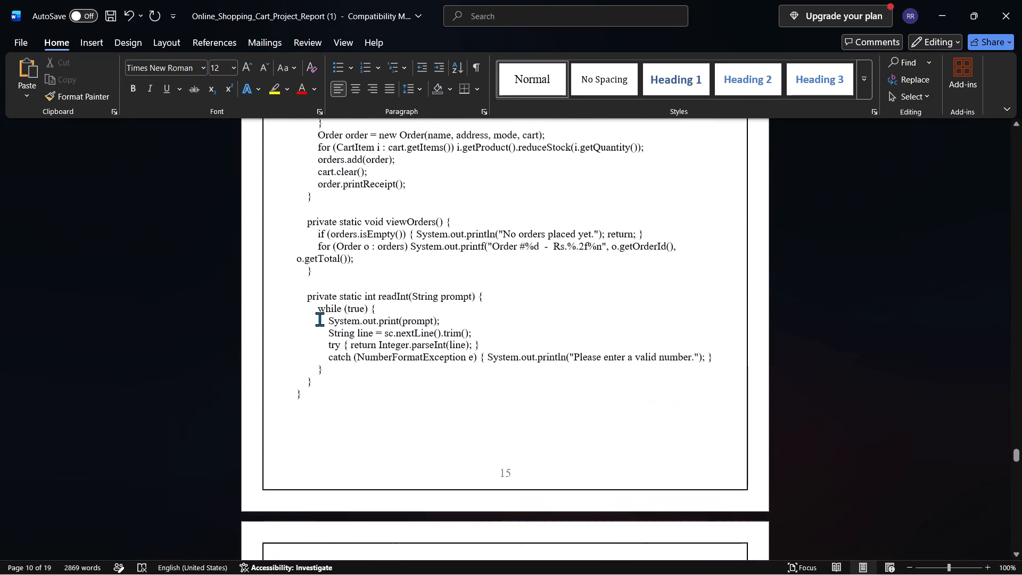
scroll(319, 319, up, 3)
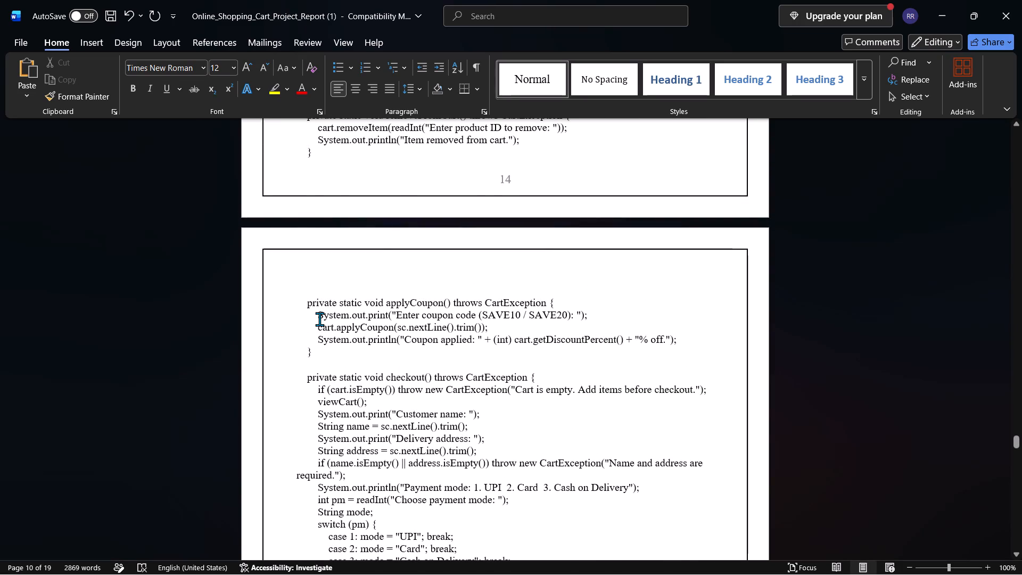
scroll(319, 319, down, 13)
scroll(320, 321, up, 1)
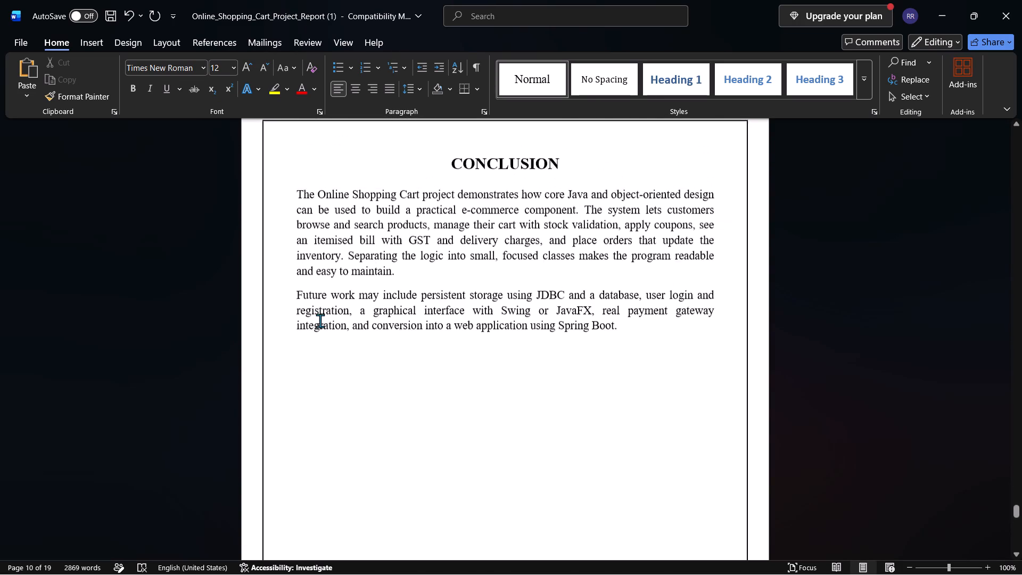
scroll(320, 321, up, 6)
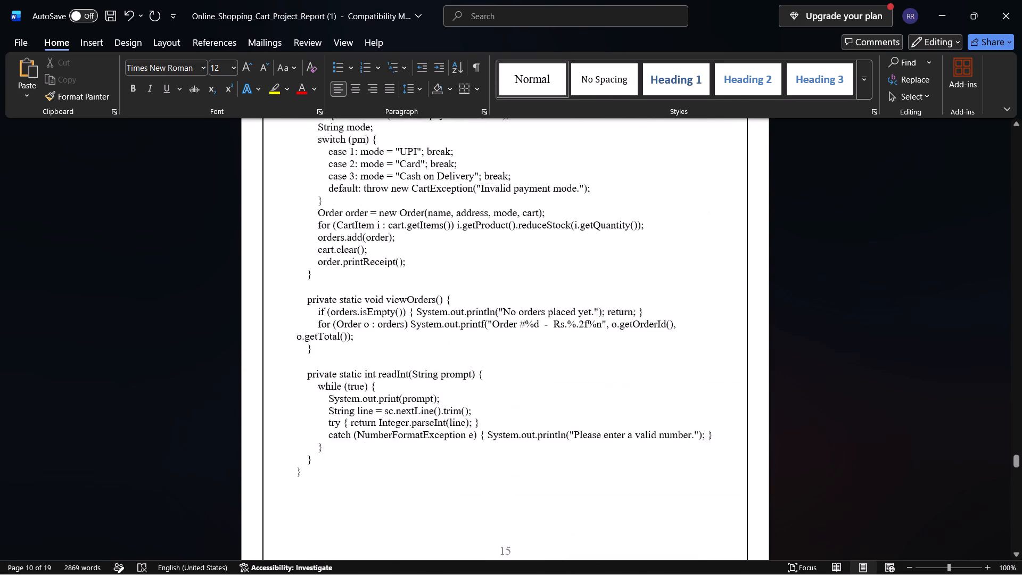
ctrl+scroll(321, 322, down, 1)
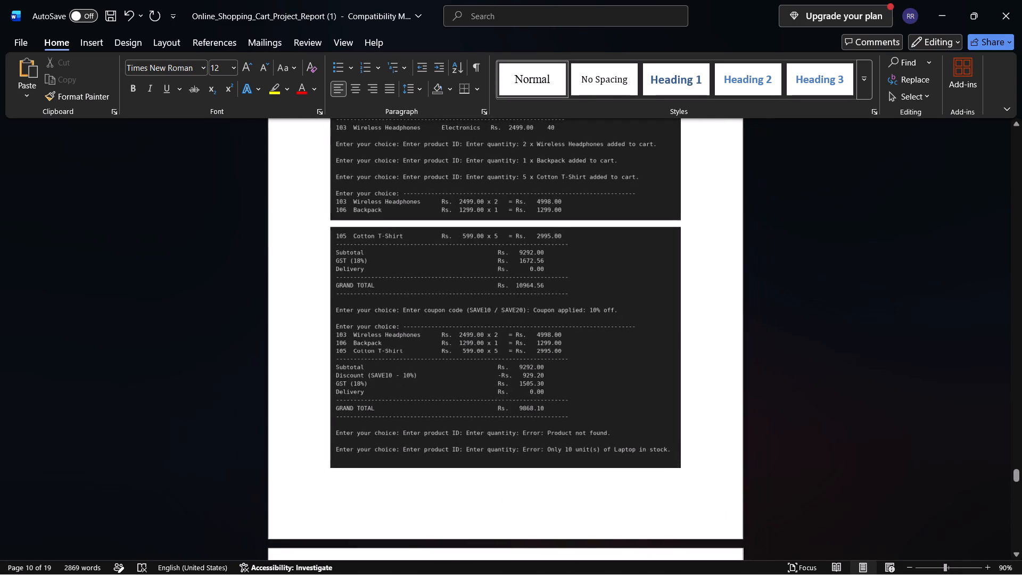
ctrl+scroll(321, 322, down, 2)
scroll(321, 322, down, 2)
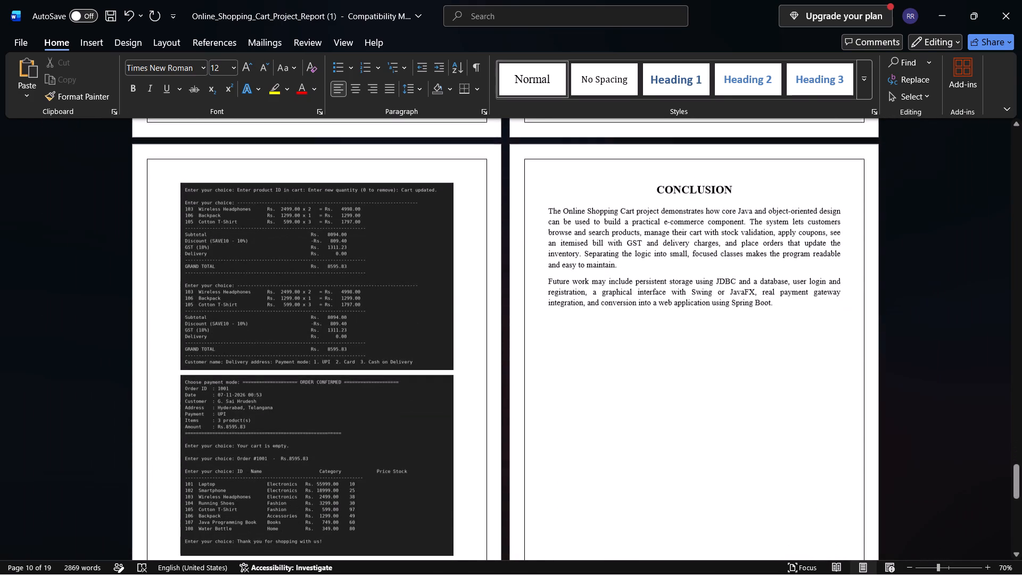
scroll(321, 322, down, 4)
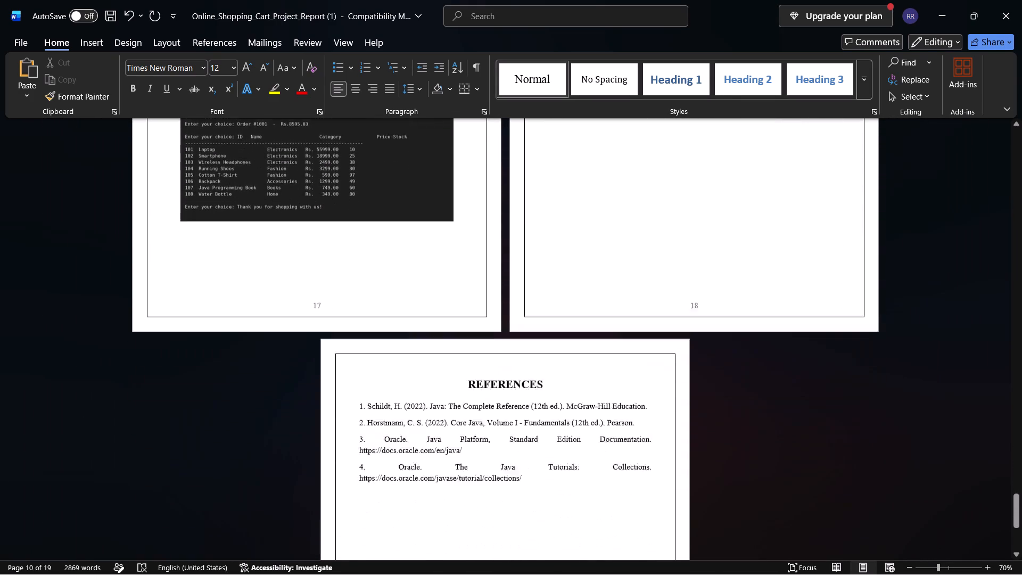
Bring the REFERENCES section up below the CONCLUSION text, separated by one blank line, and centre its heading.
scroll(321, 322, down, 1)
click(459, 320)
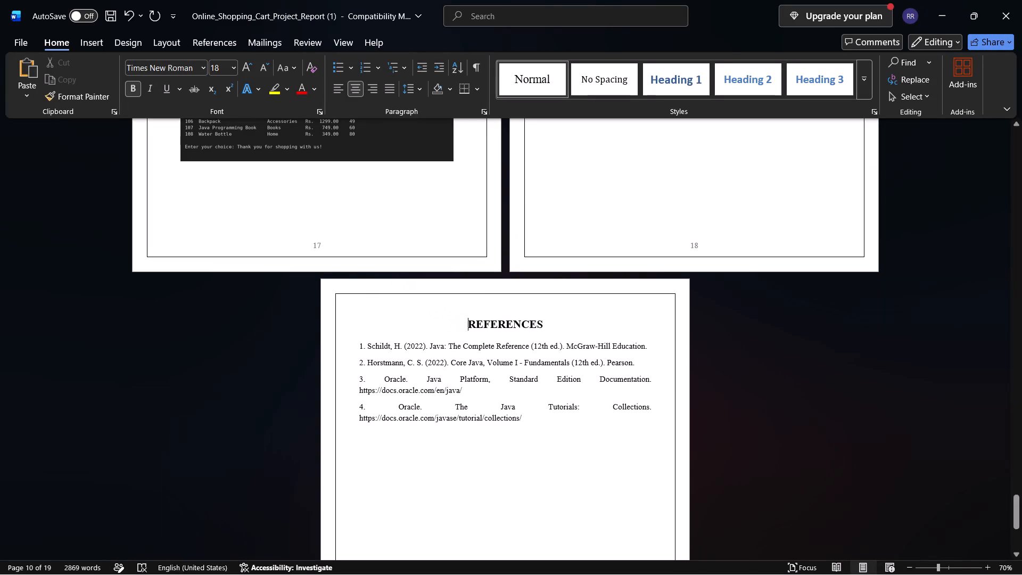
key(BackSpace)
key(BackSpace)
key(BackSpace)
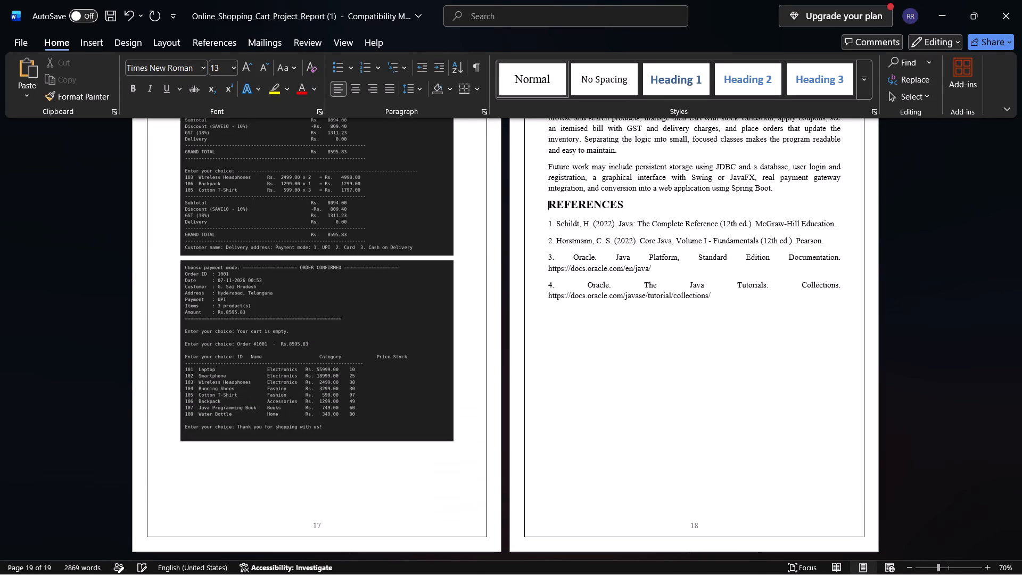
key(Return)
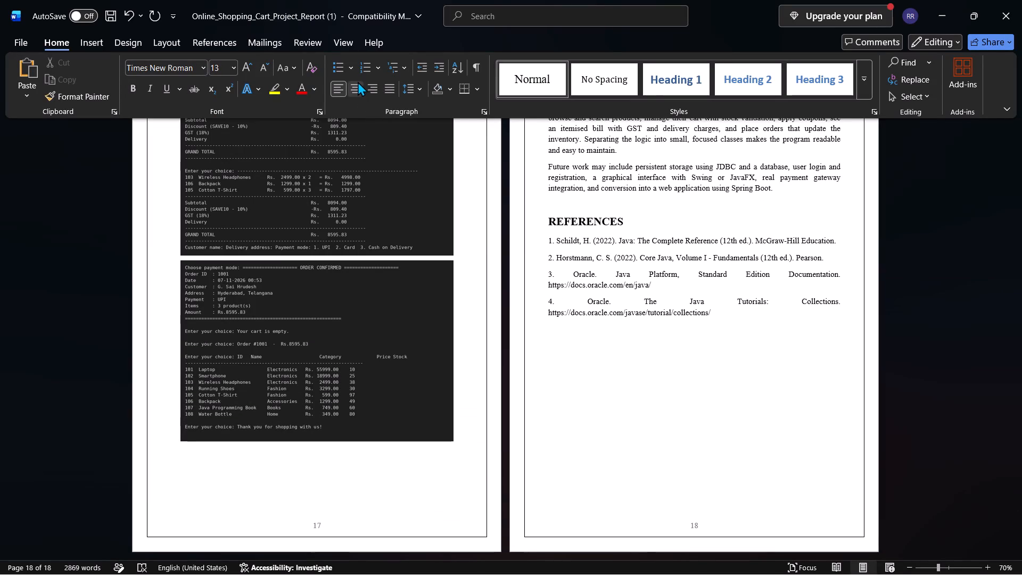
click(357, 84)
Insert one blank line above the CONCLUSION heading.
scroll(731, 229, up, 1)
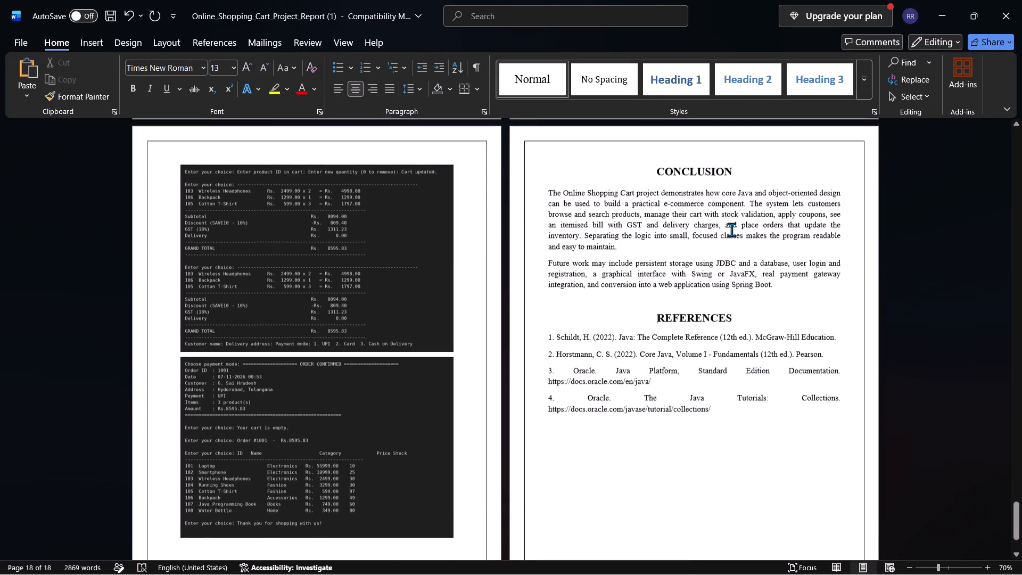
scroll(731, 229, up, 1)
click(660, 229)
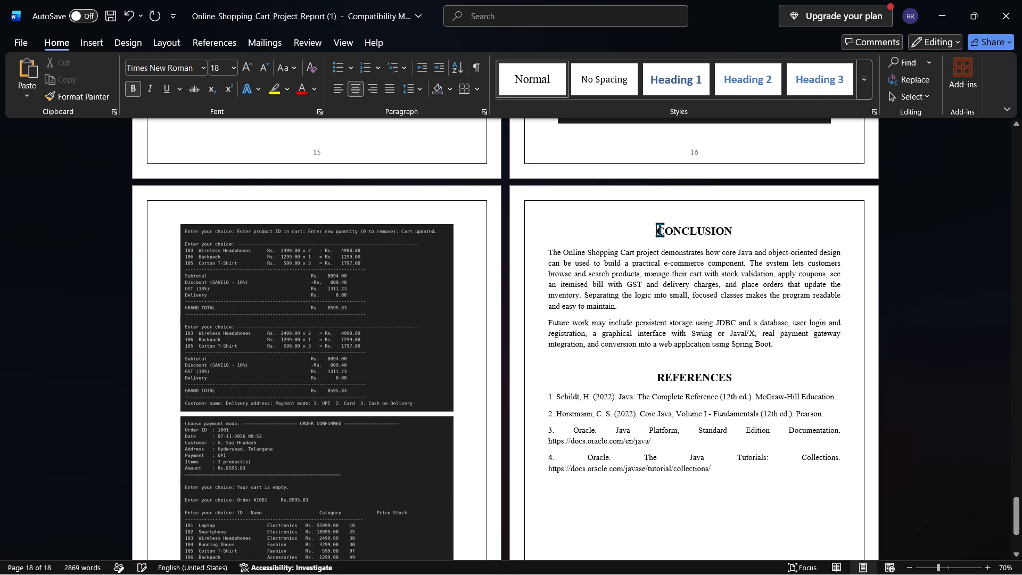
key(Return)
Left-align the four numbered entries under the REFERENCES heading.
drag(662, 401, 710, 492)
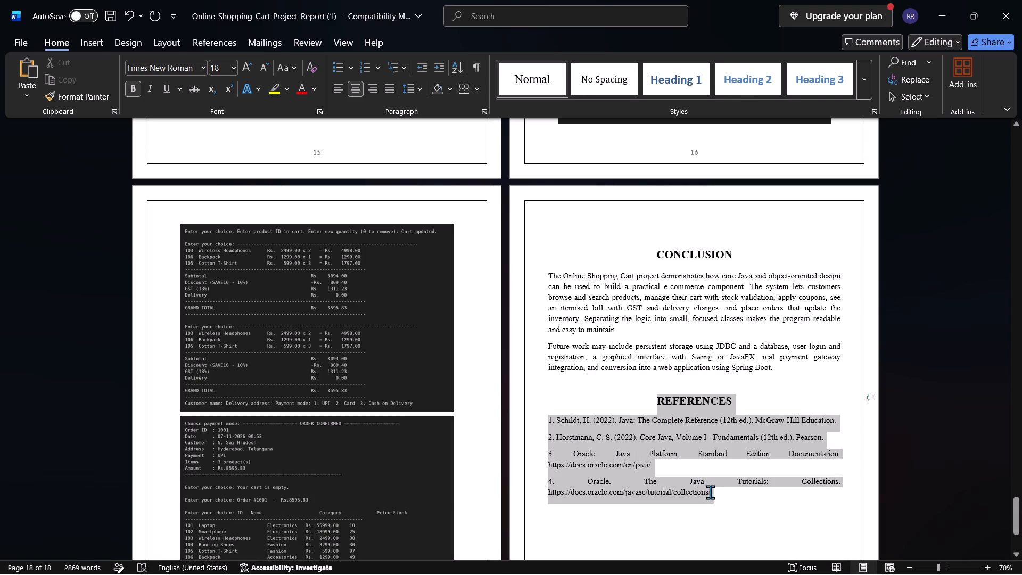
drag(710, 492, 712, 494)
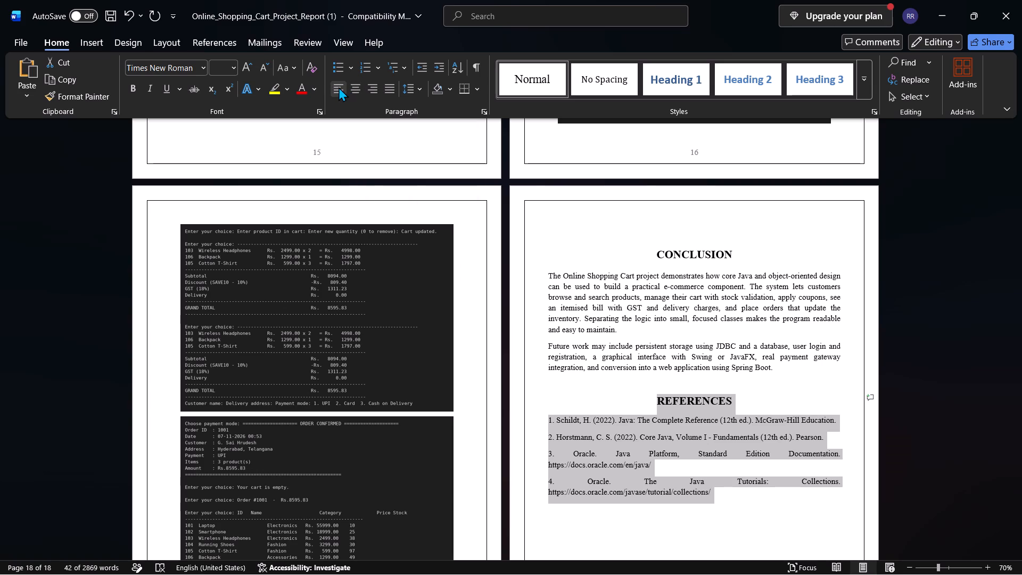
click(584, 407)
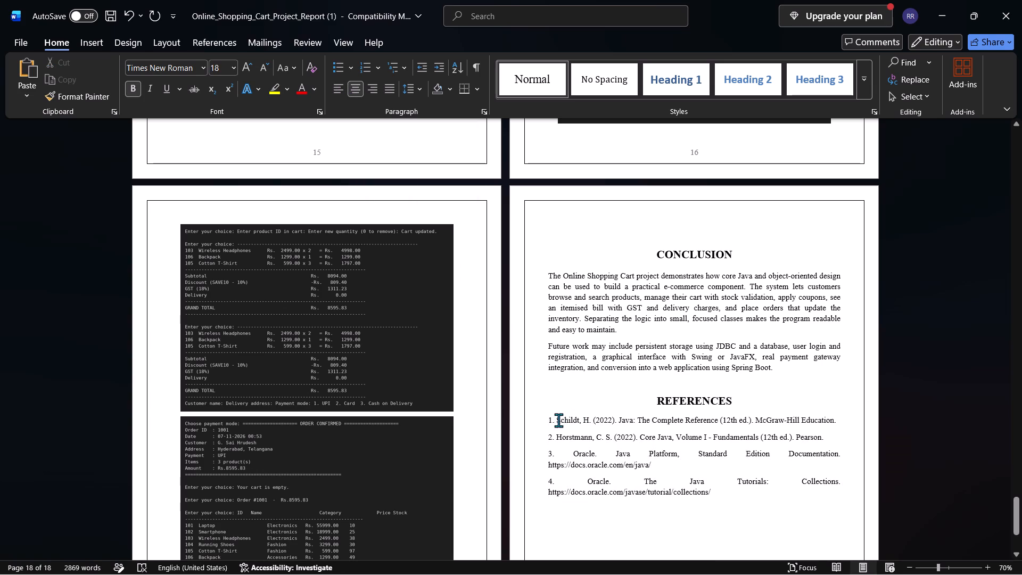
drag(549, 423, 739, 481)
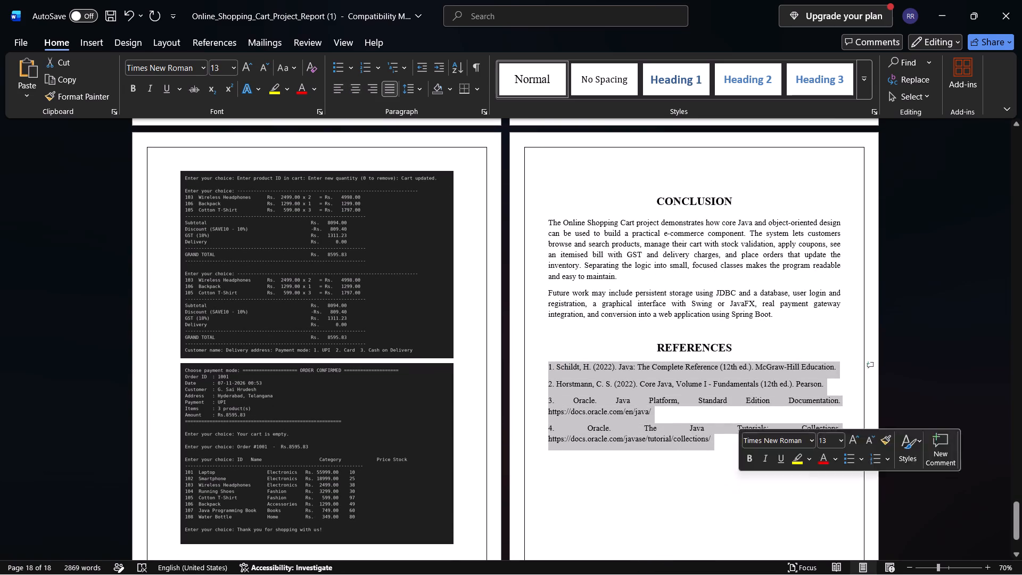
click(337, 87)
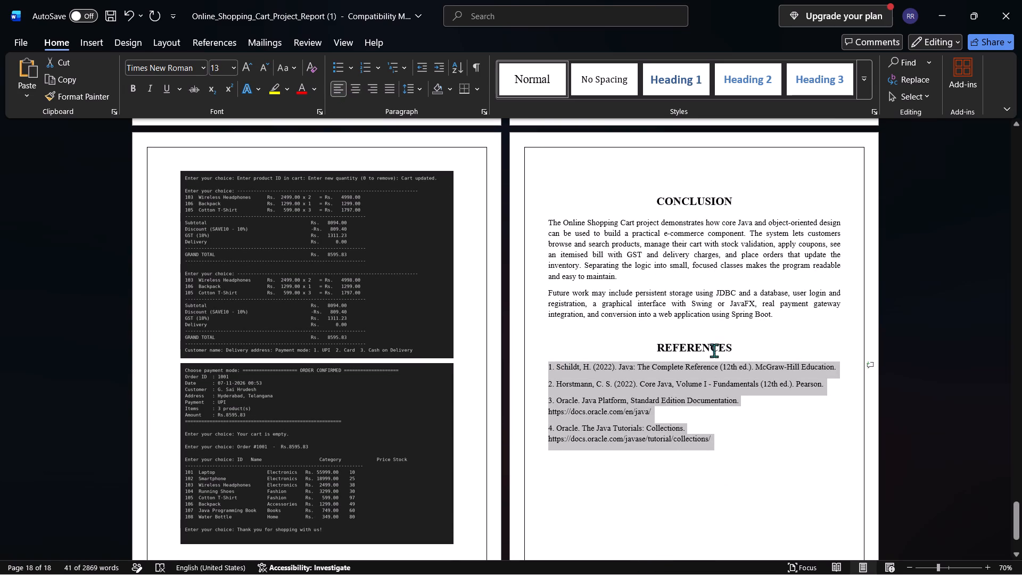
click(349, 93)
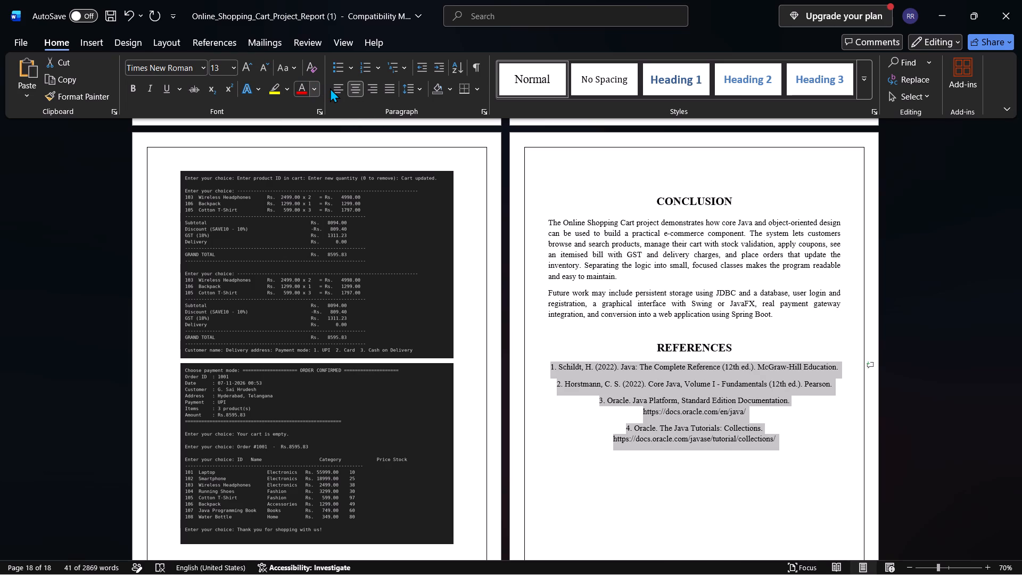
click(330, 88)
click(334, 90)
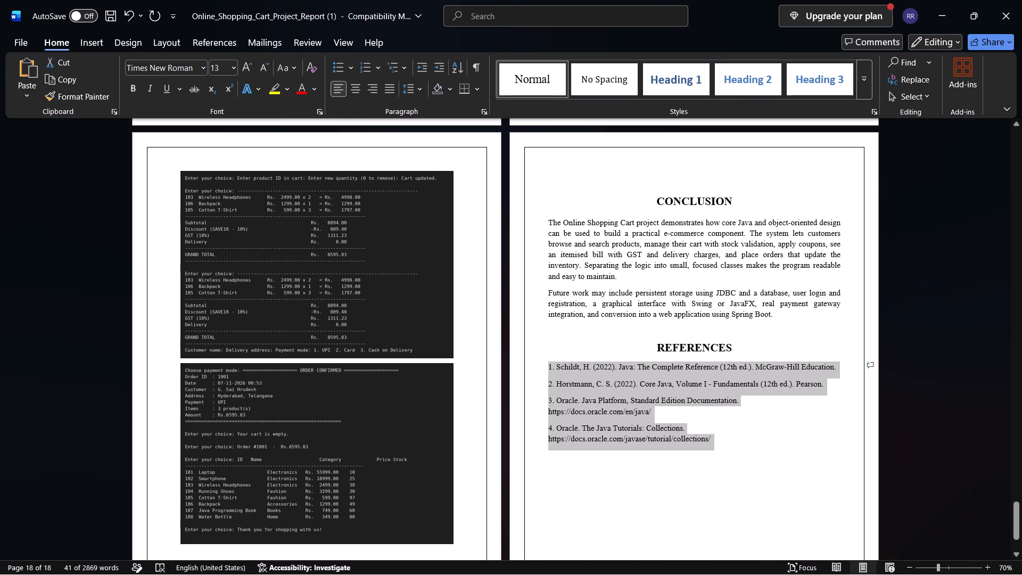
click(722, 438)
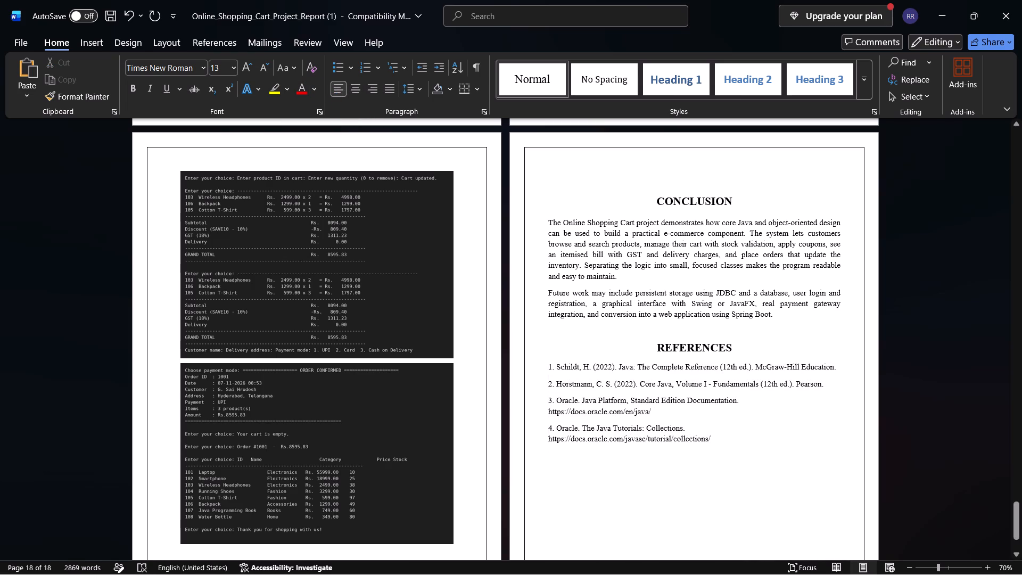
click(691, 428)
click(548, 440)
Review the whole report from the references back to the cover page, checking layout, spacing and page flow.
scroll(672, 486, down, 2)
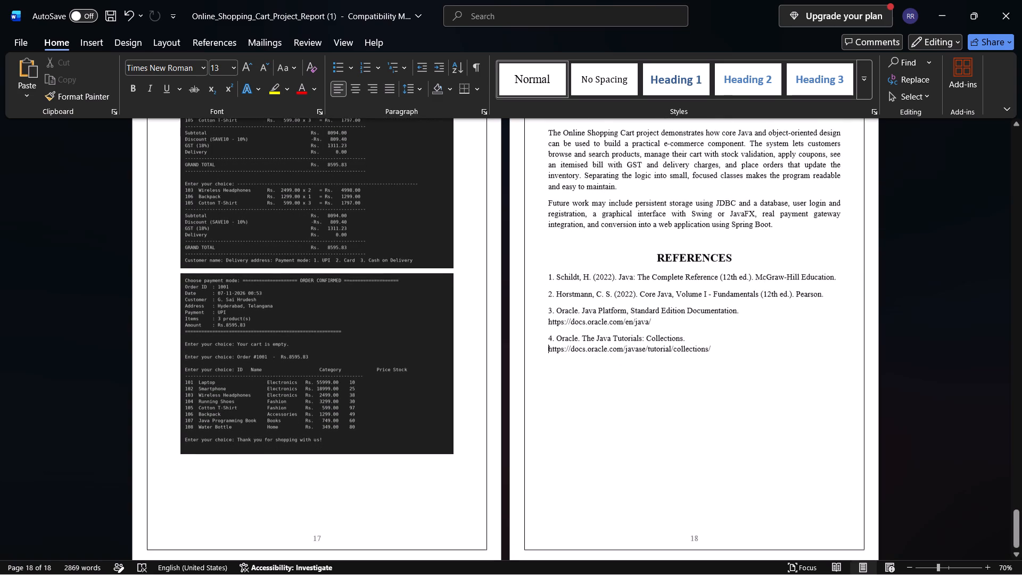
scroll(672, 486, down, 1)
scroll(672, 486, up, 6)
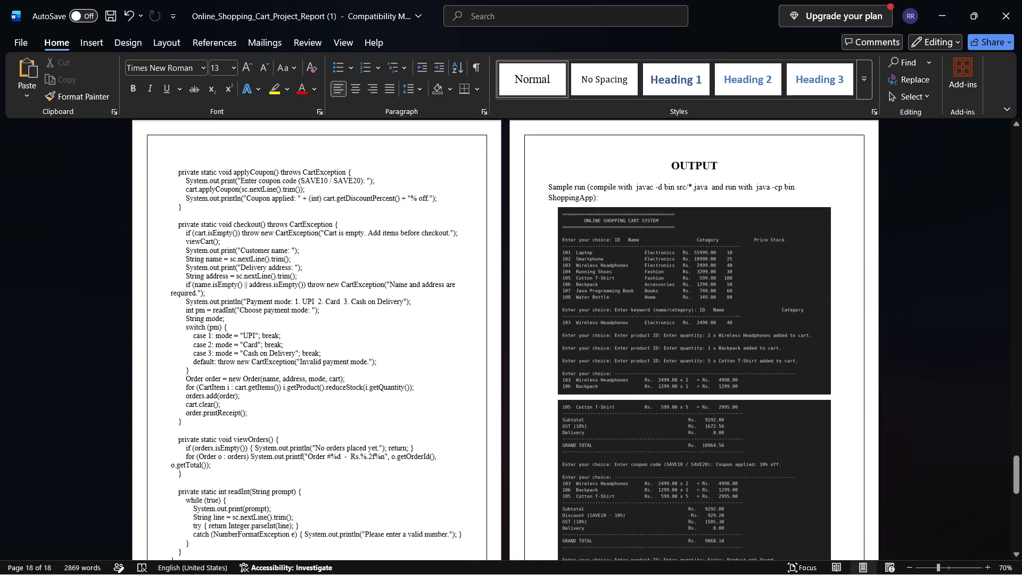
scroll(672, 486, up, 9)
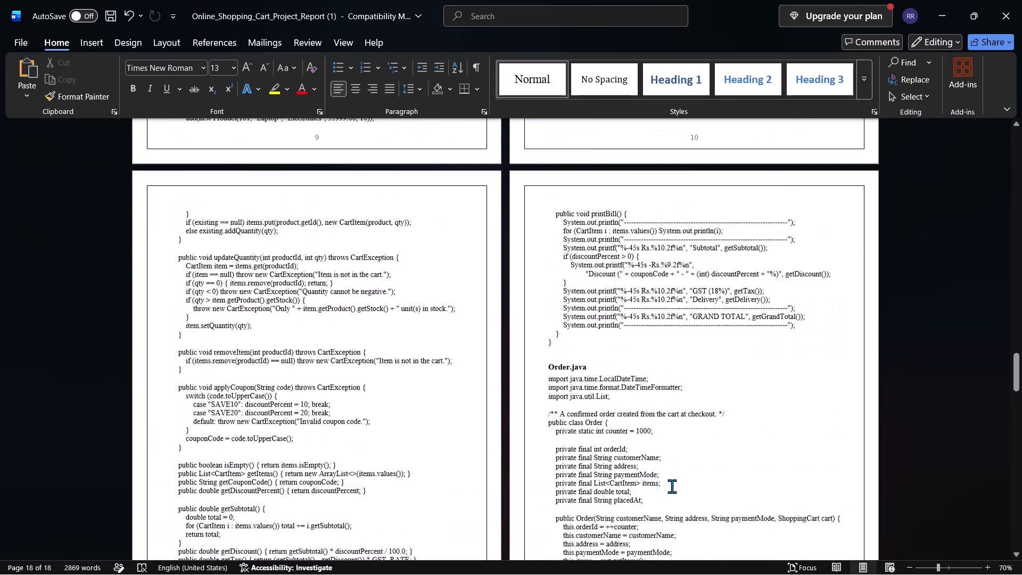
scroll(672, 486, up, 7)
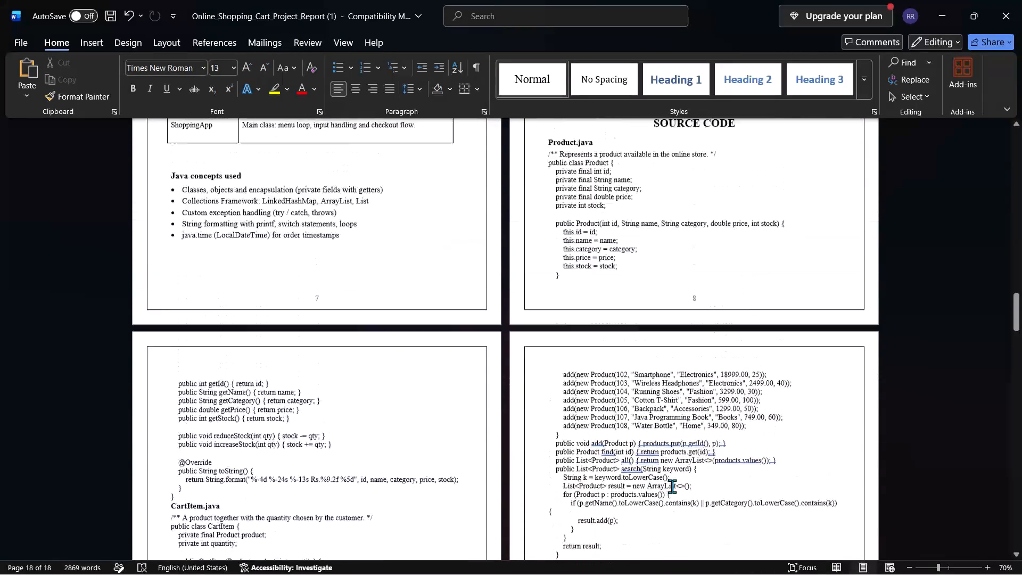
scroll(672, 486, up, 6)
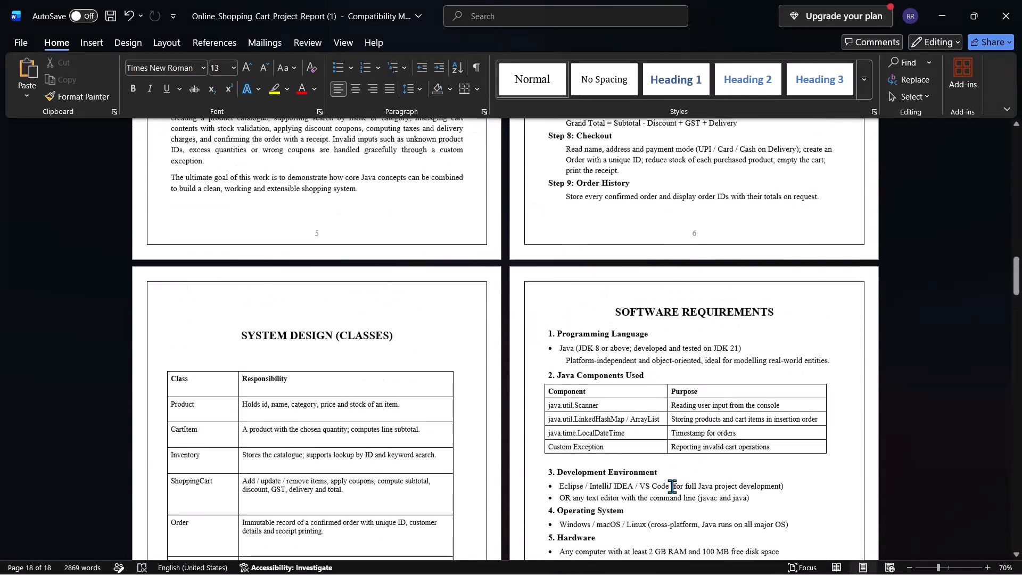
scroll(672, 486, up, 5)
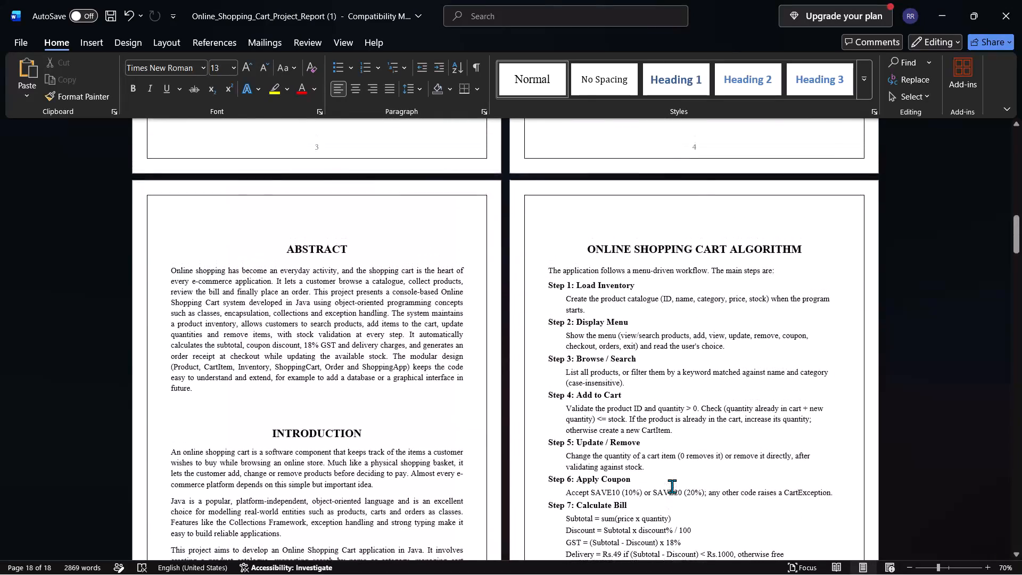
scroll(672, 486, up, 7)
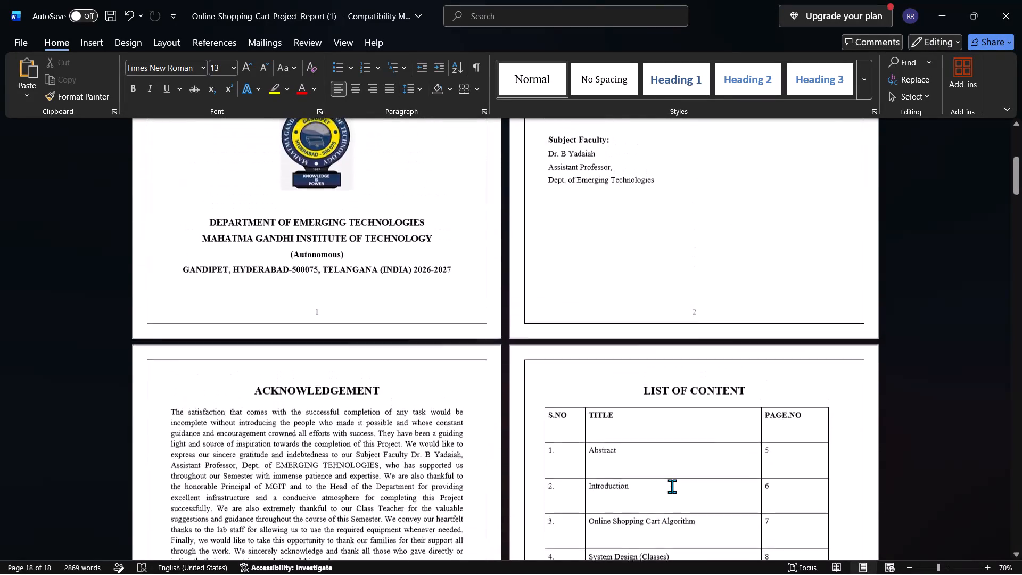
scroll(672, 486, up, 5)
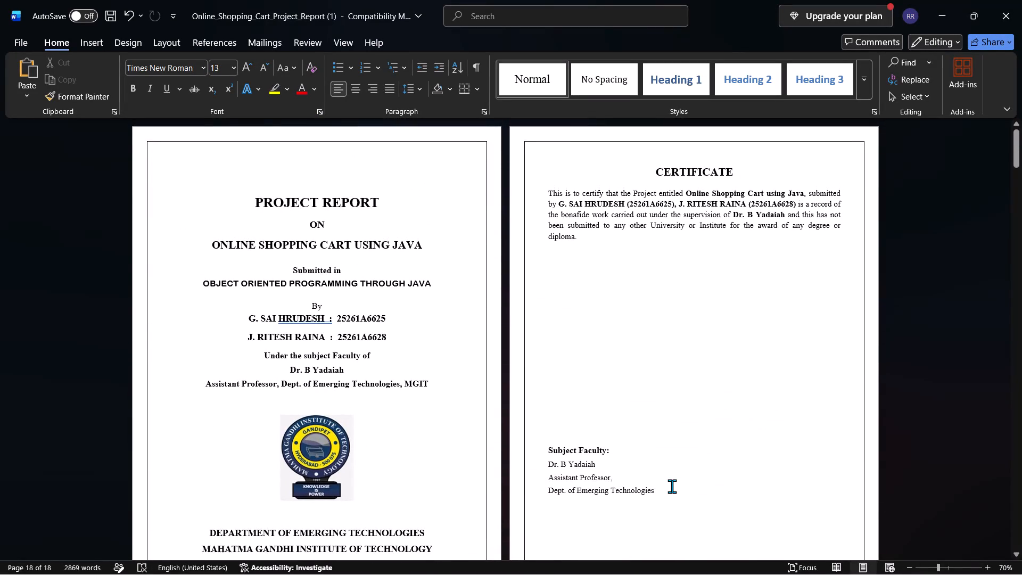
scroll(672, 486, up, 2)
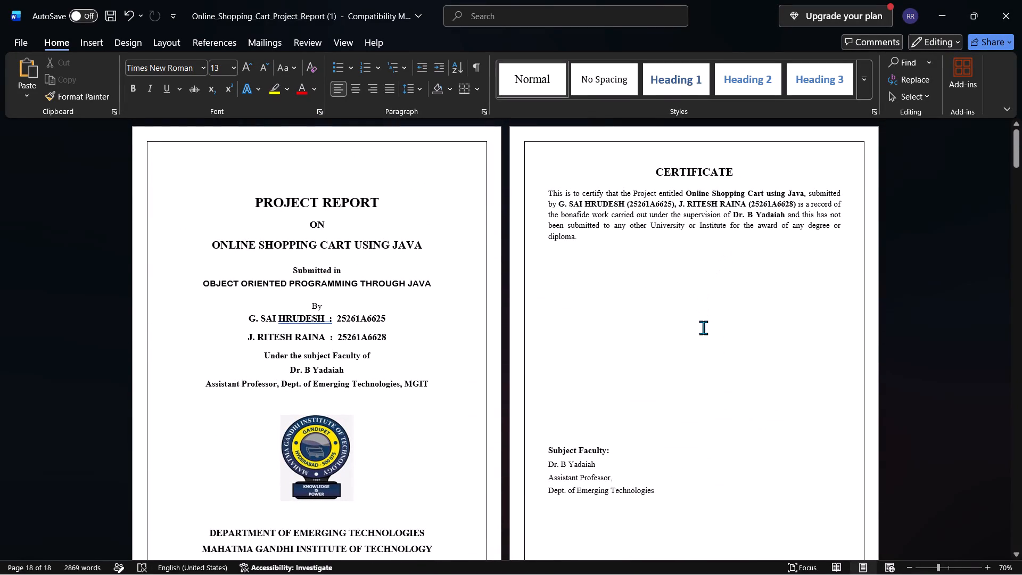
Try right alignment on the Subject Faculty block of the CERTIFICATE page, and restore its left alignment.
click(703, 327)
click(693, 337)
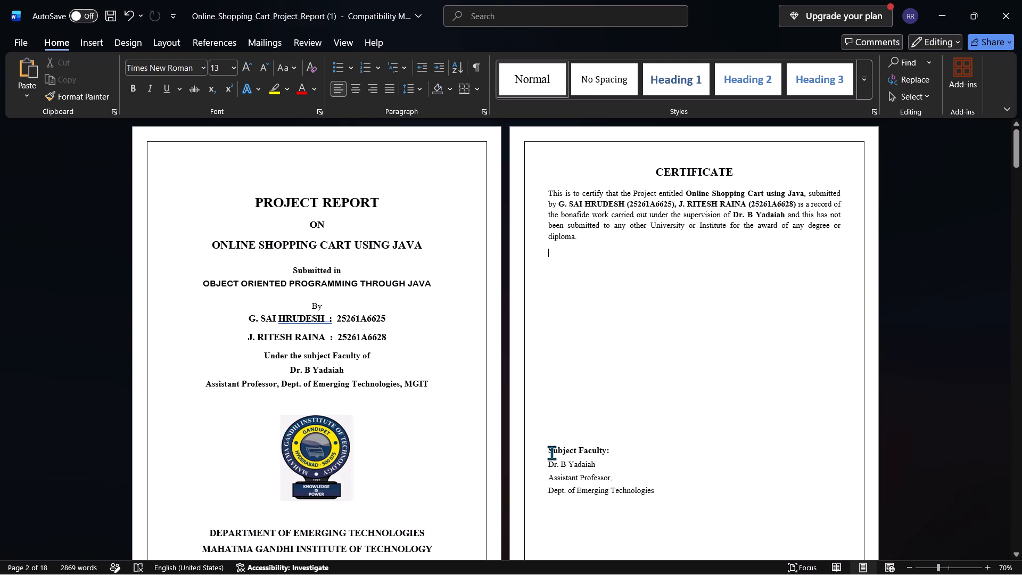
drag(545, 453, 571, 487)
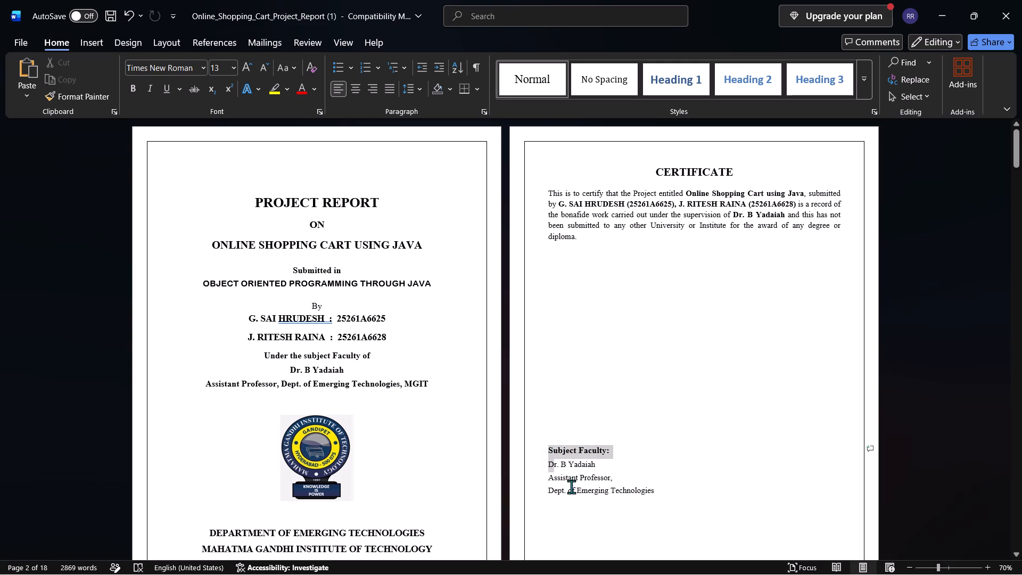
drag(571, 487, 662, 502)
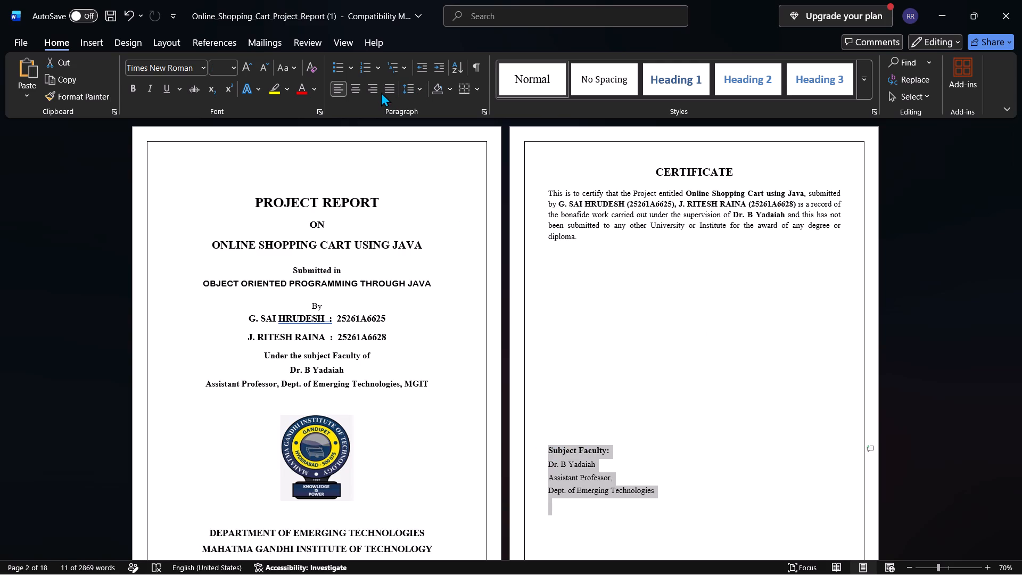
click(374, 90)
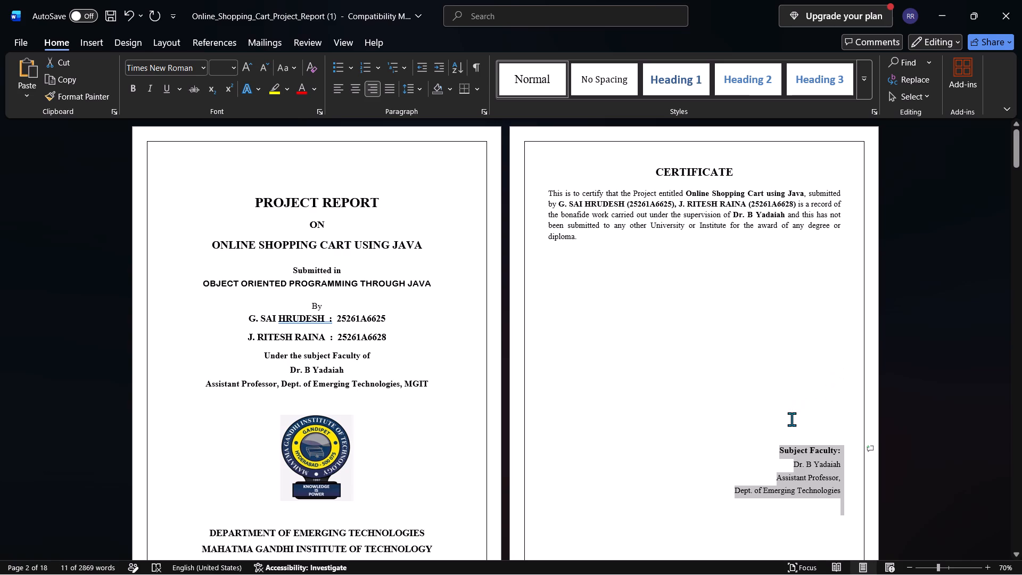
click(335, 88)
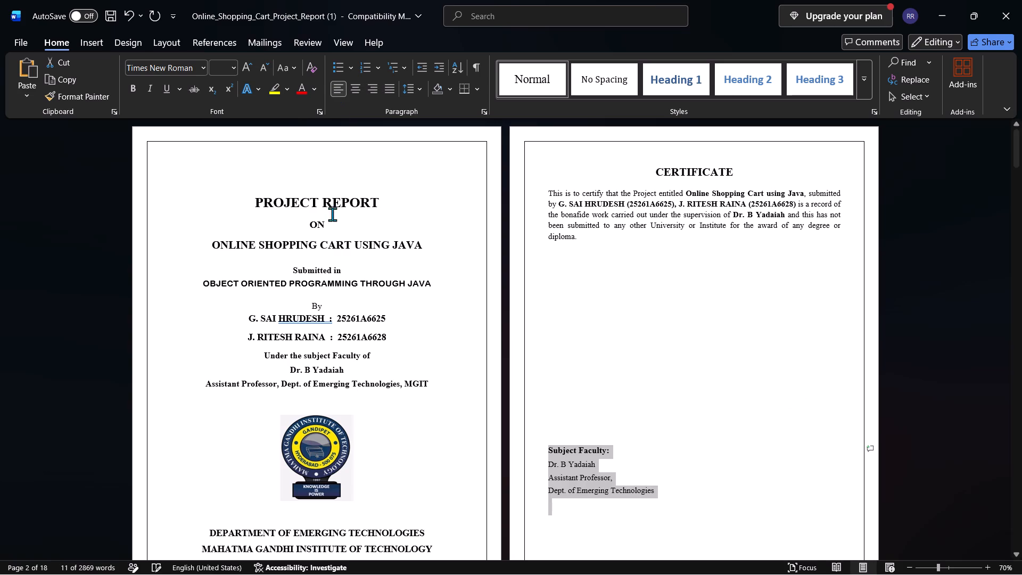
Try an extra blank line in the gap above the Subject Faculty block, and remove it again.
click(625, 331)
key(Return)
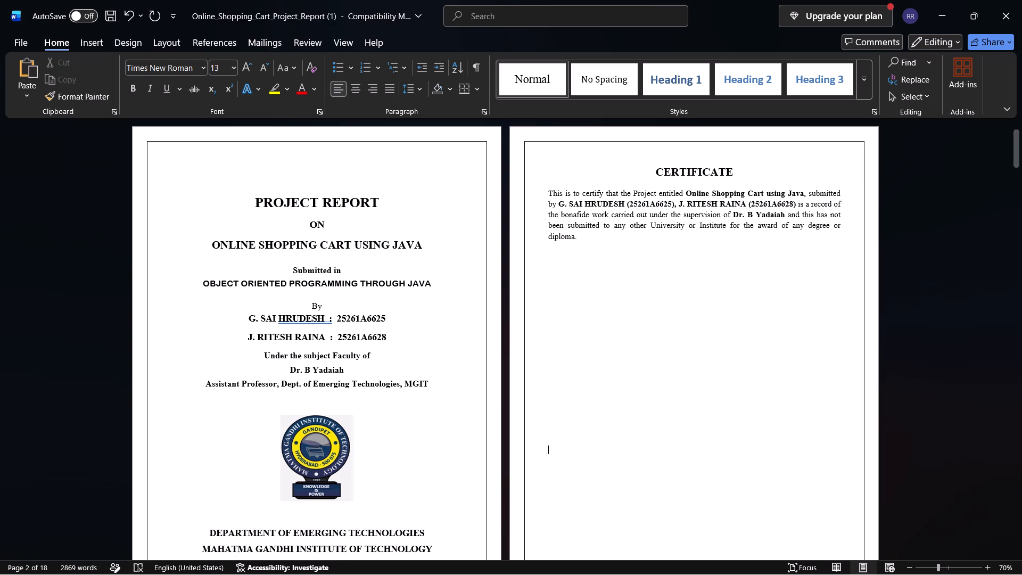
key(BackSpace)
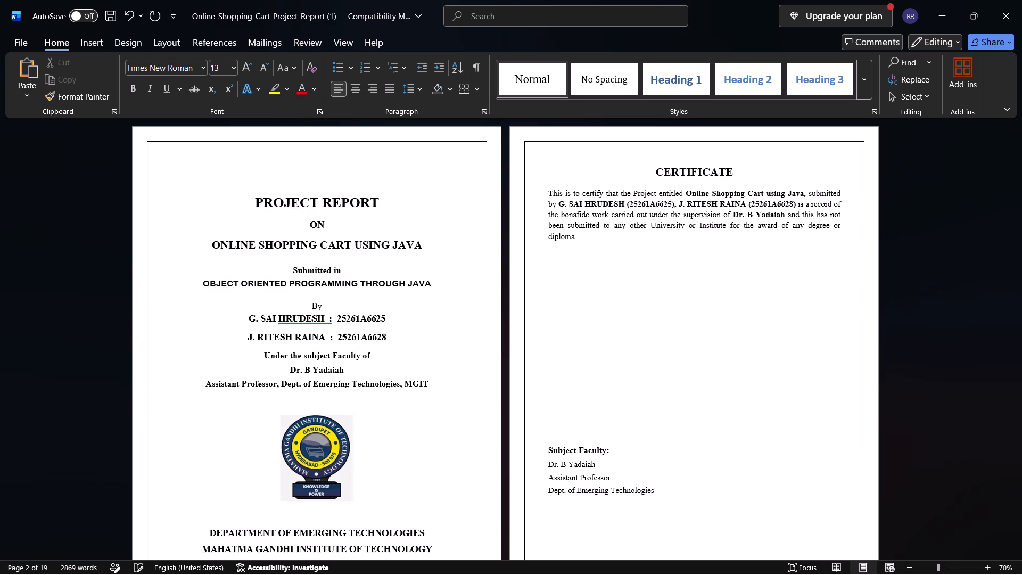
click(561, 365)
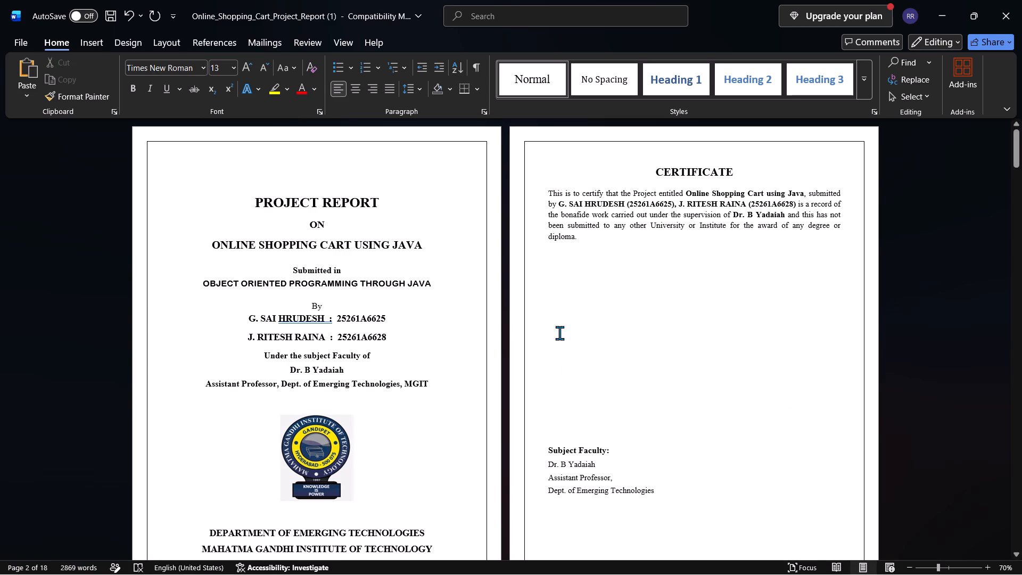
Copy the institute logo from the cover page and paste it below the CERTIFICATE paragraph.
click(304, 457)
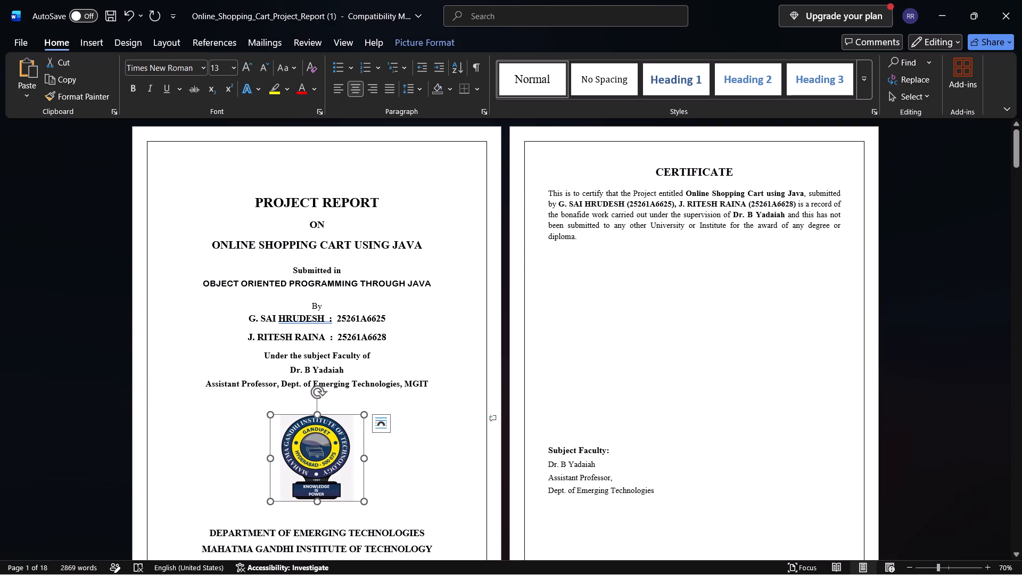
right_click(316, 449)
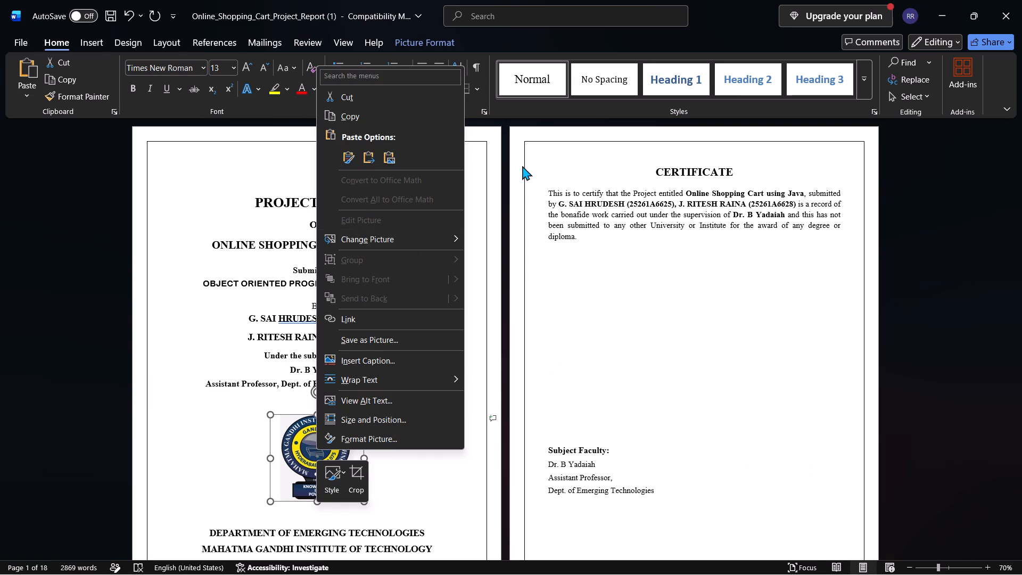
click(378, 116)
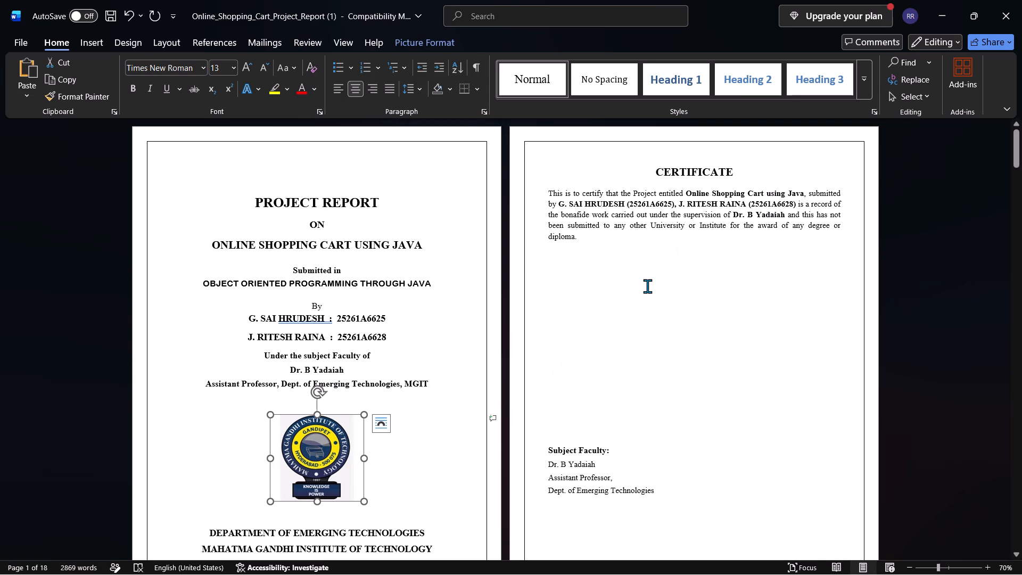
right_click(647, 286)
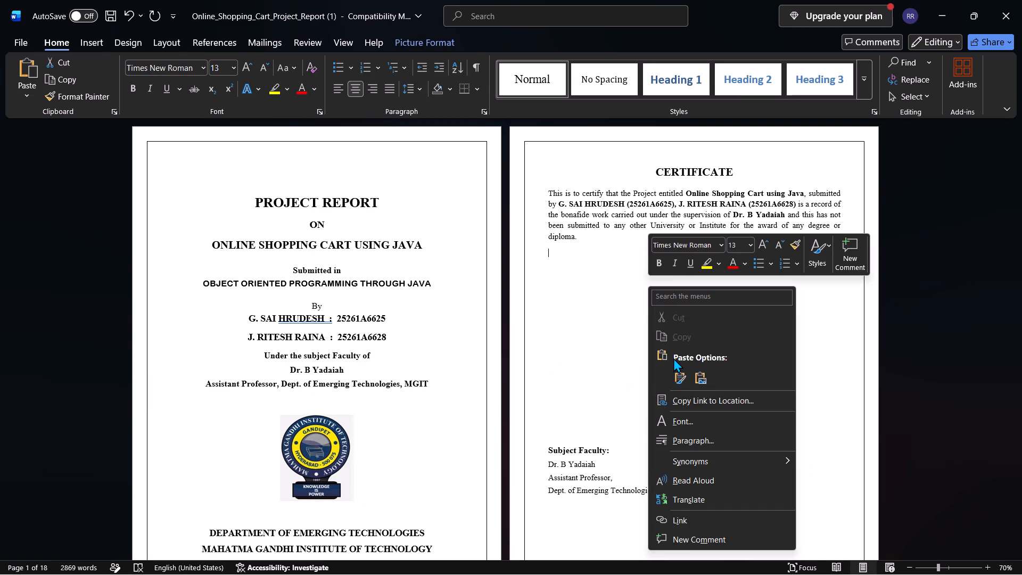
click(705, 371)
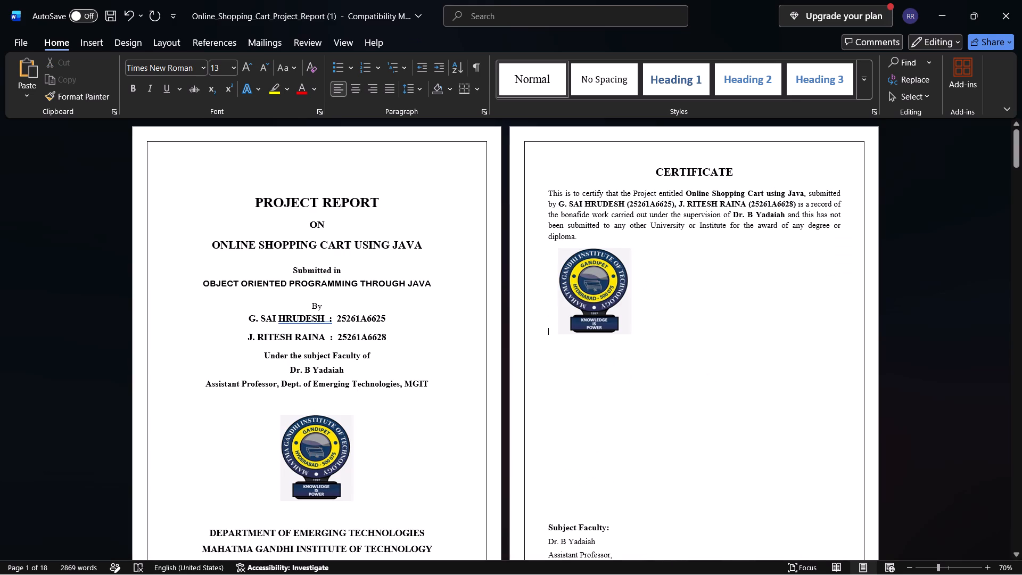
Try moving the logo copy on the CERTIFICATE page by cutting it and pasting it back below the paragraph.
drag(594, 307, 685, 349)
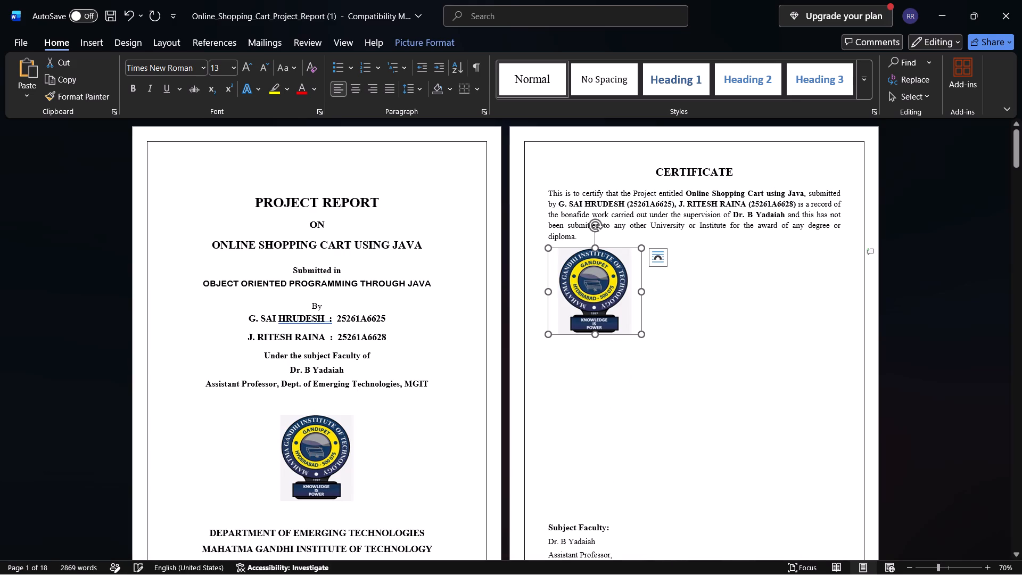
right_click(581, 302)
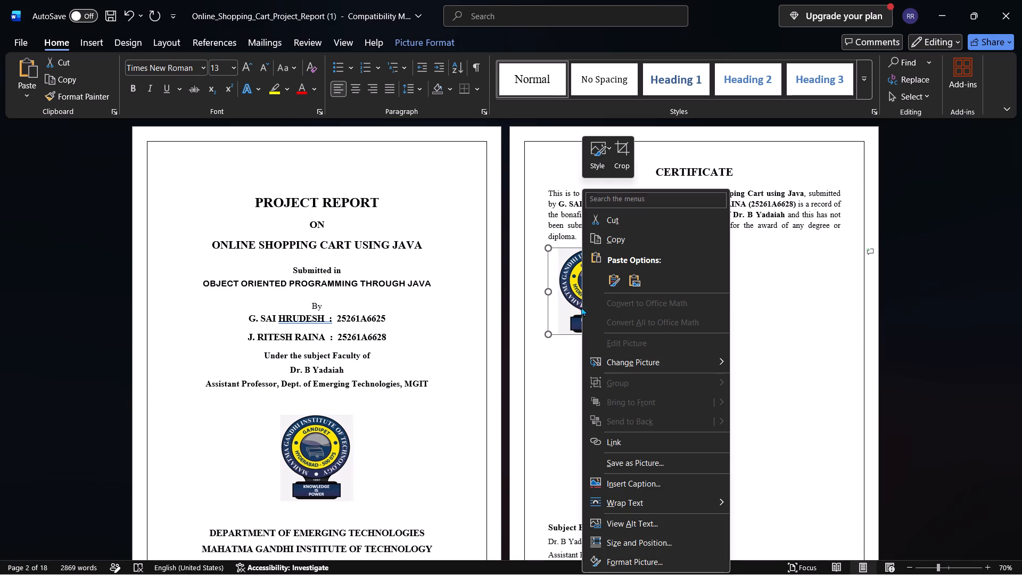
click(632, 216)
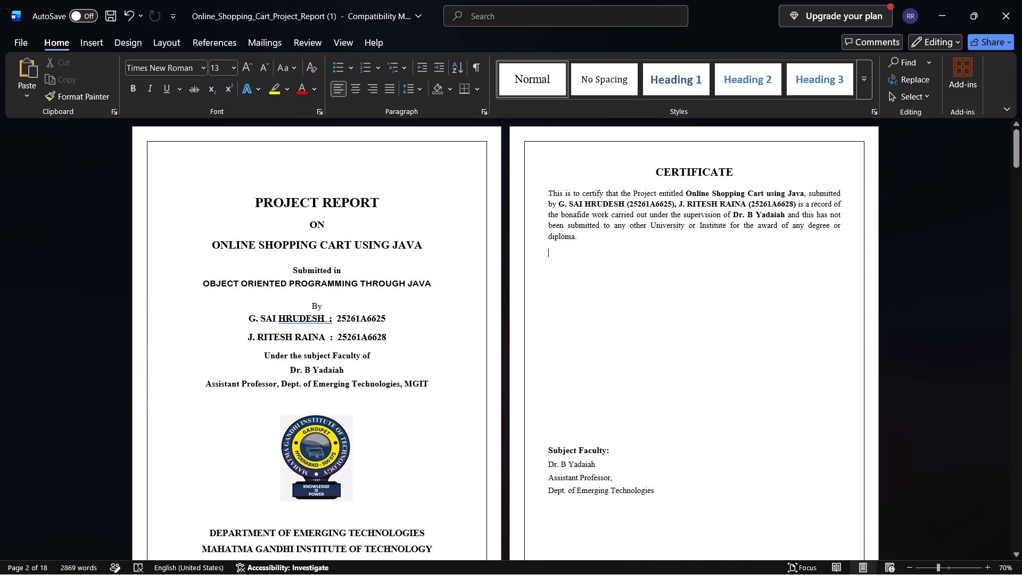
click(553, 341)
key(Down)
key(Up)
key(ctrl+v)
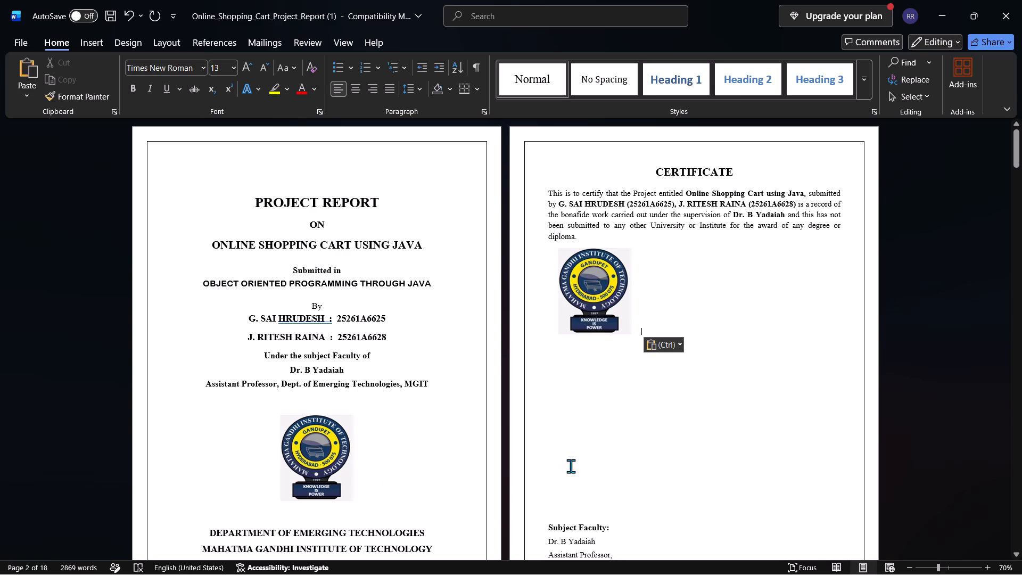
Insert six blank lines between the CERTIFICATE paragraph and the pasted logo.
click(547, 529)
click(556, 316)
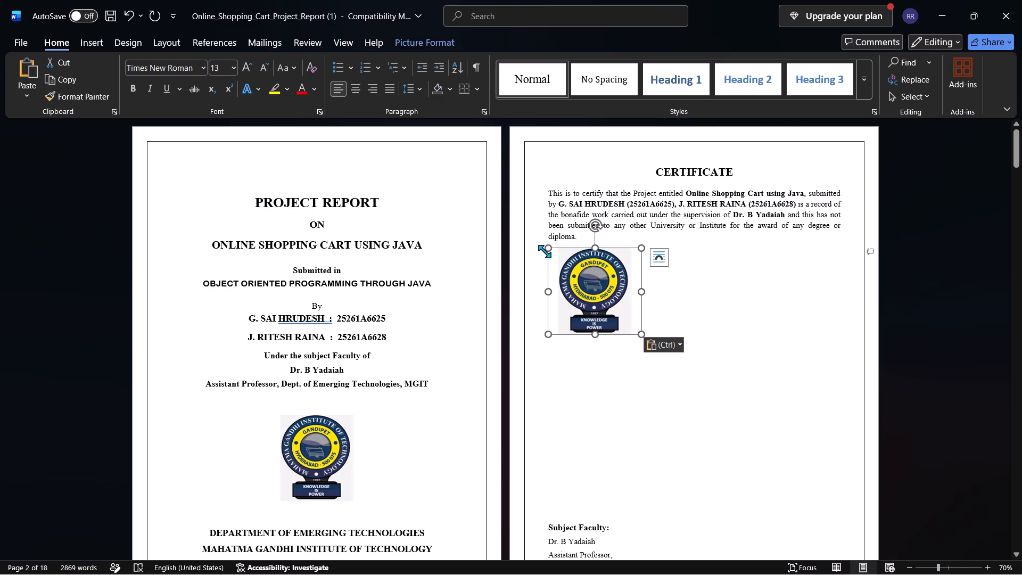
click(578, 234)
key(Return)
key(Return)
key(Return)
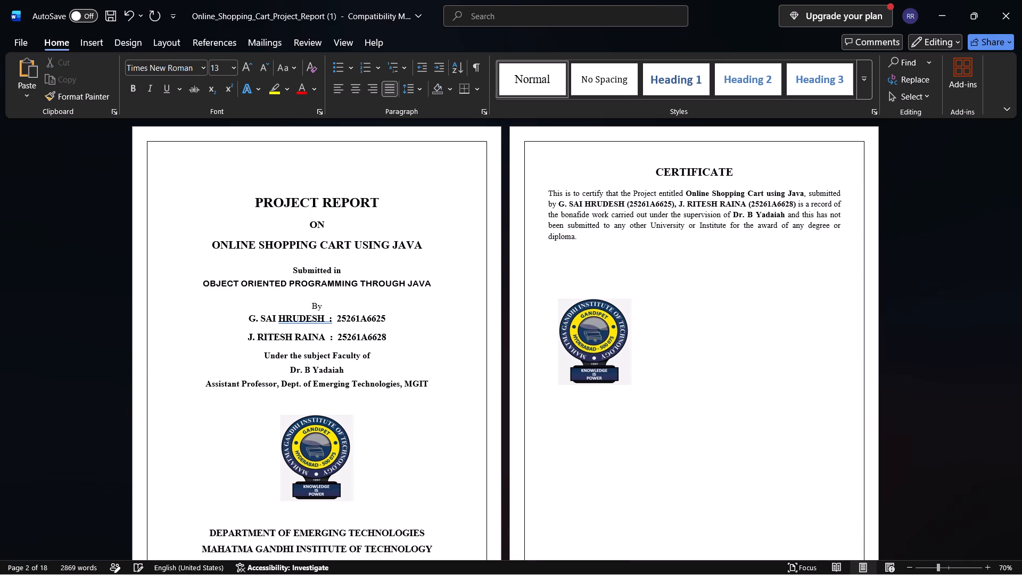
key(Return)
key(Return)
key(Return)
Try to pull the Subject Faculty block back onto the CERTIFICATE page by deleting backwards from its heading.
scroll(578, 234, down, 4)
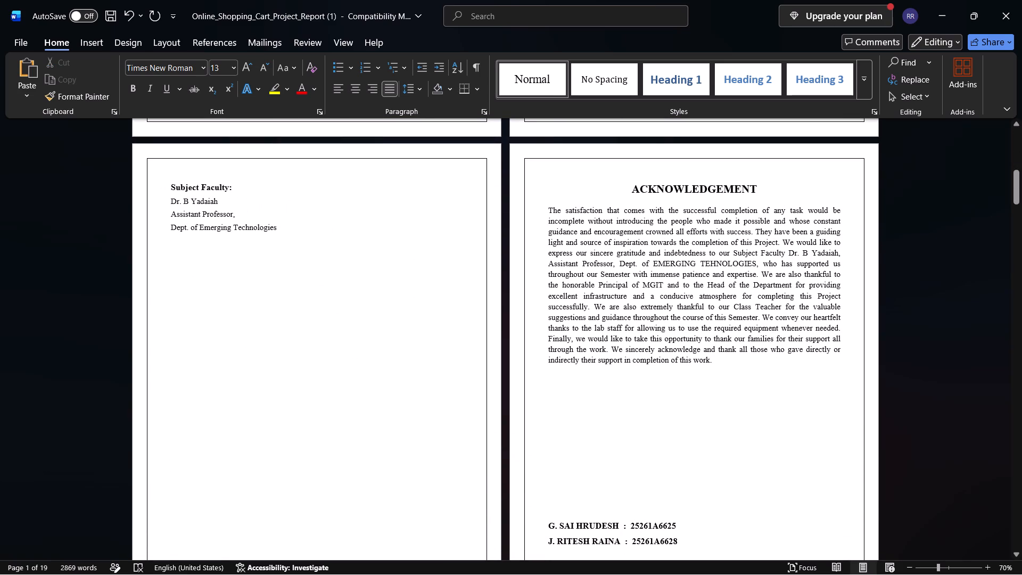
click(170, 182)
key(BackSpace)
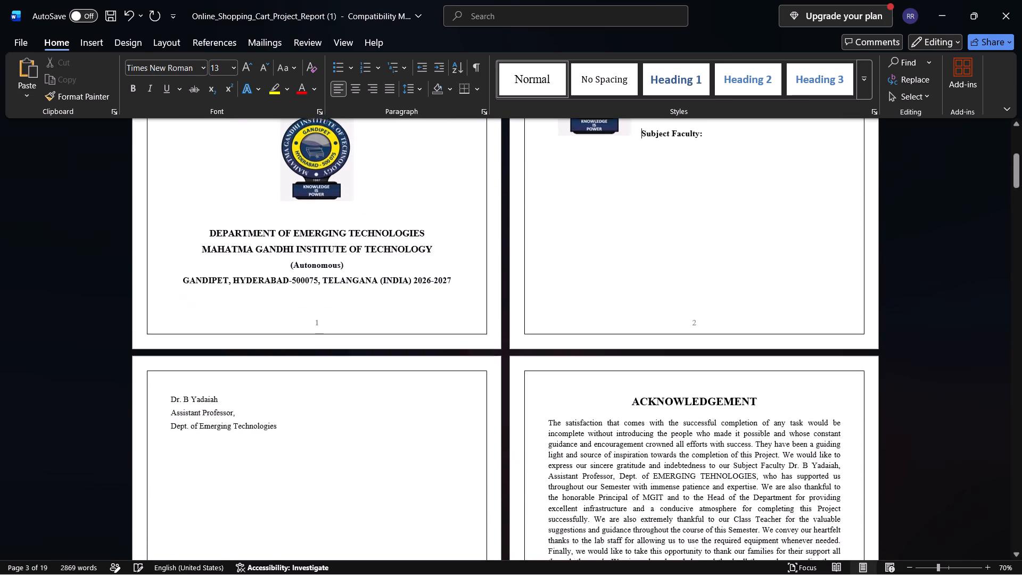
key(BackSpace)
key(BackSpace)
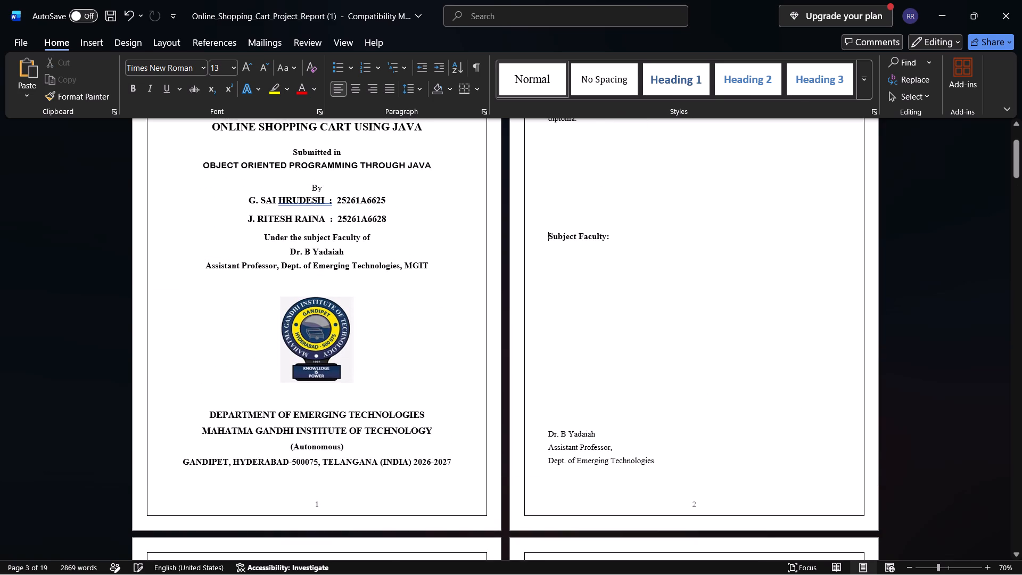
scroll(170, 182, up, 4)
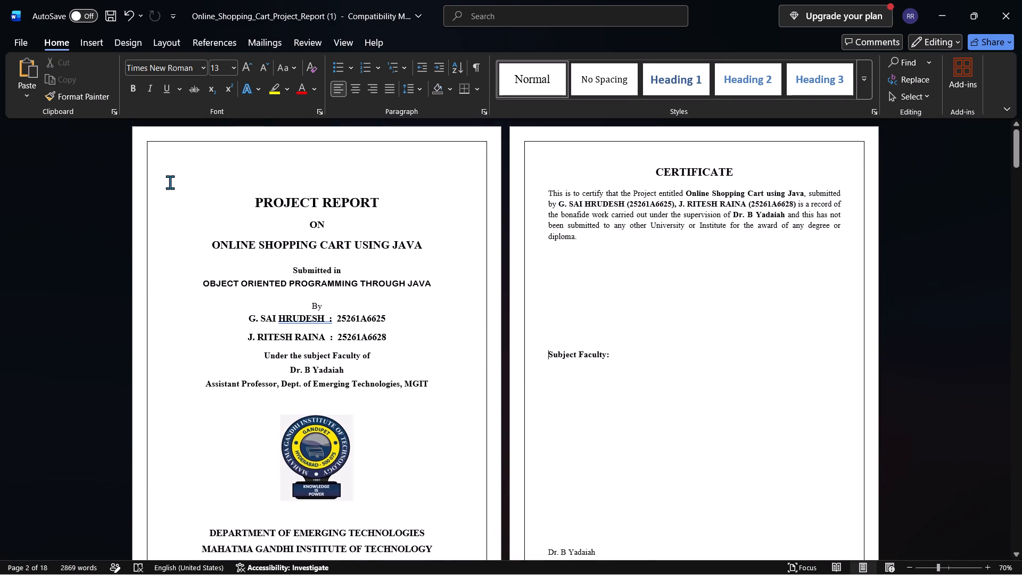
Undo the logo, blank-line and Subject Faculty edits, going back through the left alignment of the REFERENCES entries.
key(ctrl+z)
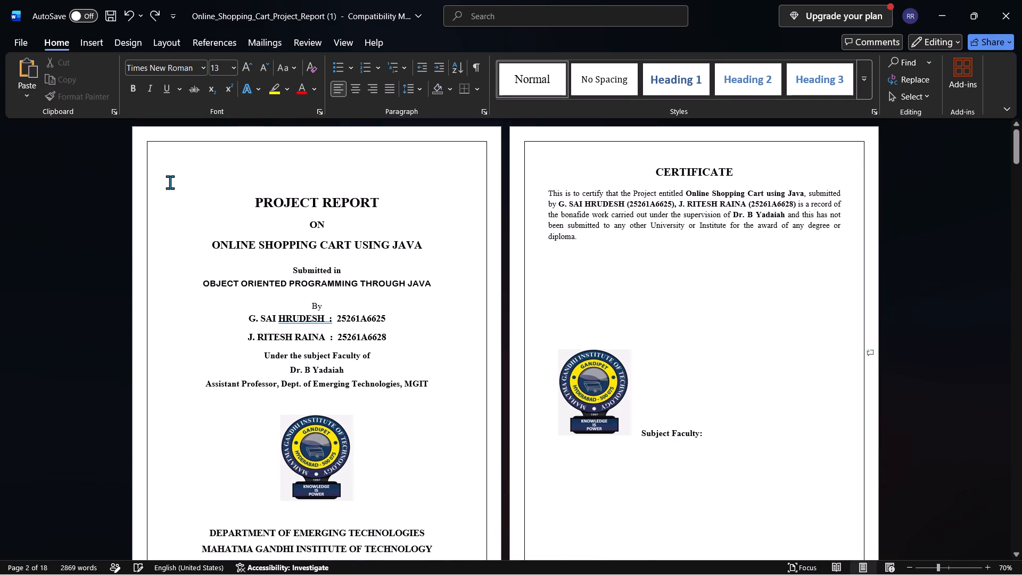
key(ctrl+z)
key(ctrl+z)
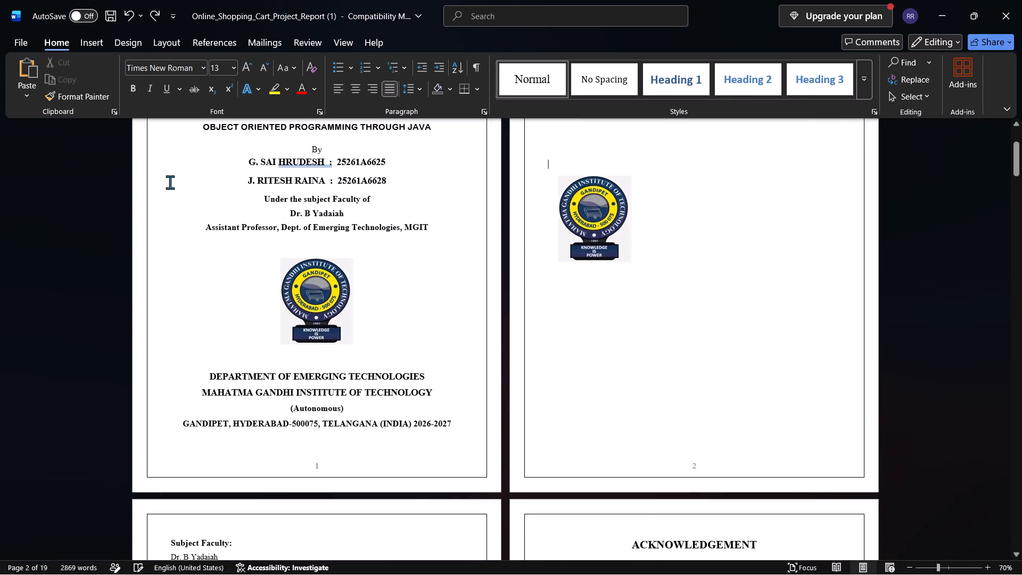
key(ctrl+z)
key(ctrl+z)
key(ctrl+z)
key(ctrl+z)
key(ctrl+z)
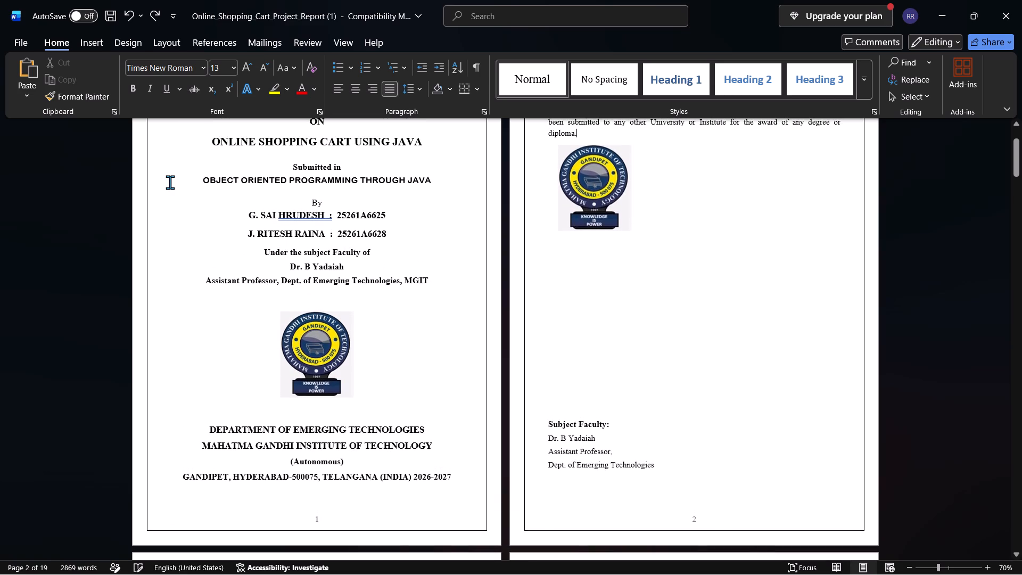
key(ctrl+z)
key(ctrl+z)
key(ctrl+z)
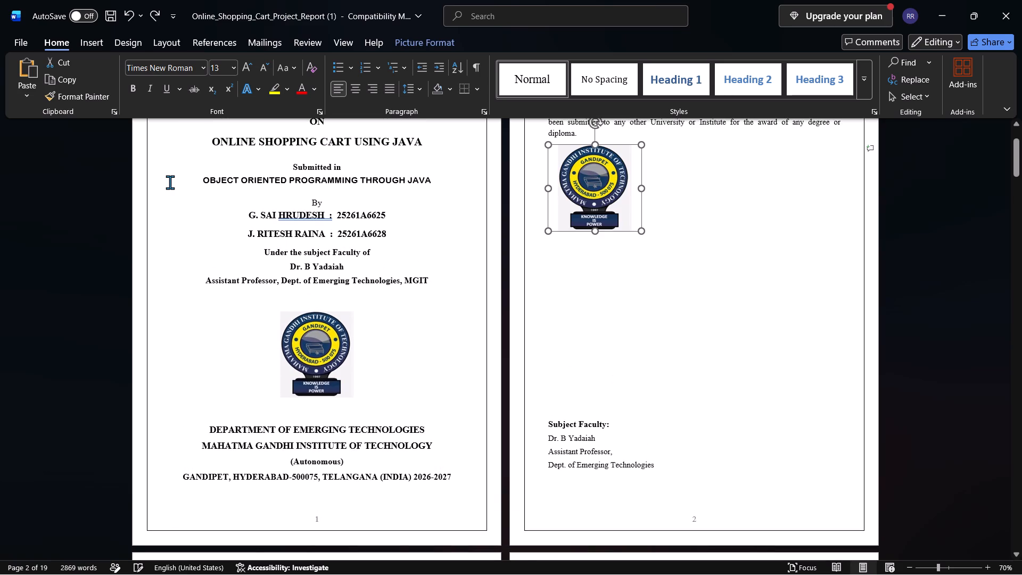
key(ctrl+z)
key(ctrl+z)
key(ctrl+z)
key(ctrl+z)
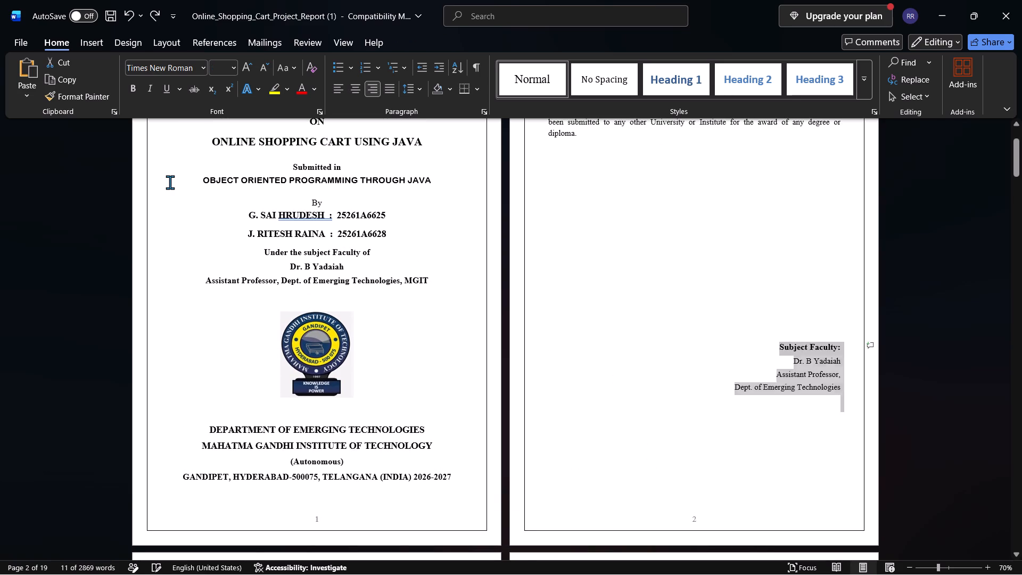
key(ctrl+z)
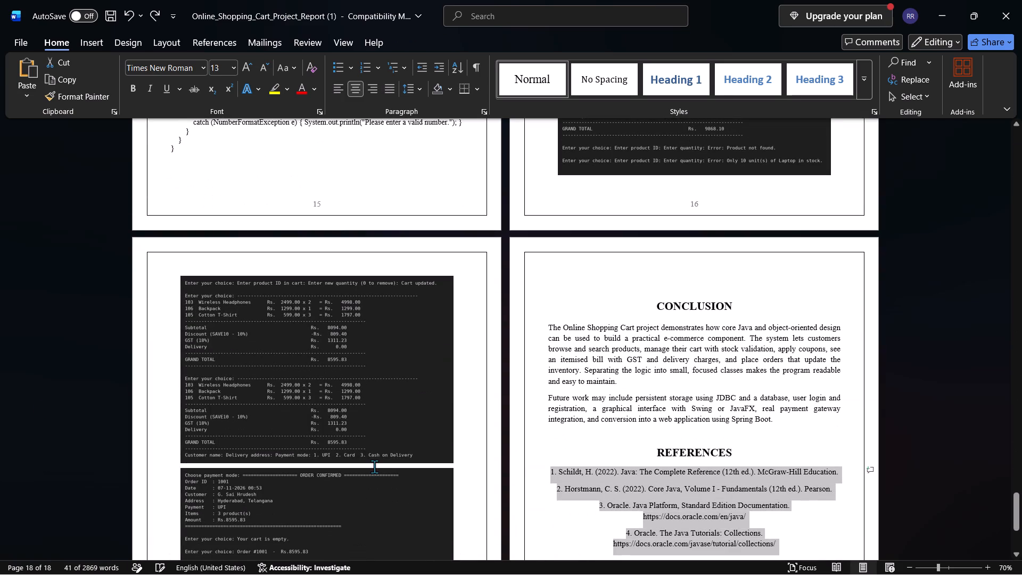
Left-align the four numbered entries under the REFERENCES heading again.
click(337, 85)
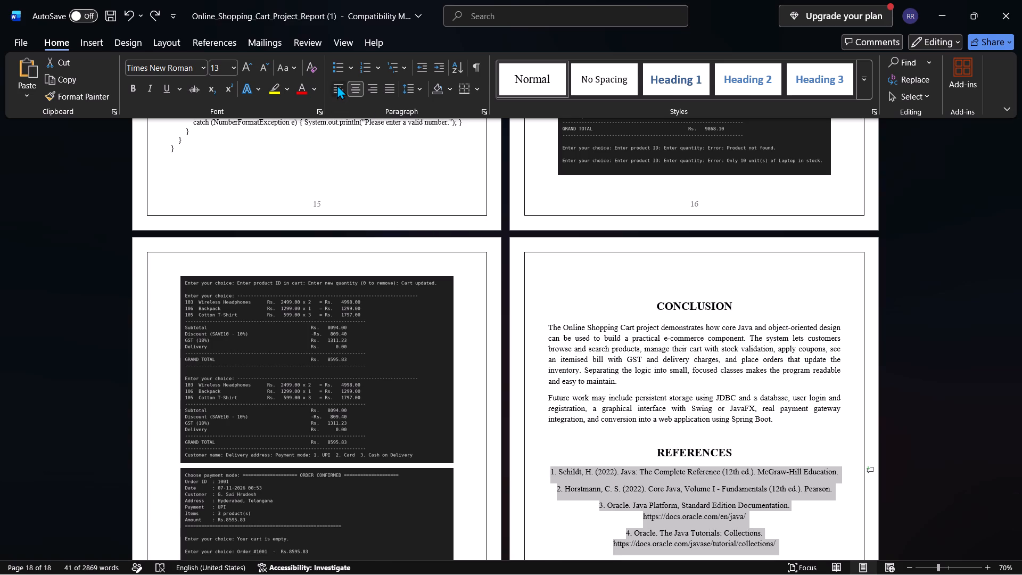
Copy the institute logo from the cover page and paste it below the CERTIFICATE paragraph.
scroll(601, 399, up, 20)
scroll(601, 399, up, 11)
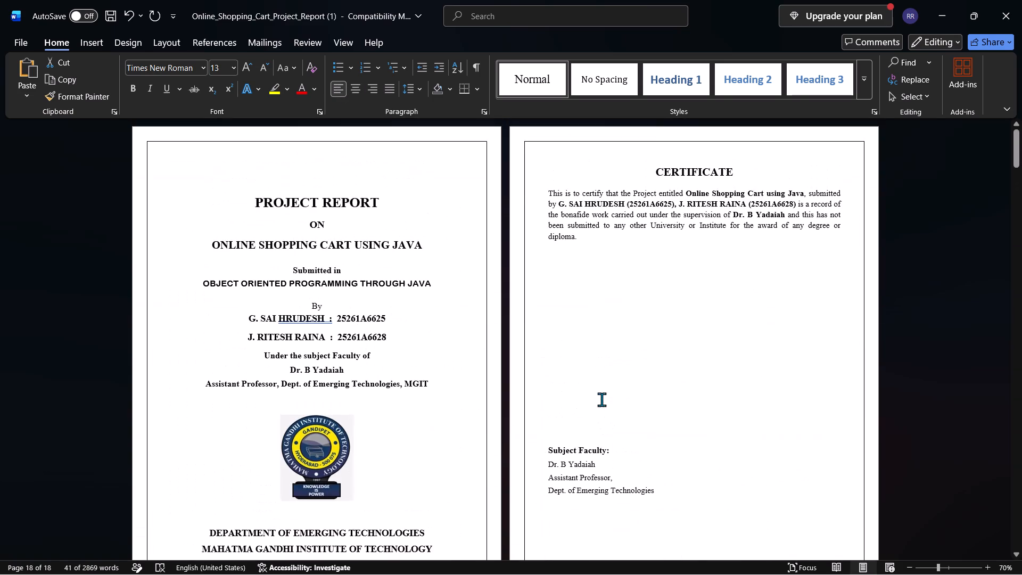
click(324, 465)
right_click(324, 465)
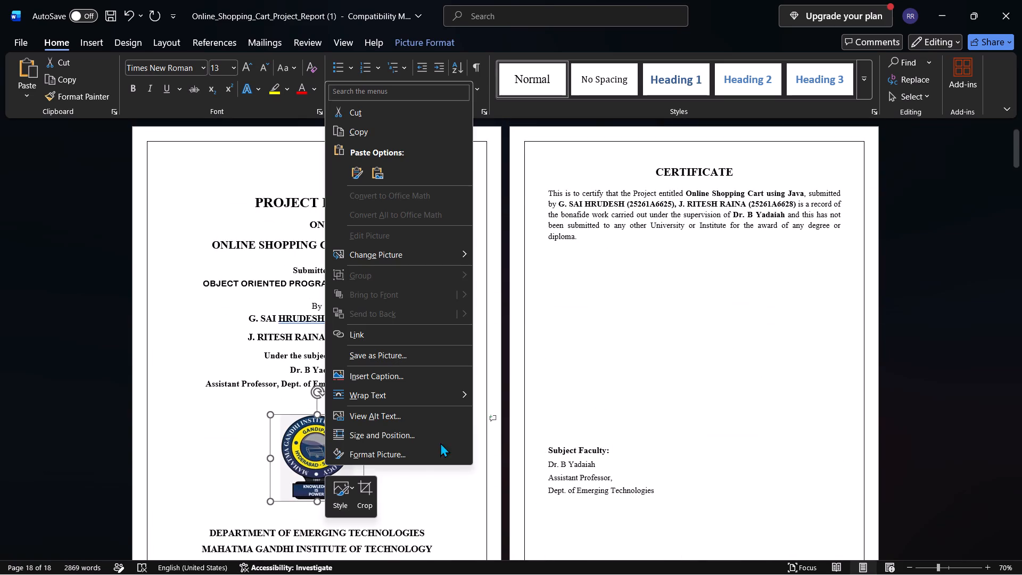
click(369, 126)
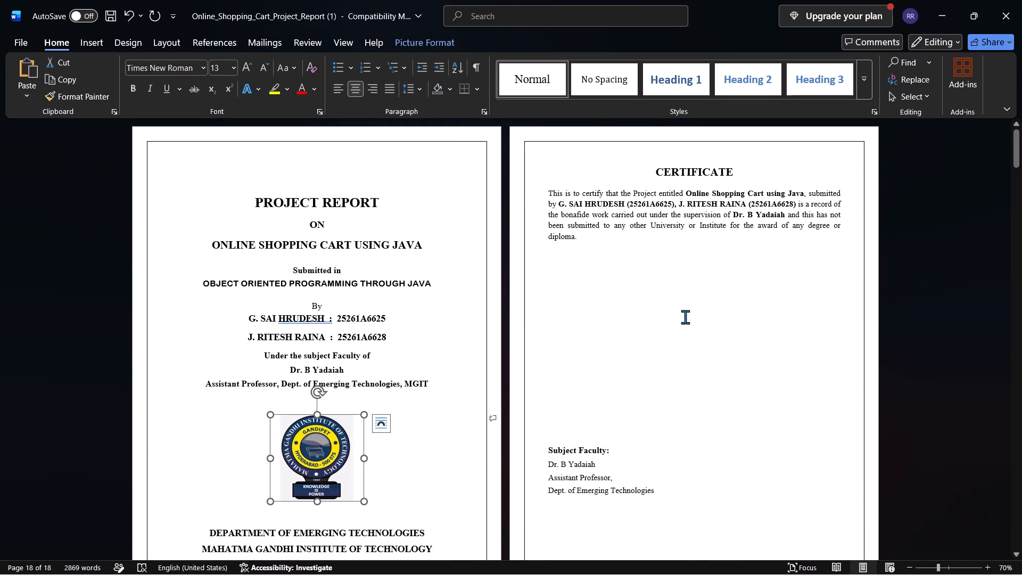
right_click(672, 299)
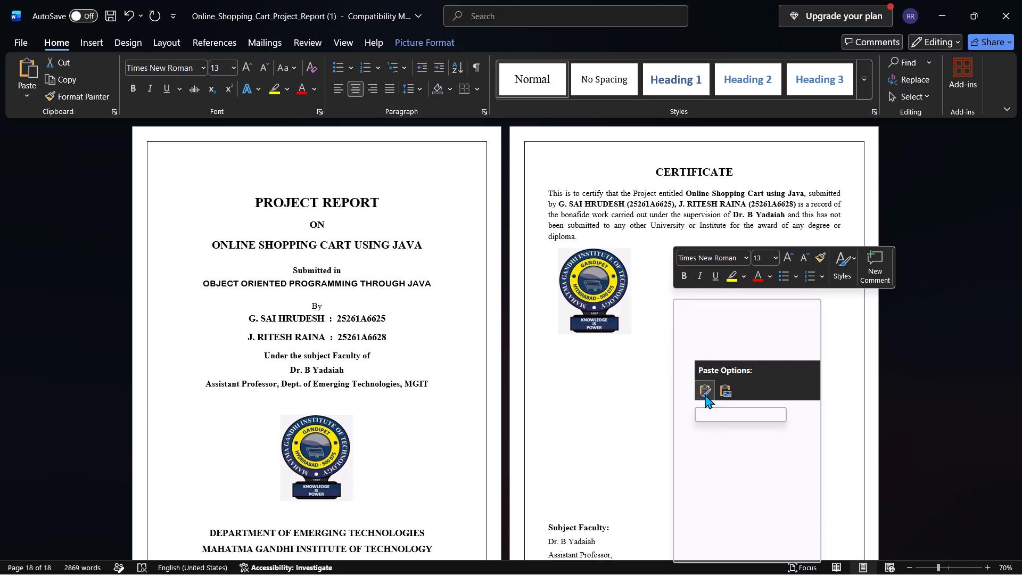
click(705, 394)
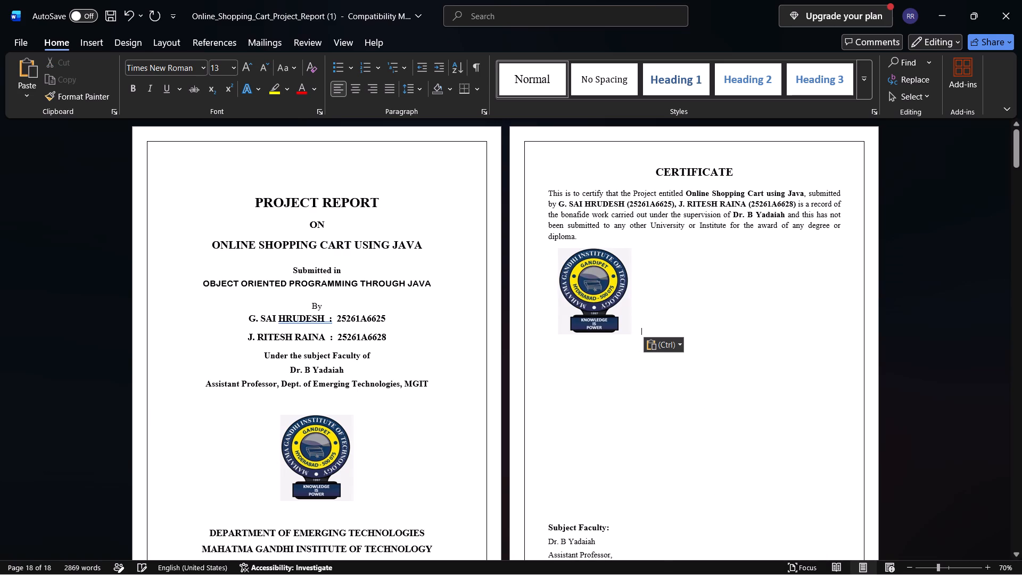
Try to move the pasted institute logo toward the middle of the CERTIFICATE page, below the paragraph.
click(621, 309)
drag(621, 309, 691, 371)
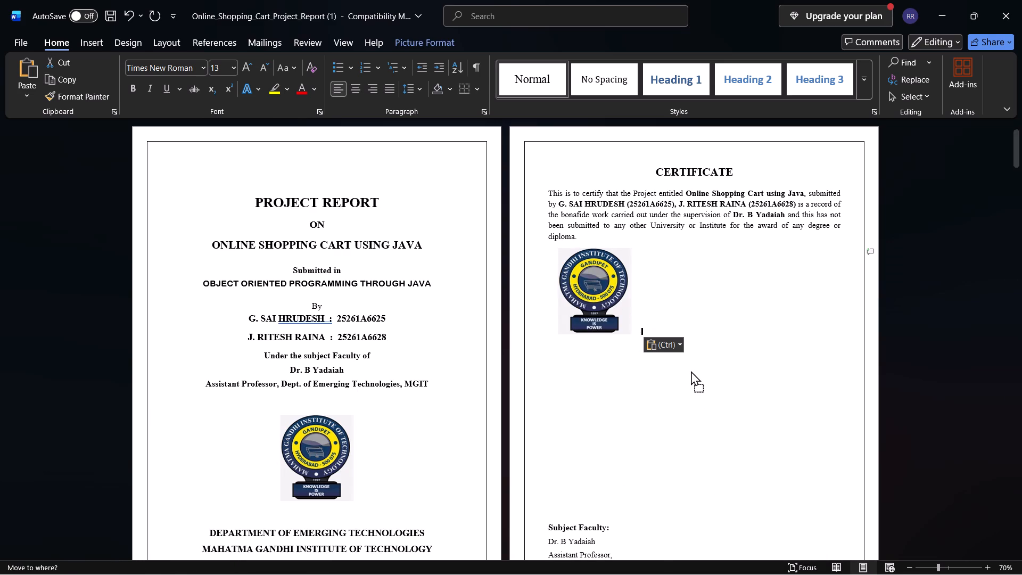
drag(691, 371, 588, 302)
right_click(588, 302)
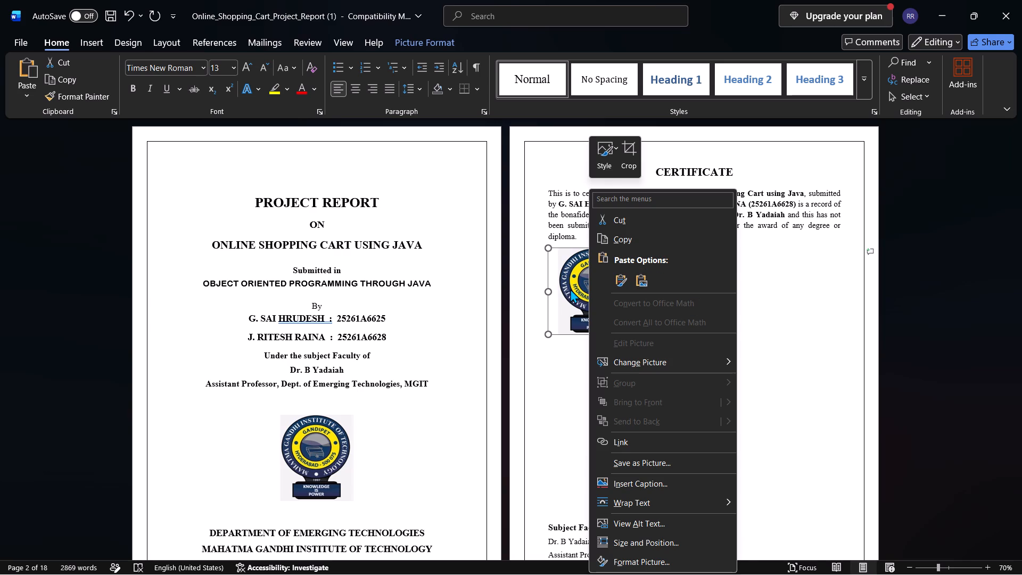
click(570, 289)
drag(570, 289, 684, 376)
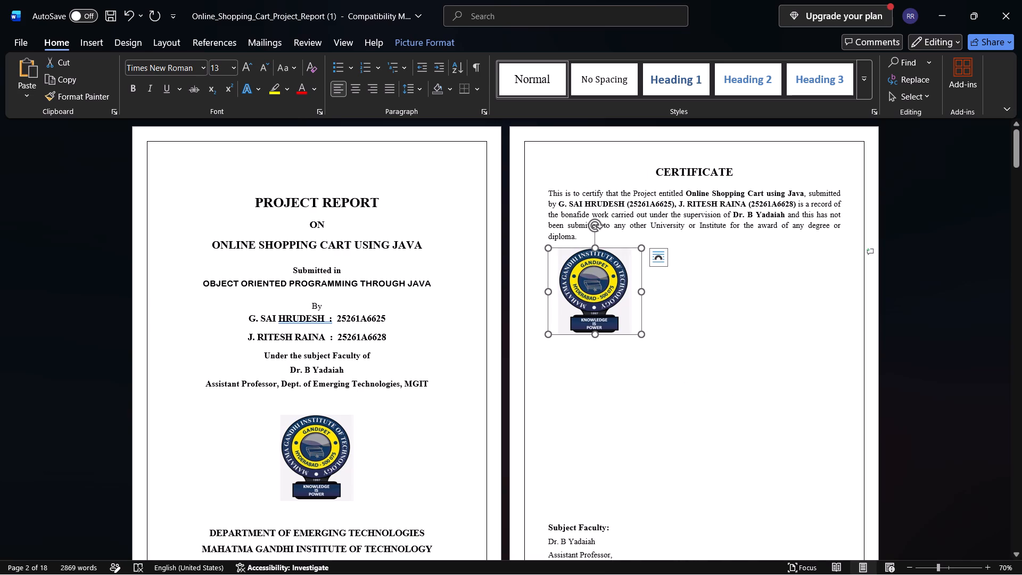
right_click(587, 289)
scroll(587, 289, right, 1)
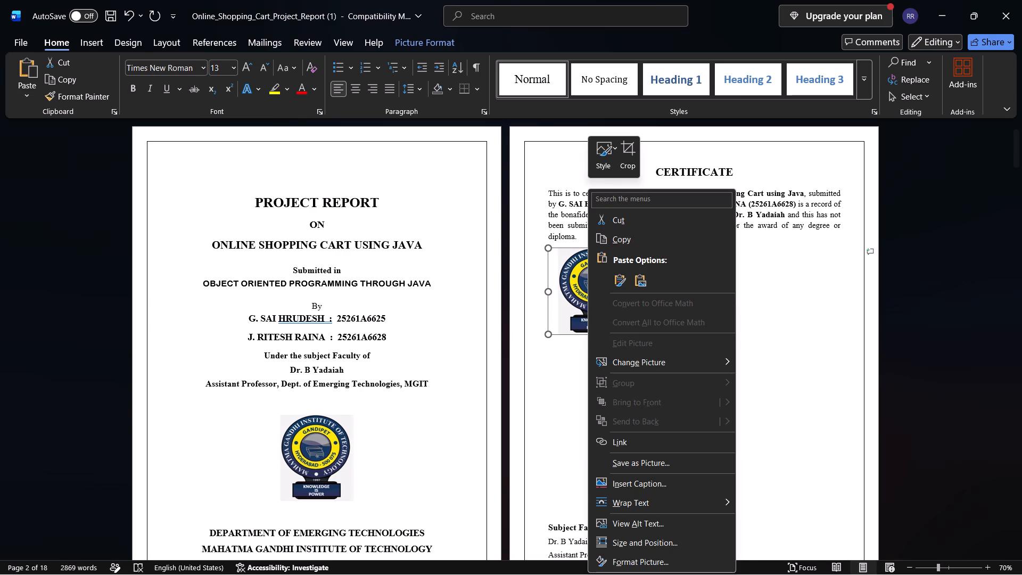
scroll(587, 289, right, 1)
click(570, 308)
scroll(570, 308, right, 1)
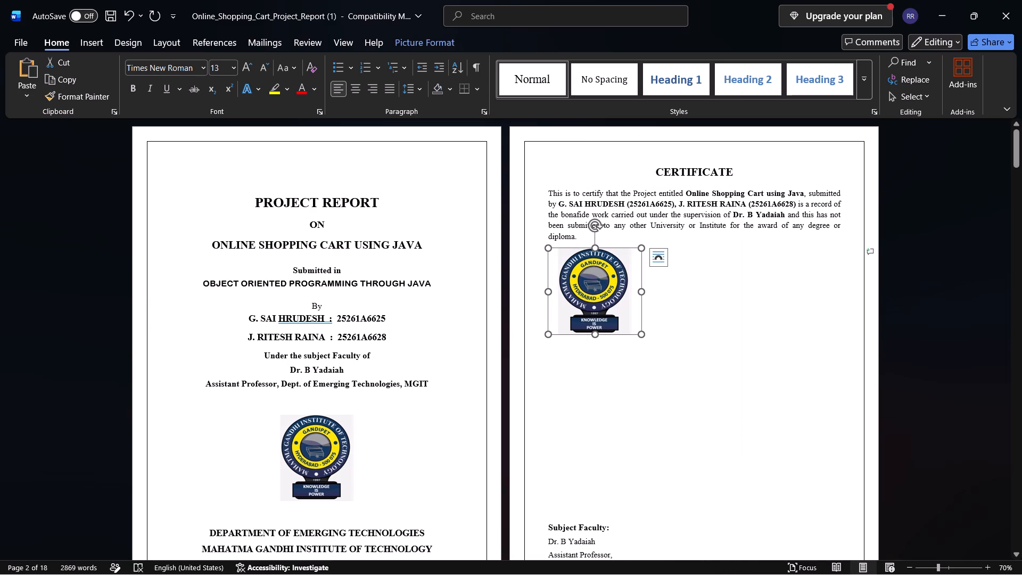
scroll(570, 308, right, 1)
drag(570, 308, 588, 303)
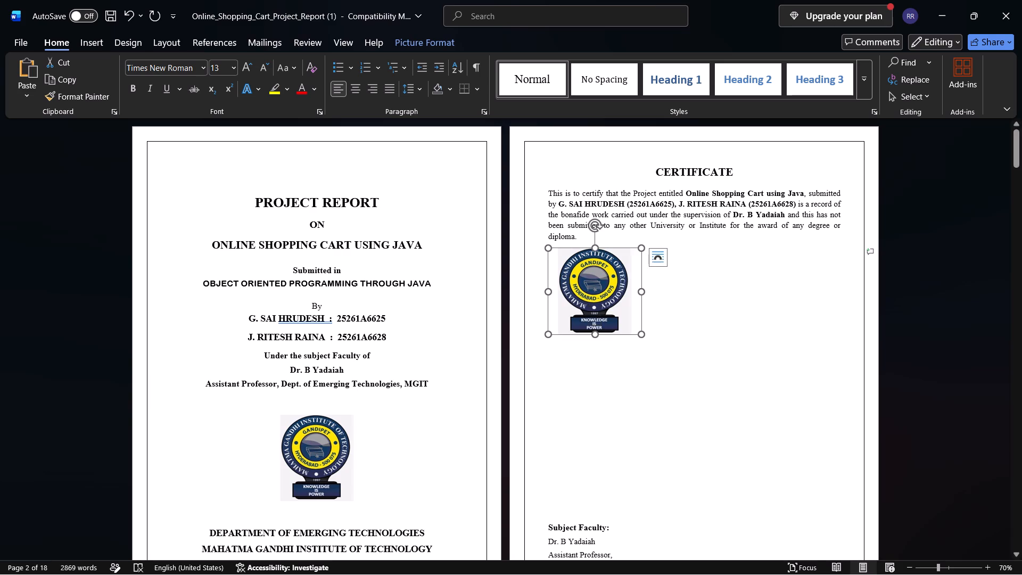
Cut the pasted institute logo from the CERTIFICATE page.
right_click(588, 303)
click(639, 222)
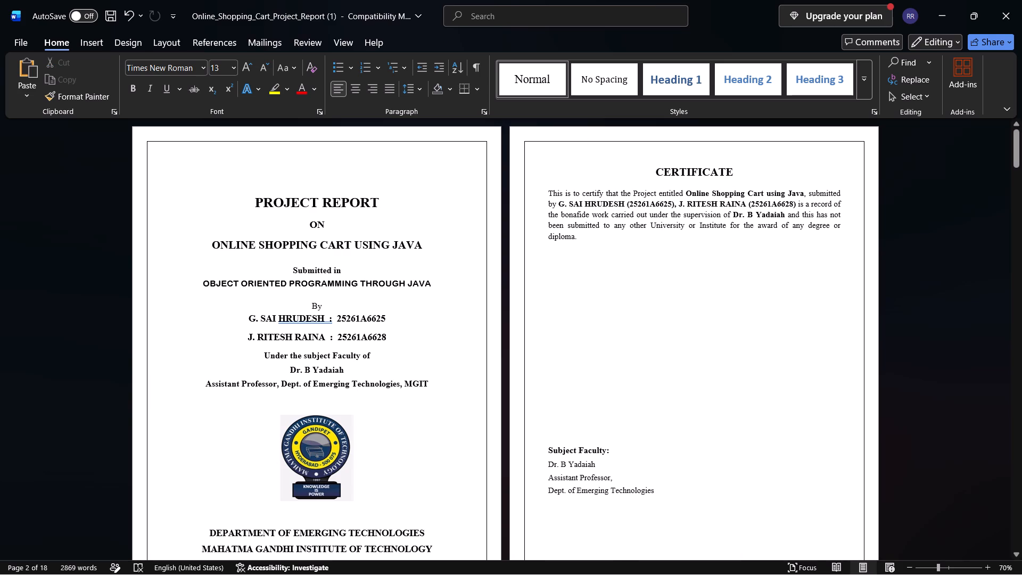
Check the report through to the REFERENCES page and save the document.
scroll(638, 438, down, 3)
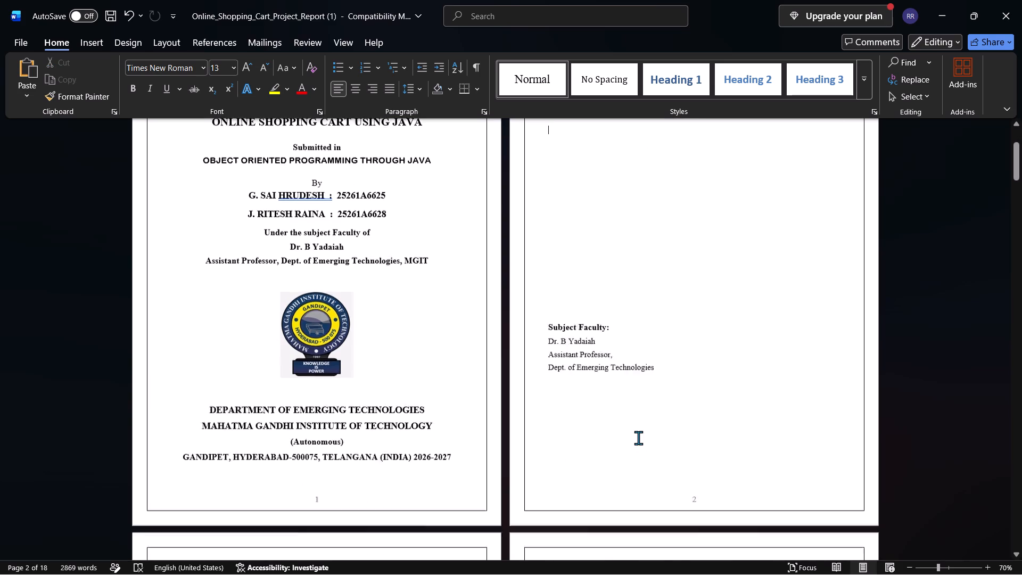
scroll(638, 438, down, 19)
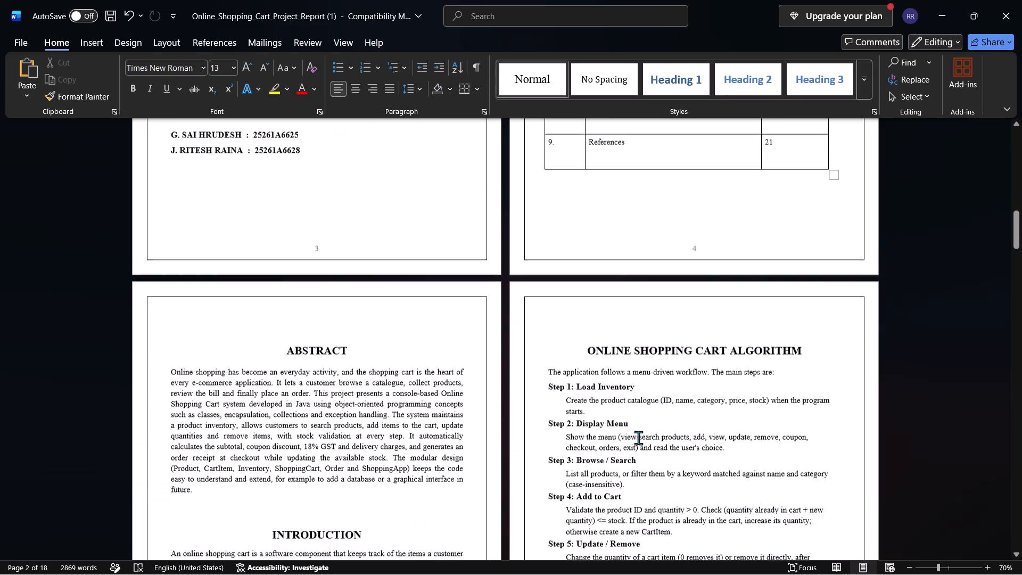
scroll(638, 438, down, 17)
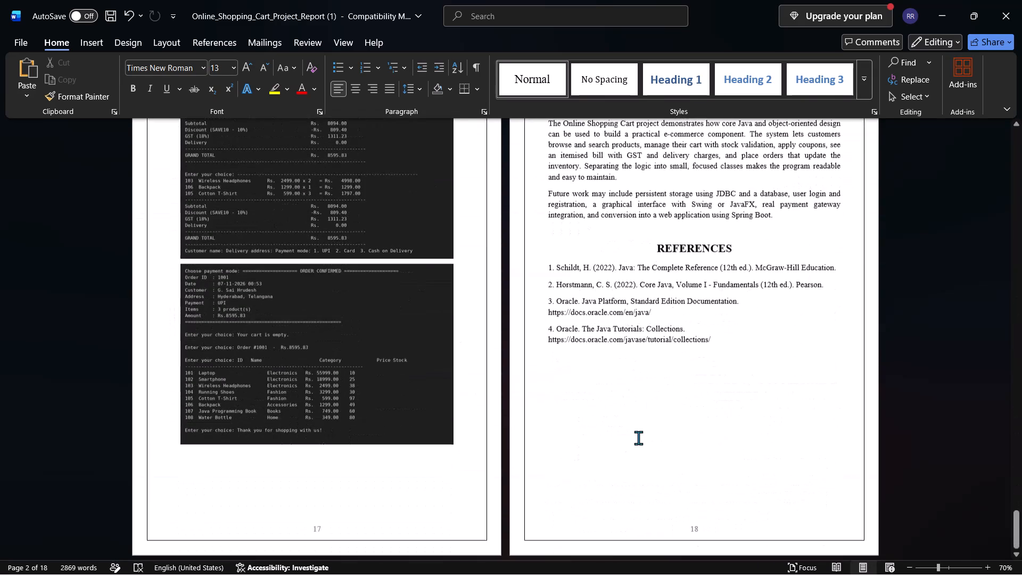
scroll(594, 421, up, 20)
scroll(594, 421, up, 20)
scroll(594, 421, up, 20)
scroll(594, 421, down, 18)
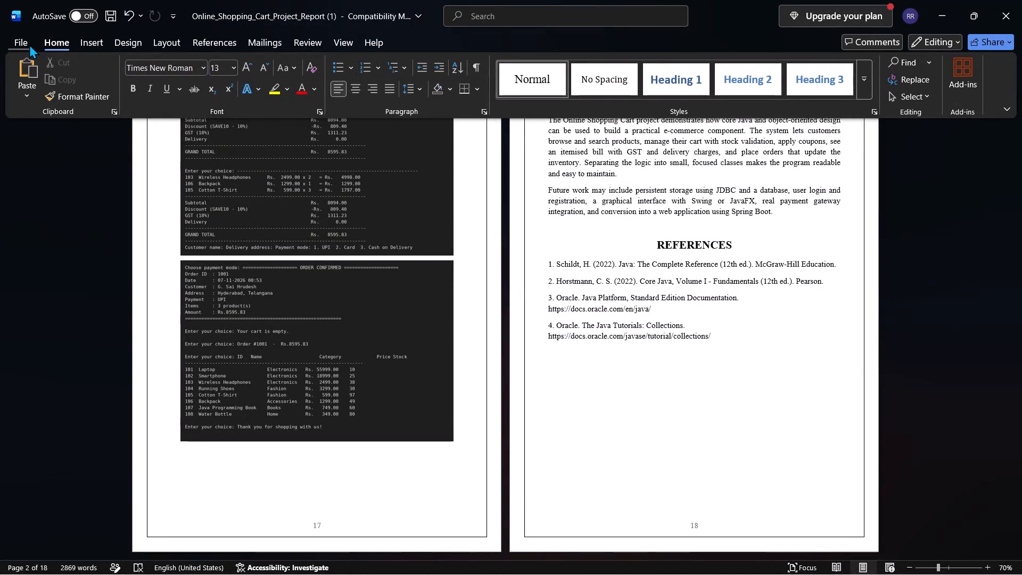
click(106, 15)
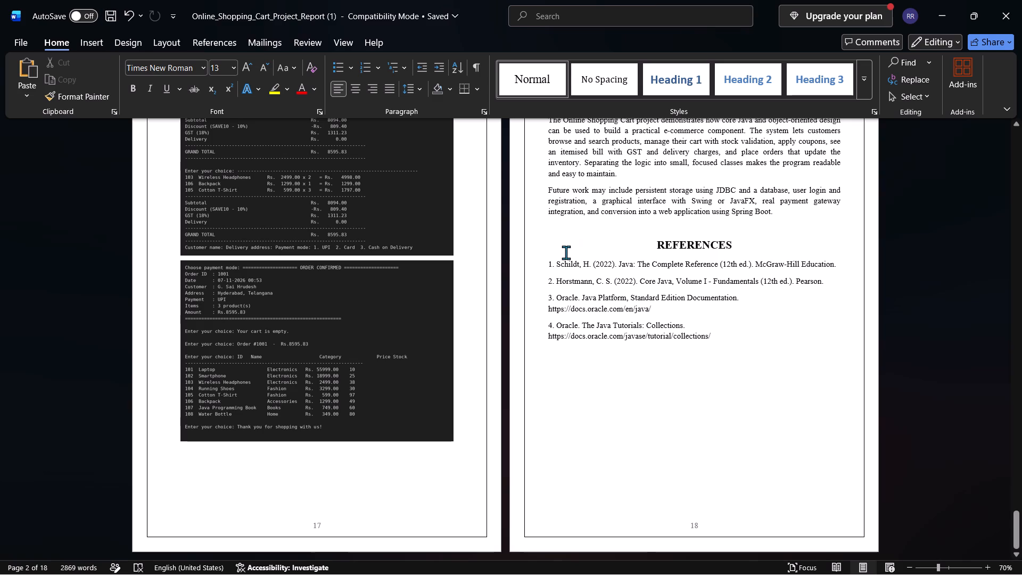
click(114, 19)
Turn on AutoSave by uploading the report to OneDrive - Personal.
click(71, 14)
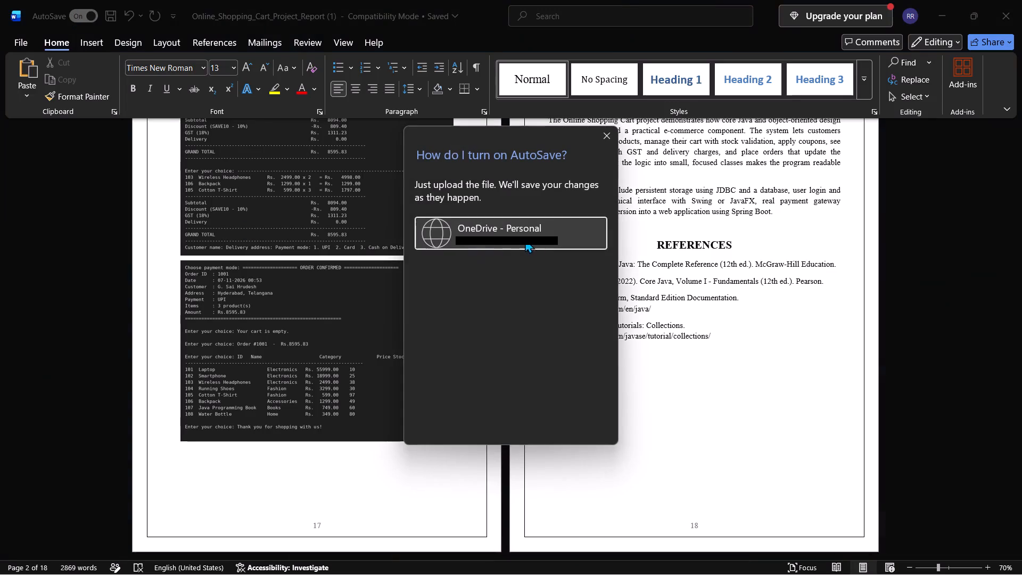
click(526, 237)
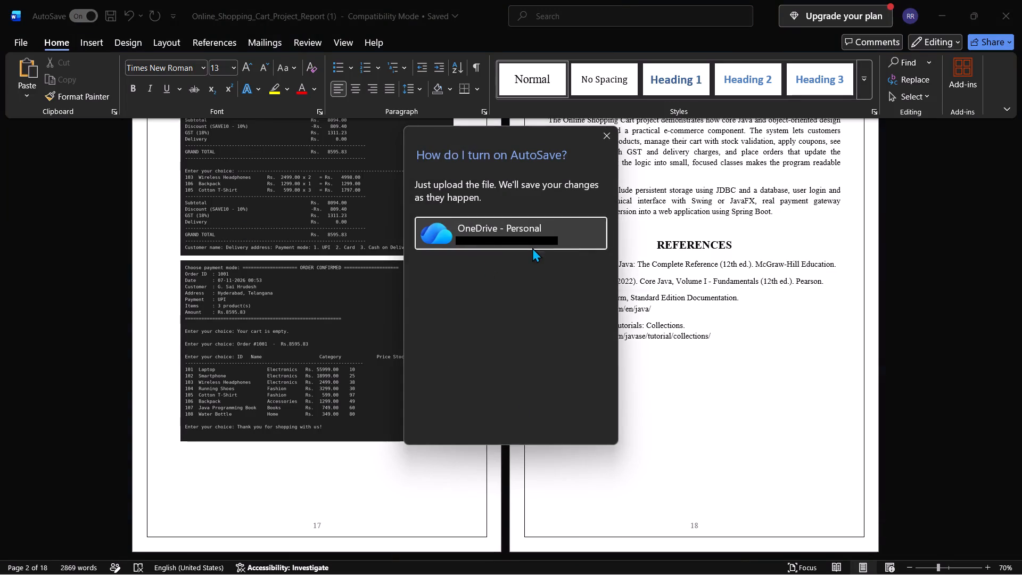
click(456, 239)
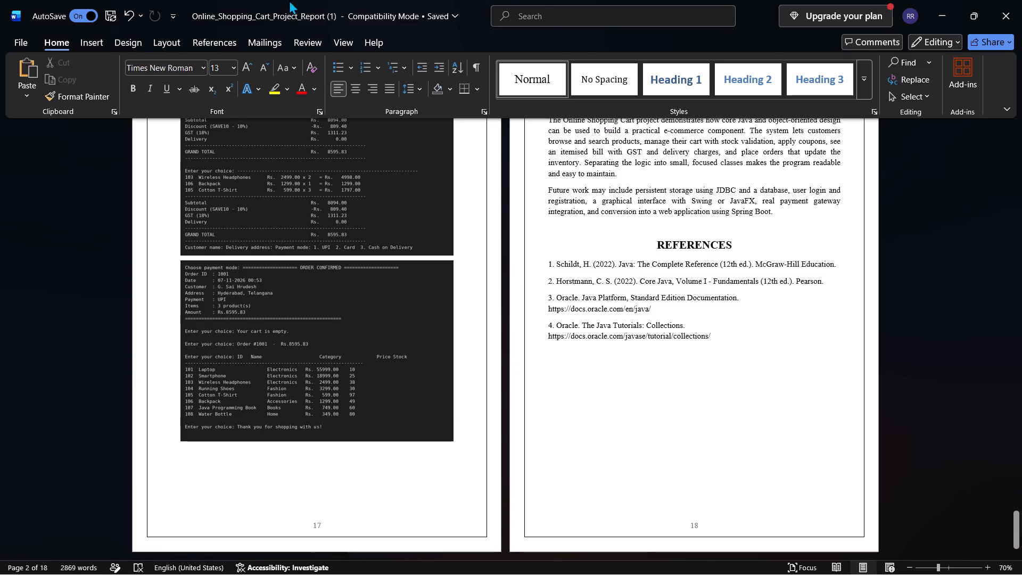
Open the OneDrive copy of Online_Shopping_Cart_Project_Report (1) from the recent files and check its opening pages.
click(25, 44)
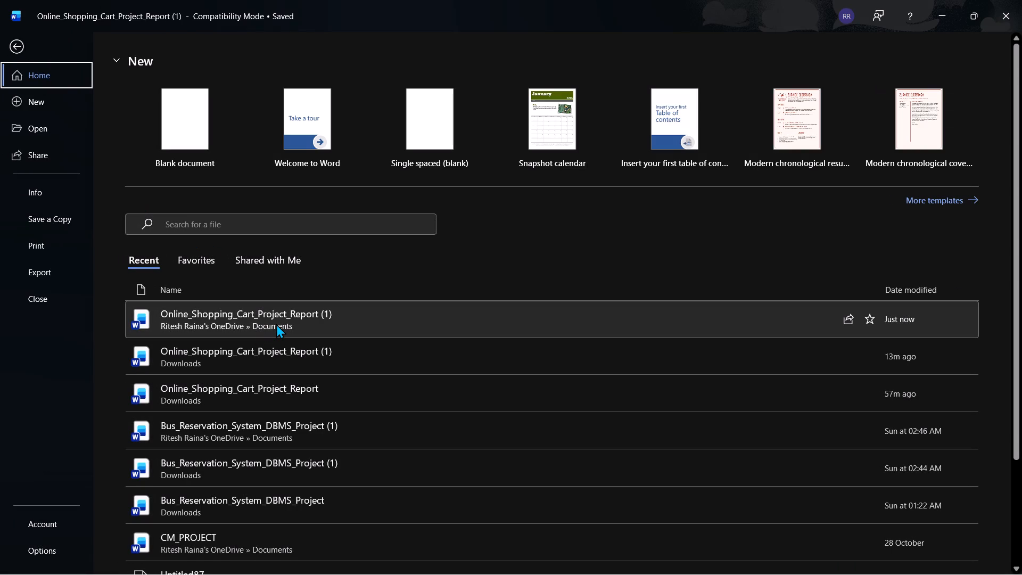
double_click(276, 324)
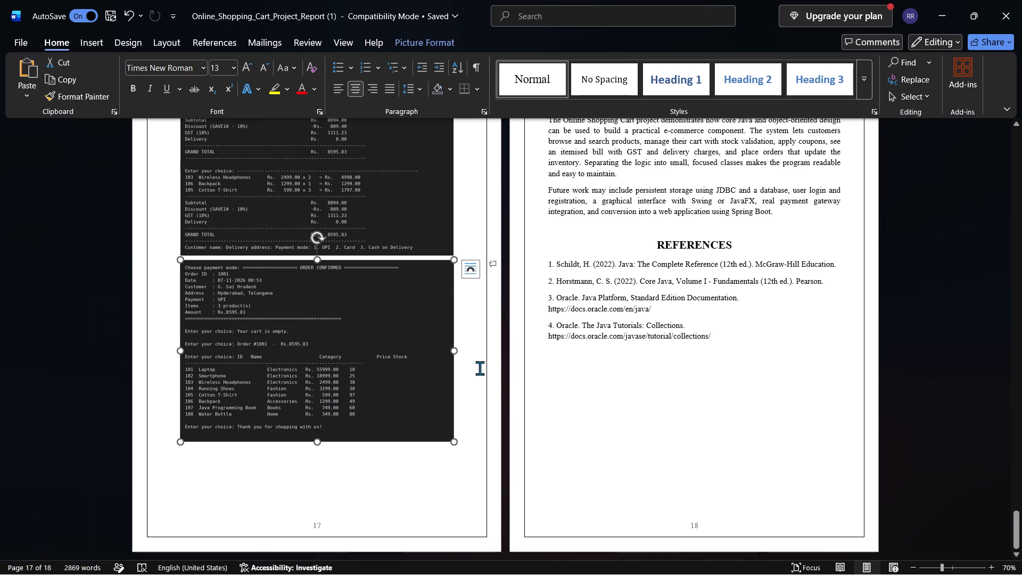
scroll(480, 368, up, 20)
scroll(480, 368, up, 20)
scroll(480, 368, up, 20)
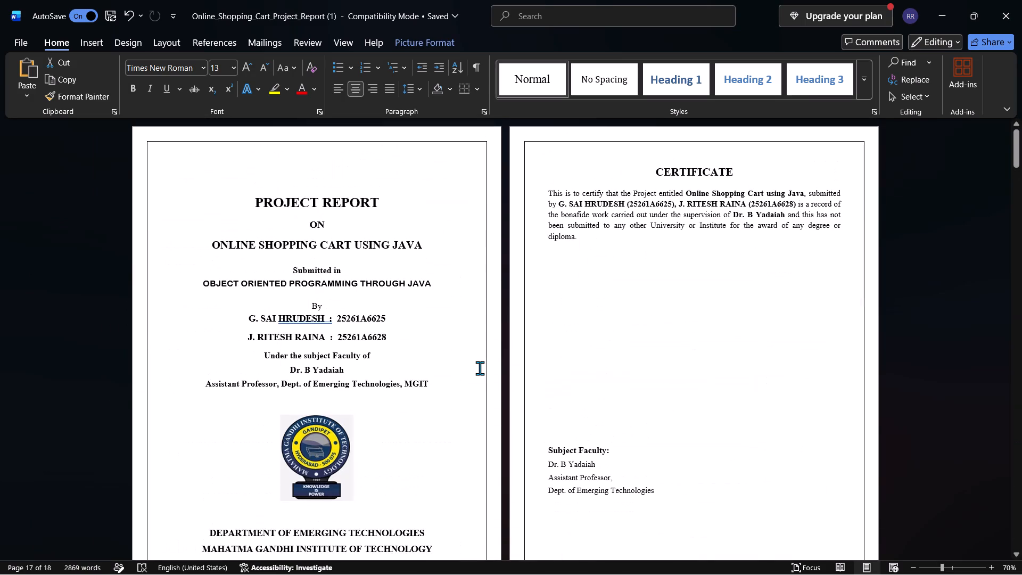
Open the Downloads copy of Online_Shopping_Cart_Project_Report (1) and look through it from cover page to REFERENCES.
click(17, 35)
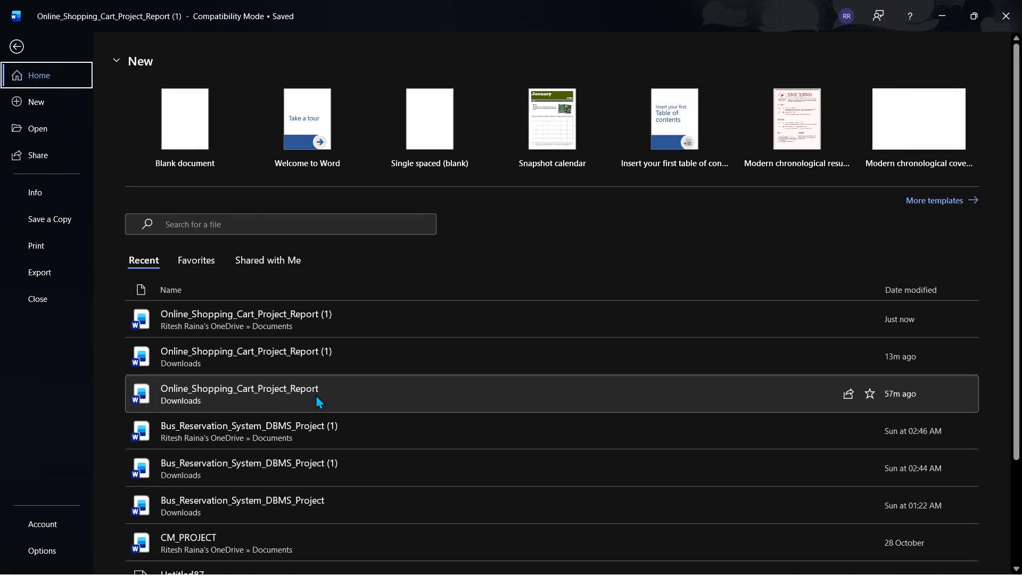
double_click(313, 372)
scroll(436, 409, down, 5)
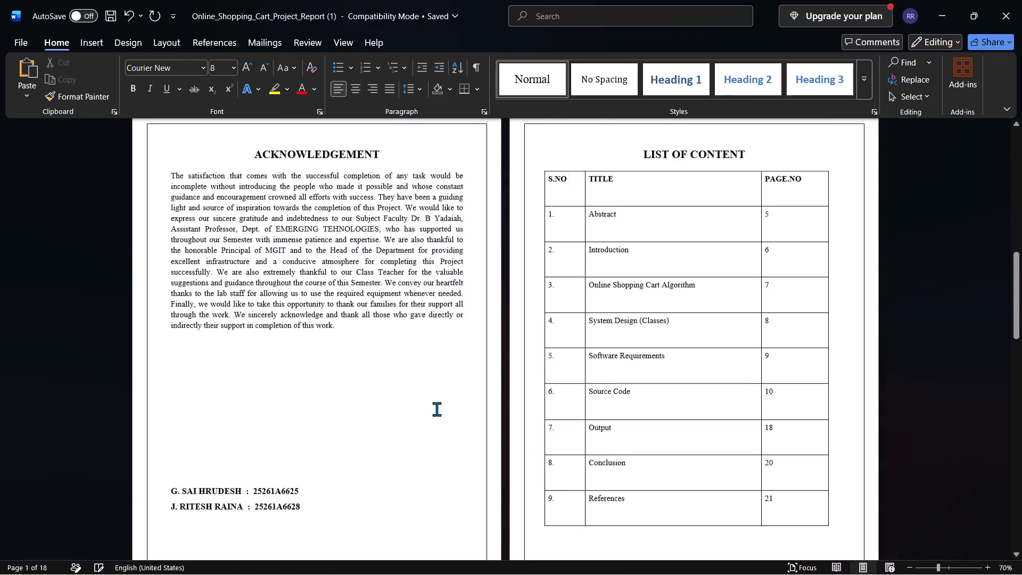
scroll(436, 409, down, 7)
scroll(436, 409, down, 20)
scroll(436, 409, down, 19)
scroll(436, 409, down, 4)
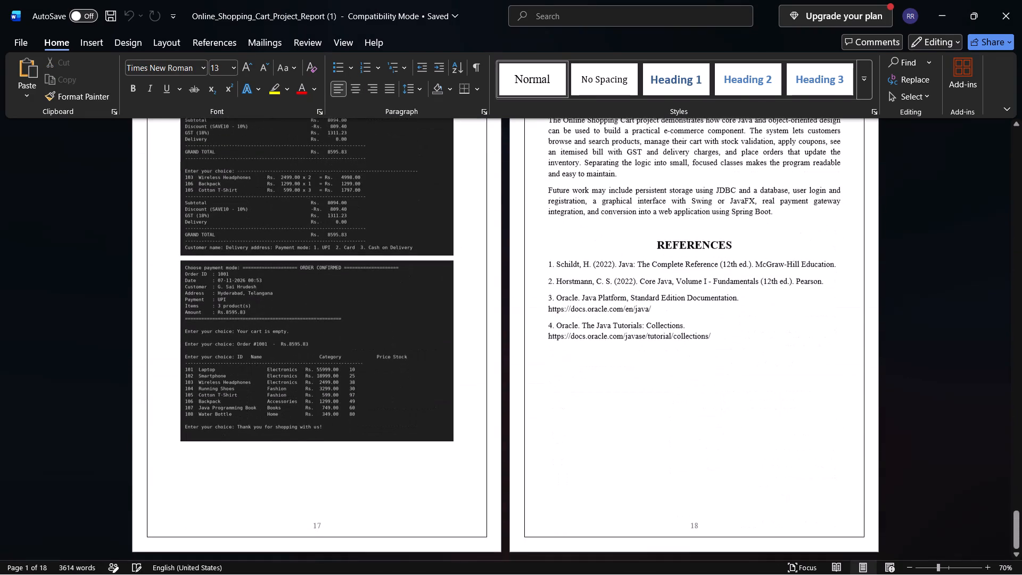
scroll(436, 409, up, 20)
scroll(436, 409, up, 14)
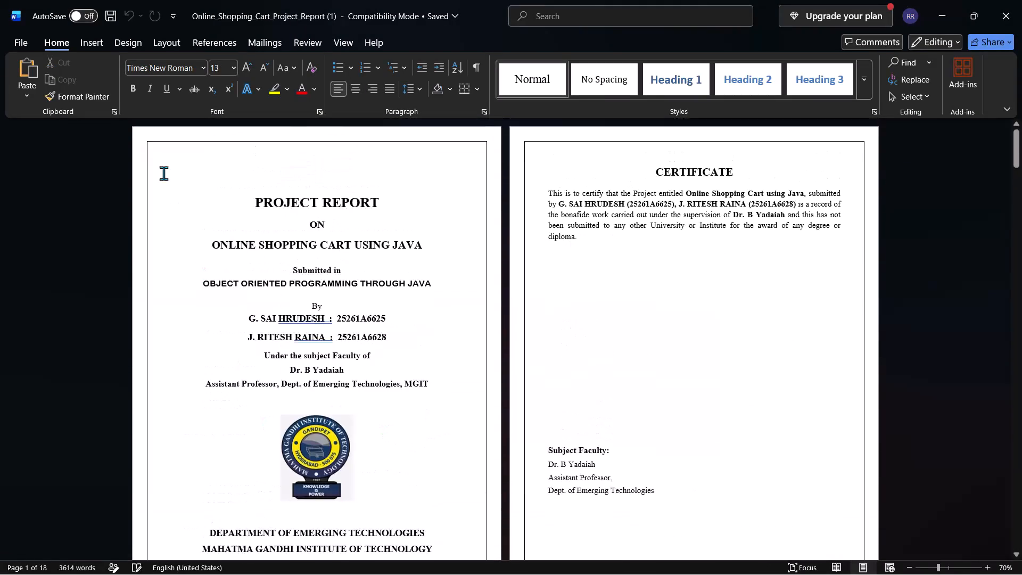
Open the recent file Online_Shopping_Cart_Project_Report from Downloads to examine its contents.
click(24, 34)
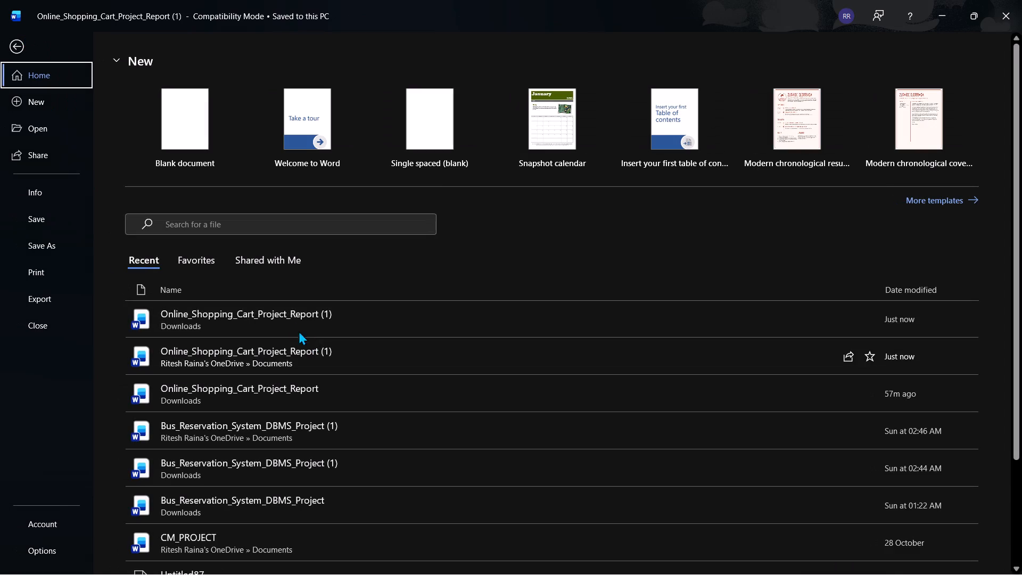
double_click(279, 392)
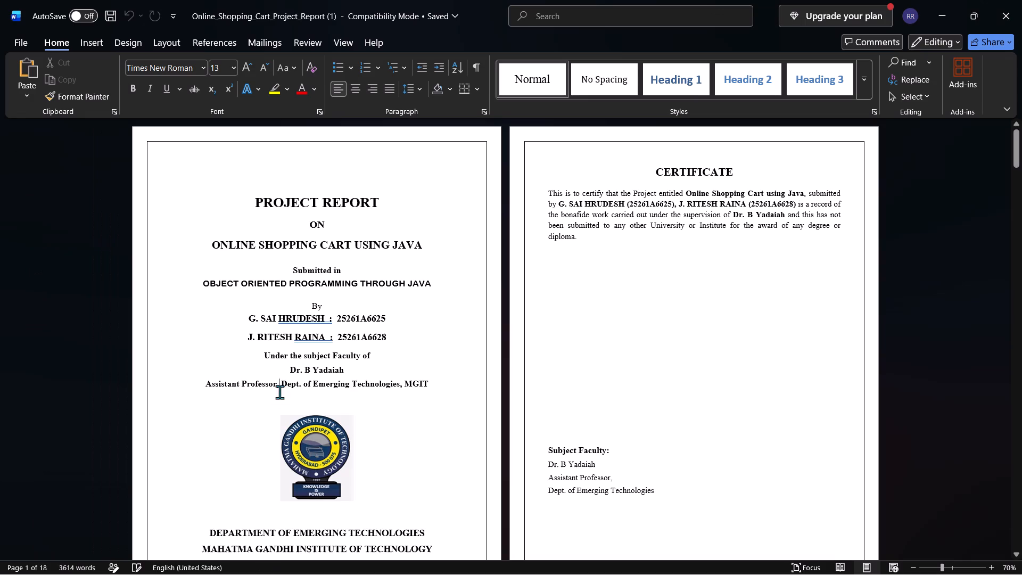
scroll(373, 417, down, 16)
Close all the open copies of the report.
click(1021, 0)
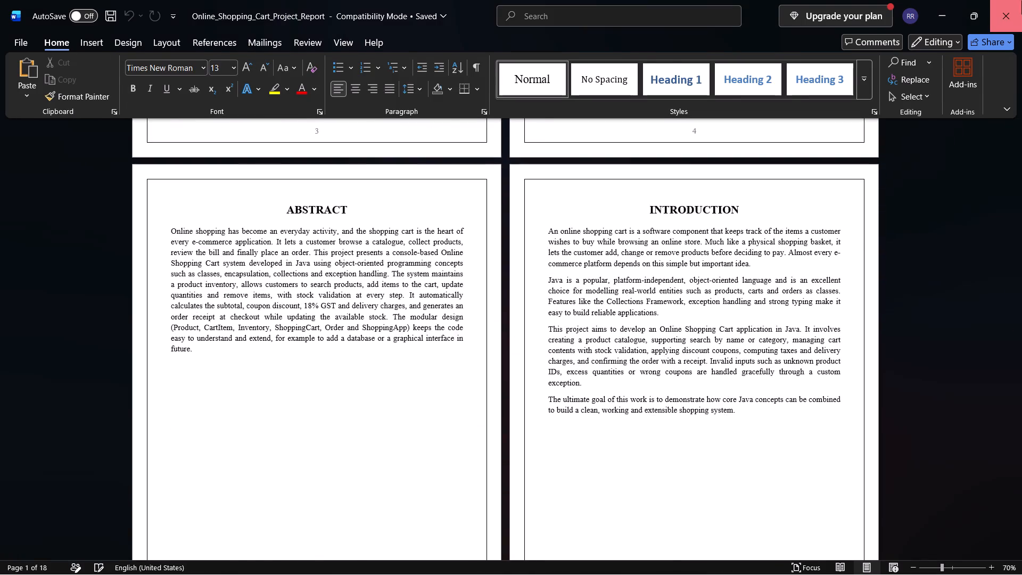
click(1021, 0)
click(1021, 0)
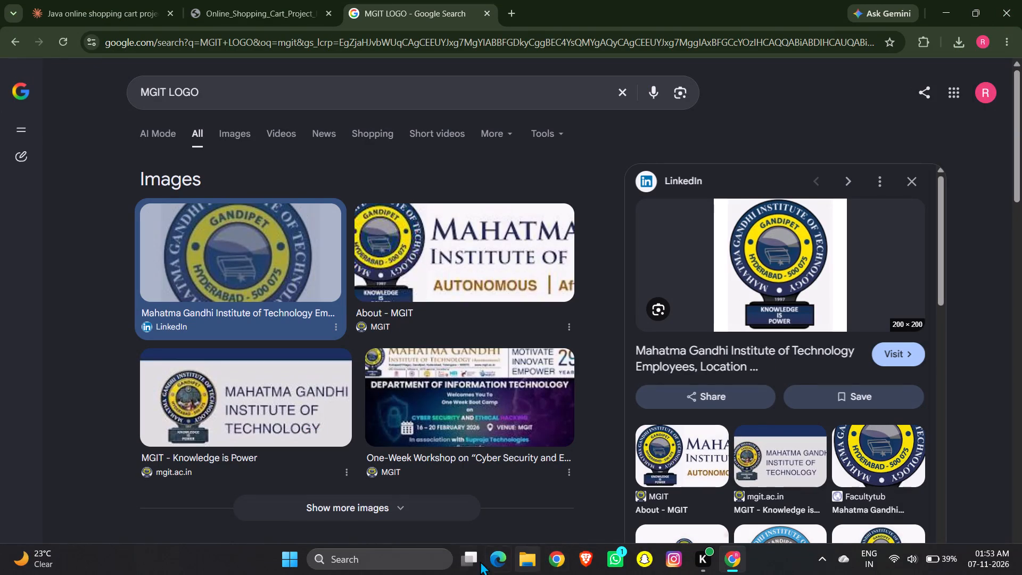
Launch Word again, reopen the OneDrive copy of Online_Shopping_Cart_Project_Report (1), and review it through to the REFERENCES page.
click(417, 568)
text(word)
key(Return)
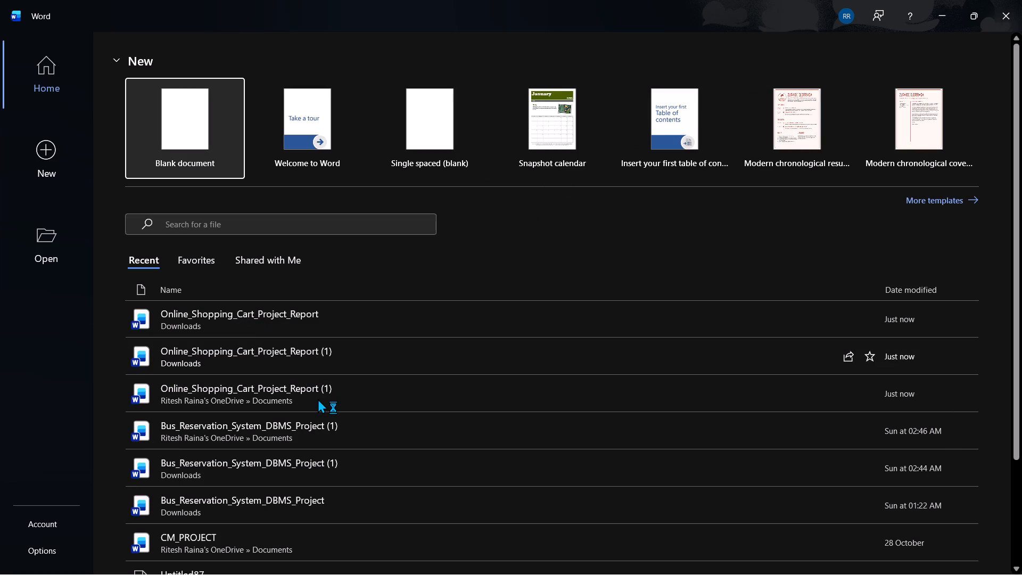
double_click(304, 398)
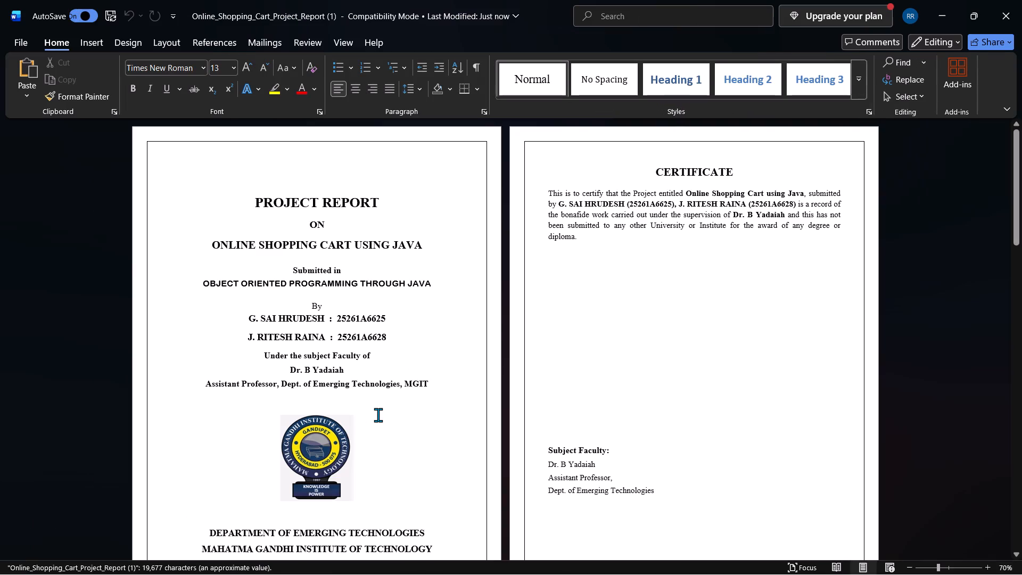
scroll(378, 415, down, 16)
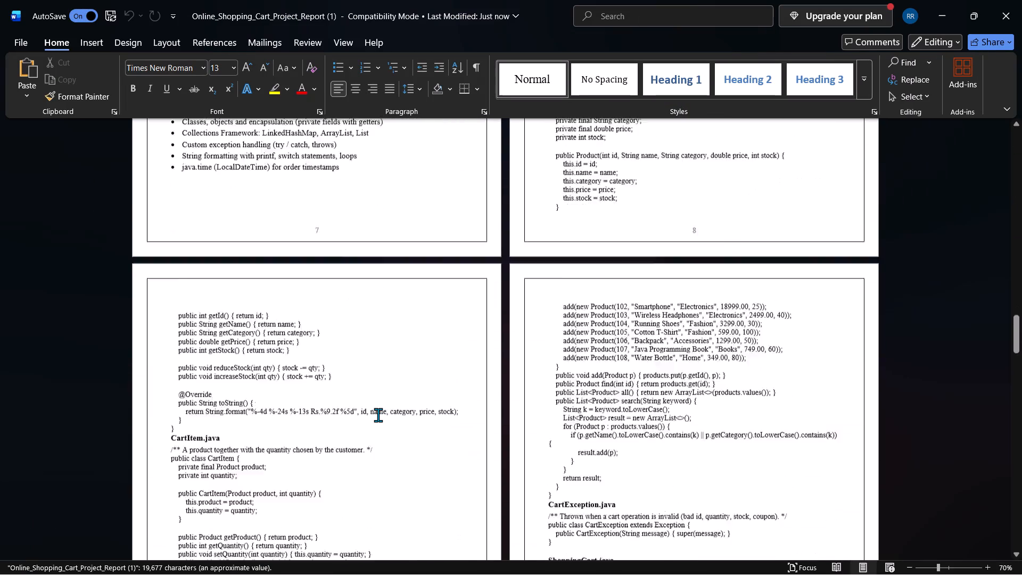
scroll(378, 415, down, 3)
scroll(378, 415, down, 18)
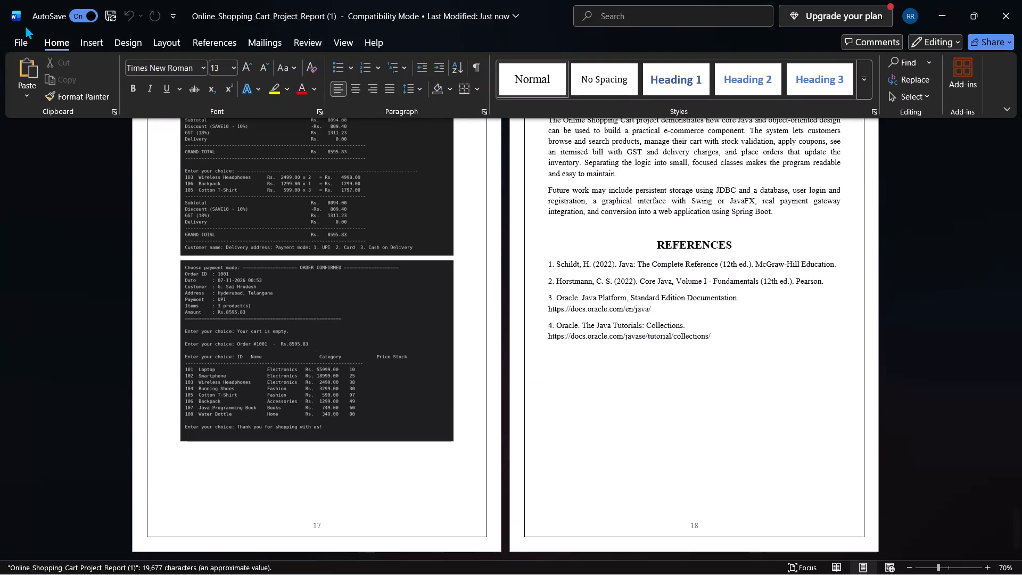
Open Online_Shopping_Cart_Project_Report from Downloads and compare it with the edited OneDrive copy.
click(27, 34)
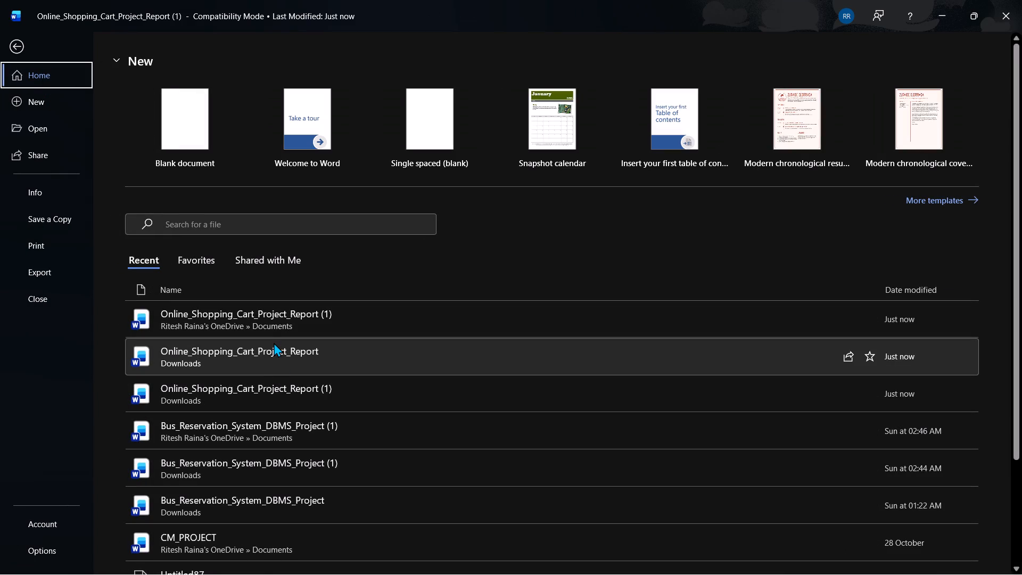
double_click(274, 342)
scroll(435, 320, up, 13)
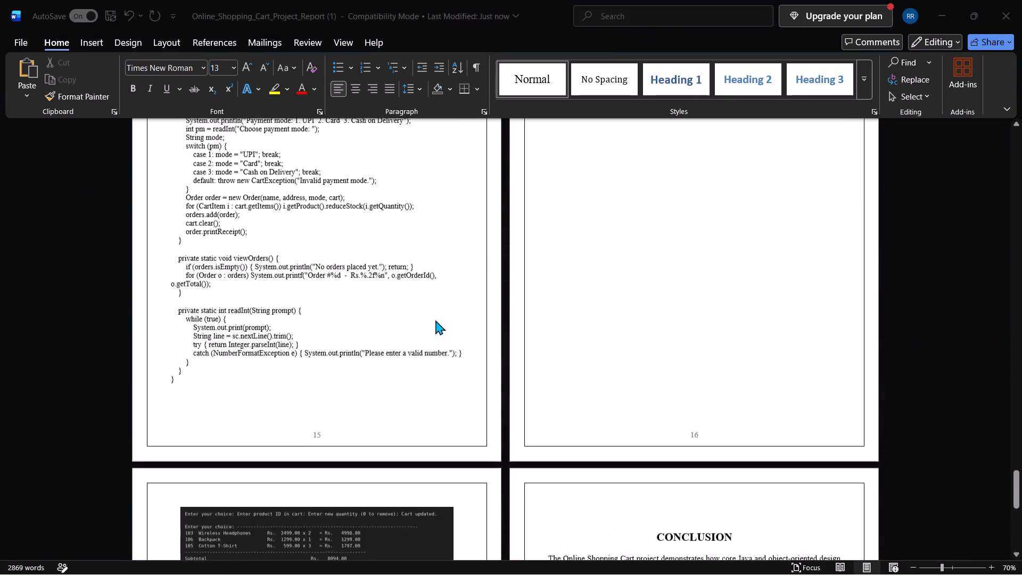
scroll(435, 320, up, 11)
scroll(435, 320, left, 3)
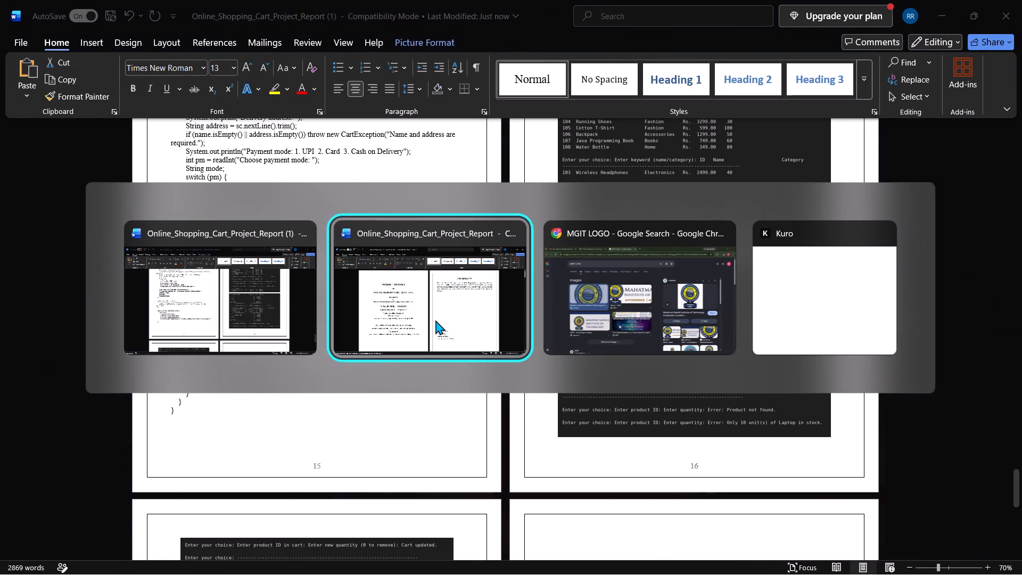
scroll(435, 320, up, 2)
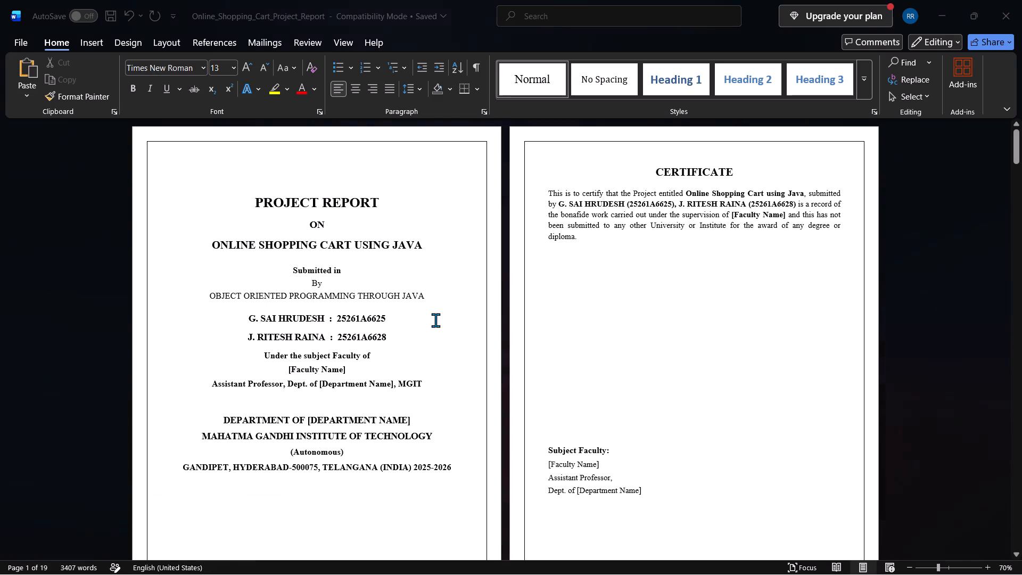
Compare the cover and certificate pages of the OneDrive copy with the original Online_Shopping_Cart_Project_Report from Downloads.
scroll(435, 320, up, 20)
scroll(435, 320, up, 20)
scroll(435, 320, up, 20)
scroll(435, 320, up, 5)
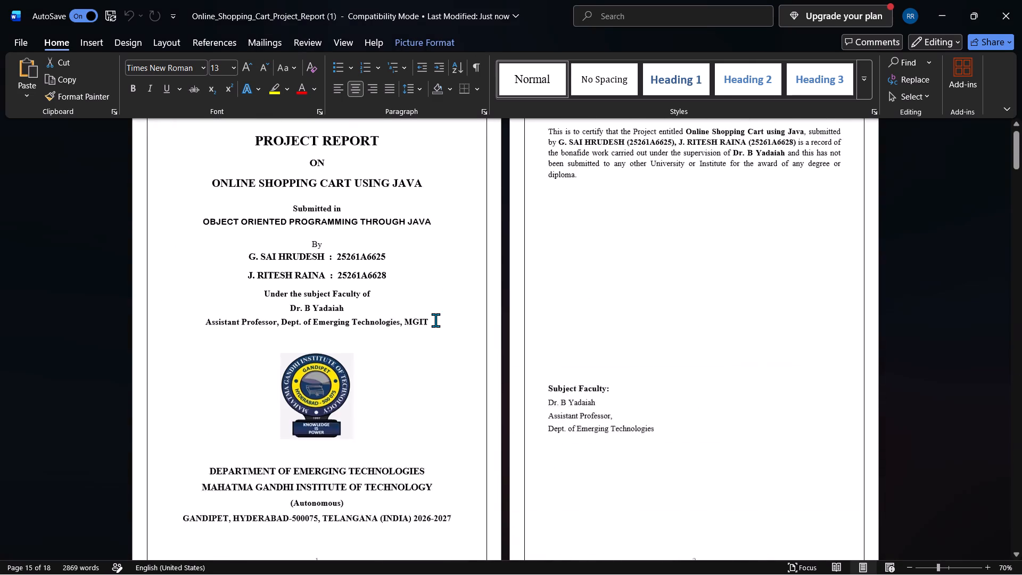
scroll(435, 320, up, 7)
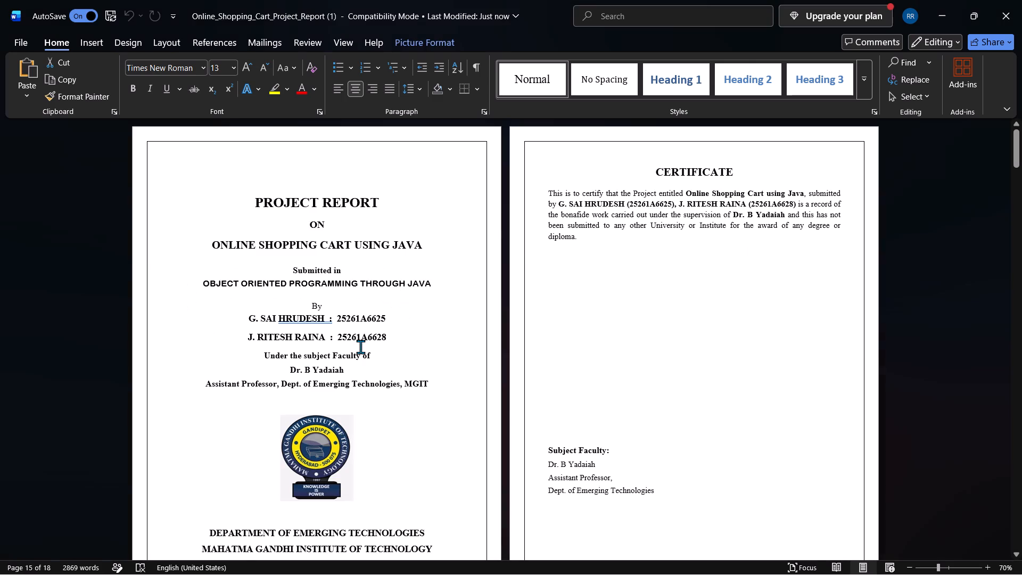
click(26, 42)
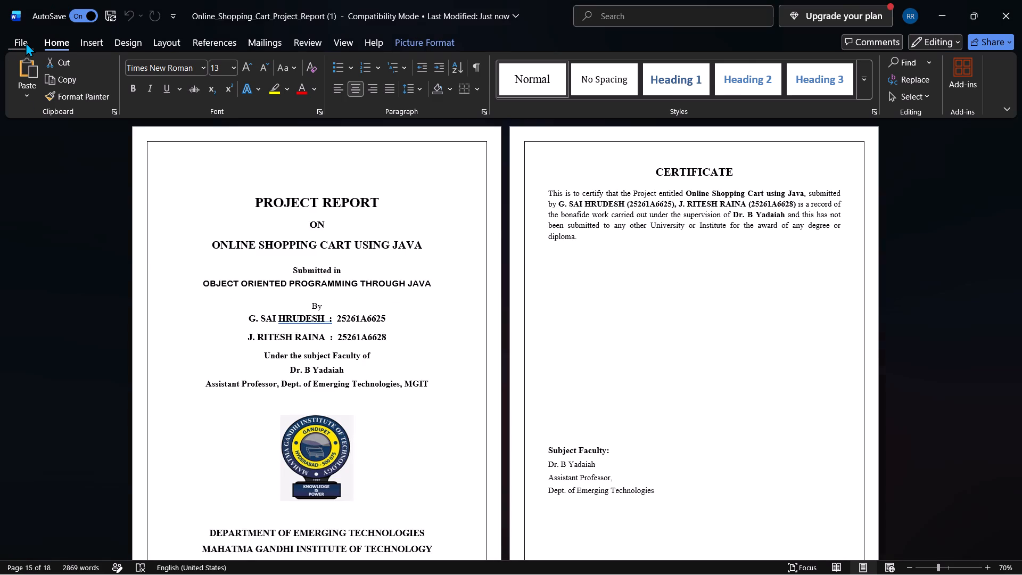
double_click(273, 313)
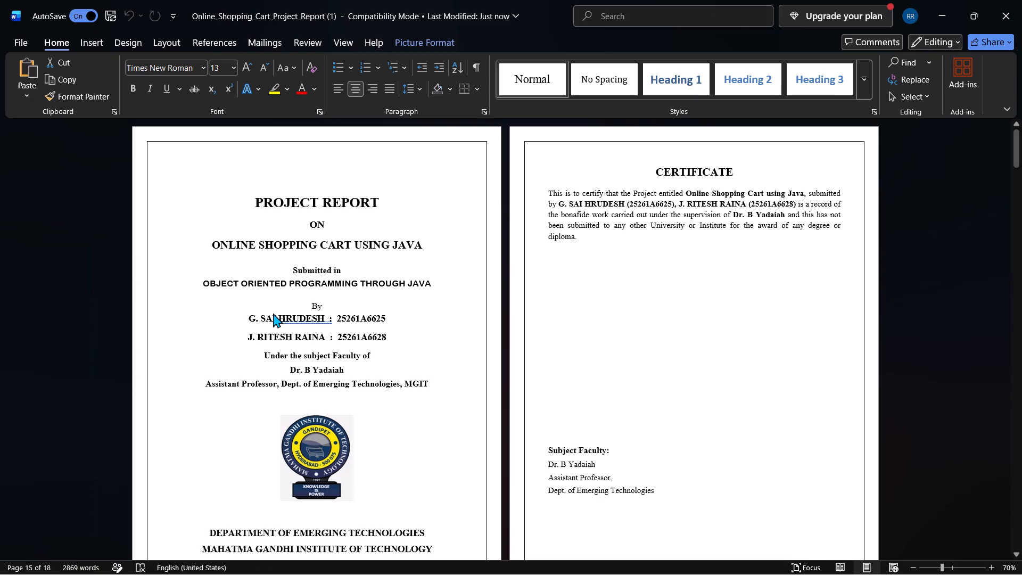
click(7, 43)
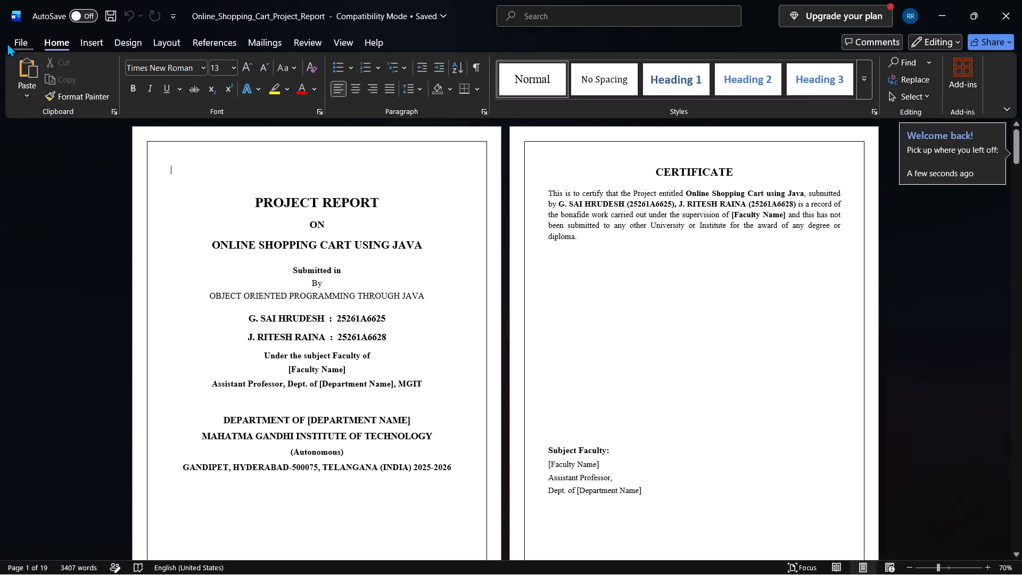
double_click(294, 365)
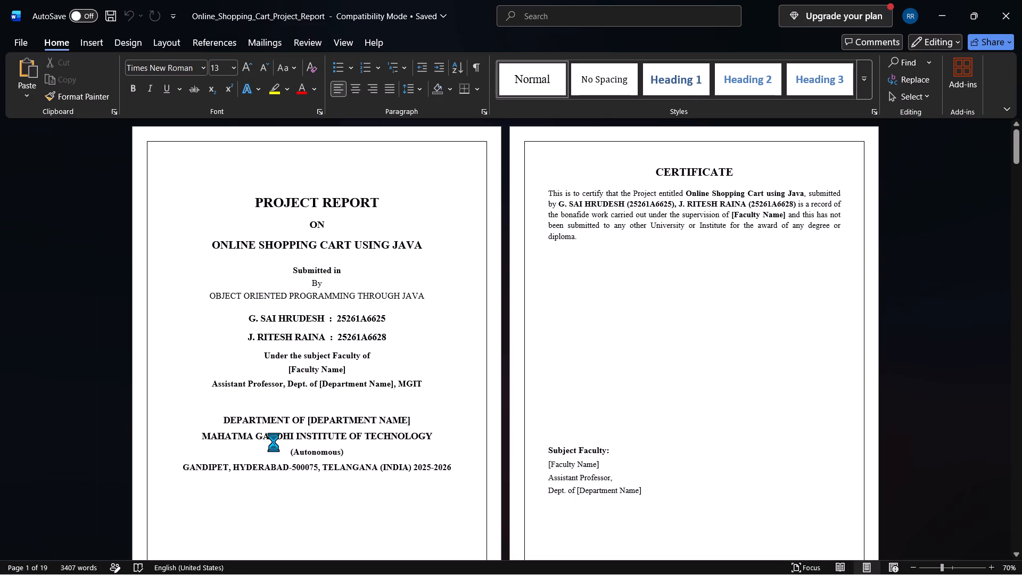
scroll(350, 427, down, 1)
scroll(350, 427, up, 8)
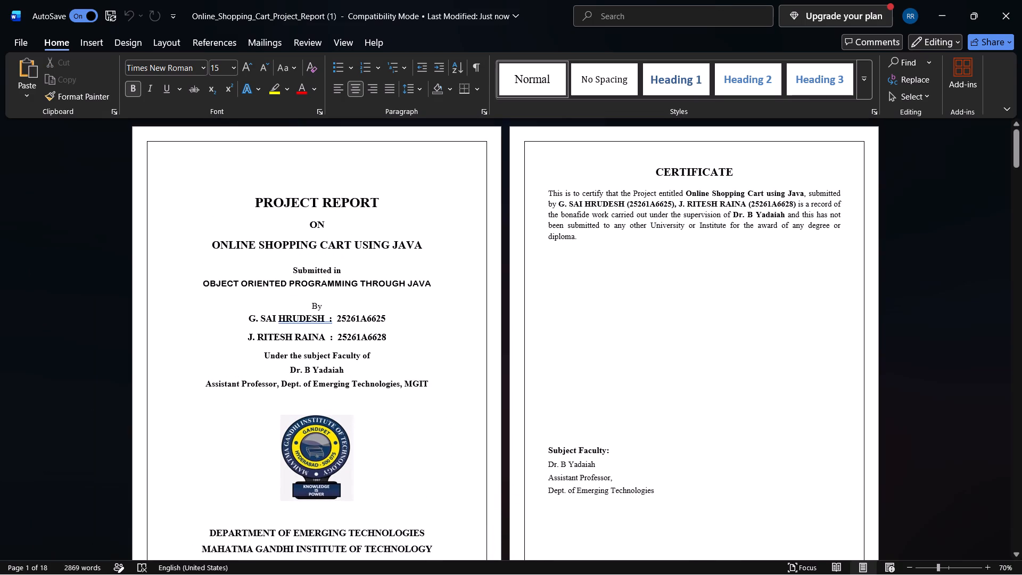
click(25, 49)
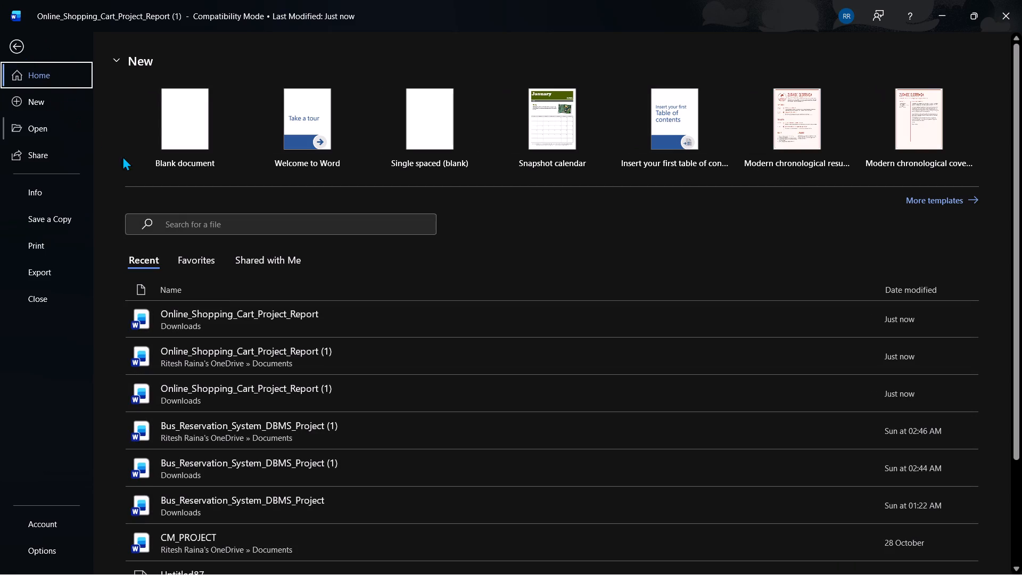
click(213, 322)
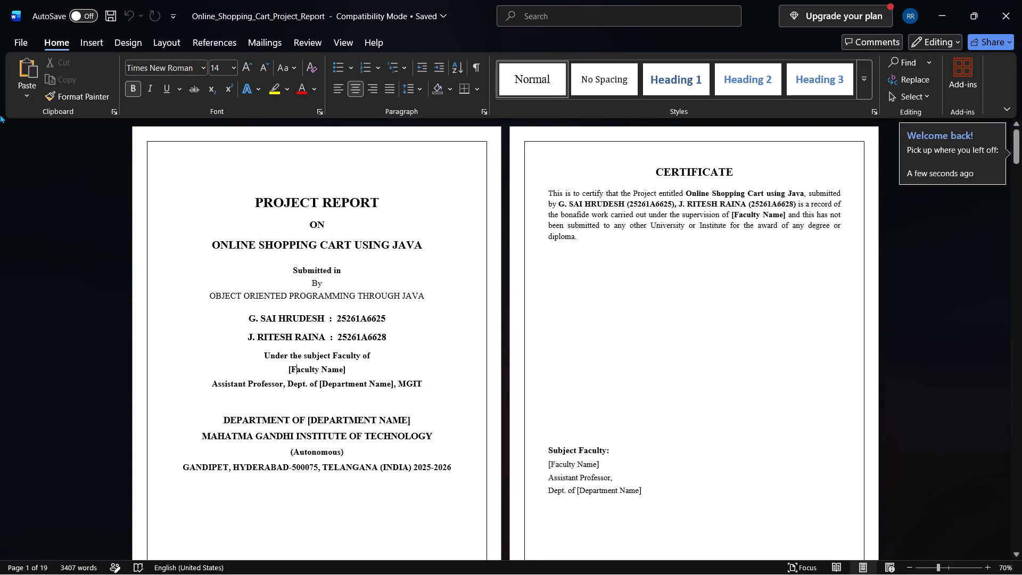
Open Online_Shopping_Cart_Project_Report (1) from Downloads and review its pages from the cover through the CONCLUSION page.
click(19, 32)
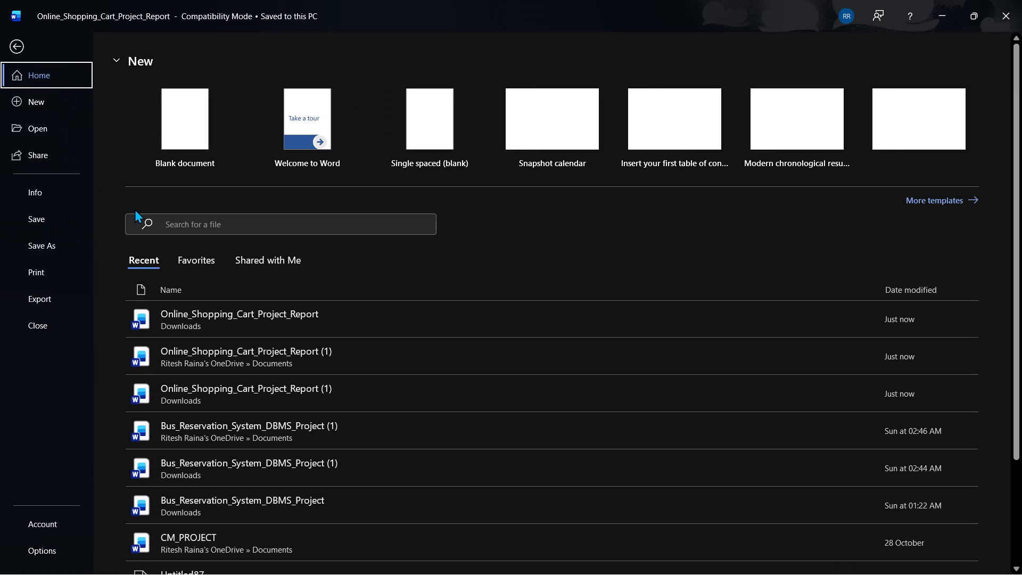
double_click(237, 406)
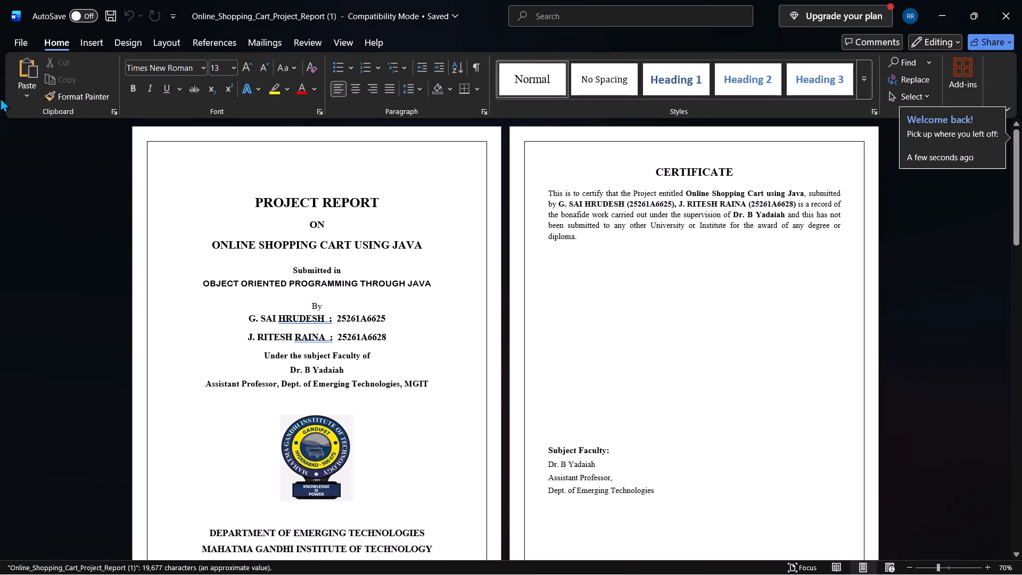
scroll(246, 330, down, 6)
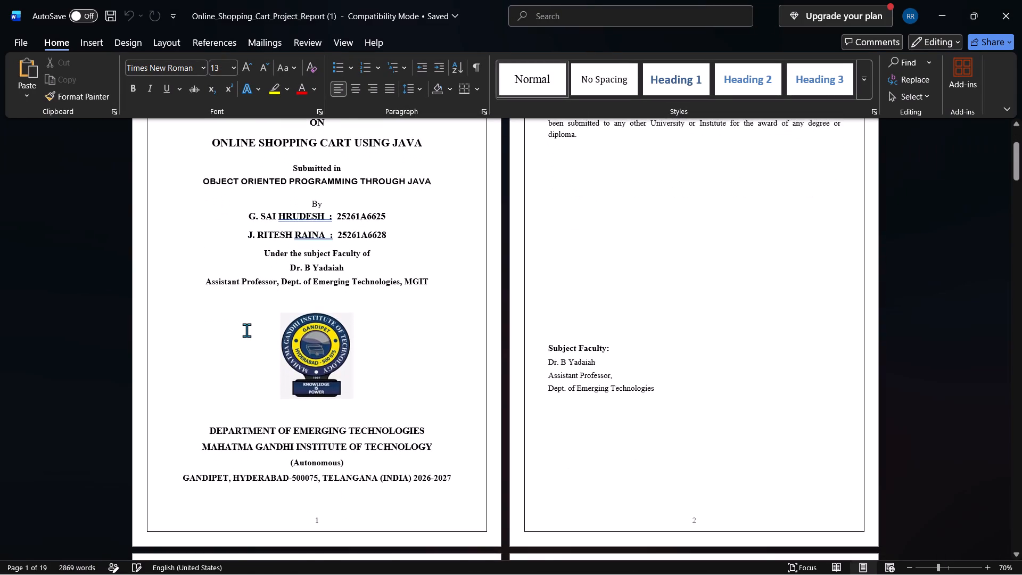
scroll(246, 330, down, 20)
scroll(246, 330, down, 20)
scroll(246, 330, down, 13)
scroll(246, 330, up, 11)
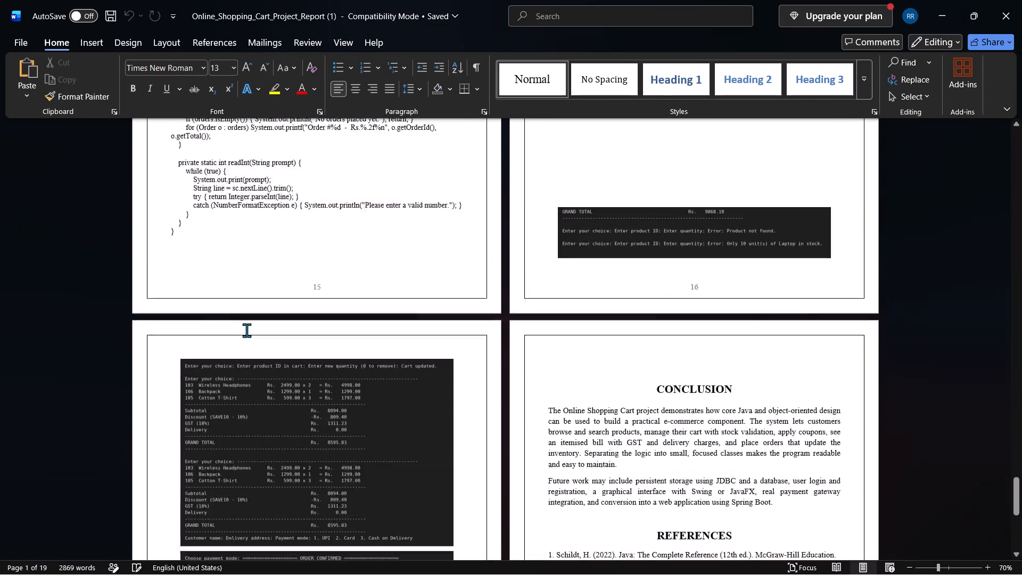
scroll(246, 330, up, 20)
scroll(246, 330, up, 9)
Switch back to the OneDrive copy of Online_Shopping_Cart_Project_Report (1) and review it through to the REFERENCES section.
click(12, 46)
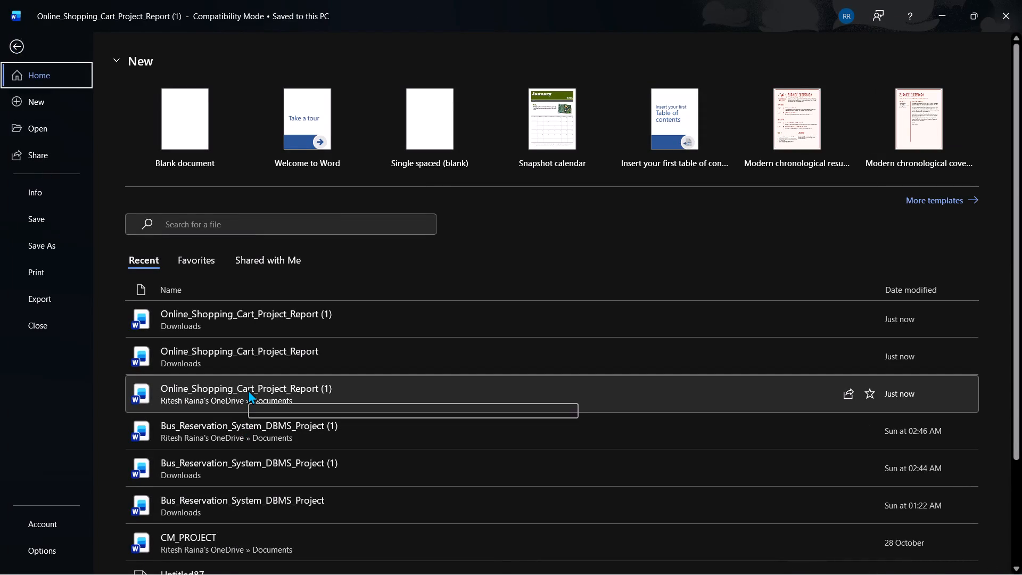
double_click(248, 390)
scroll(381, 396, down, 3)
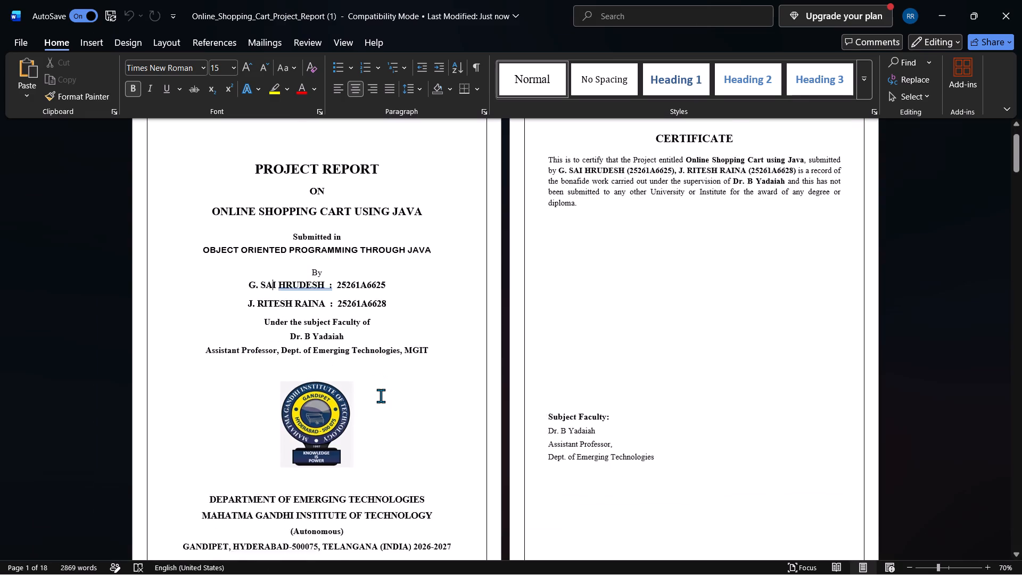
scroll(381, 396, down, 20)
scroll(381, 396, down, 9)
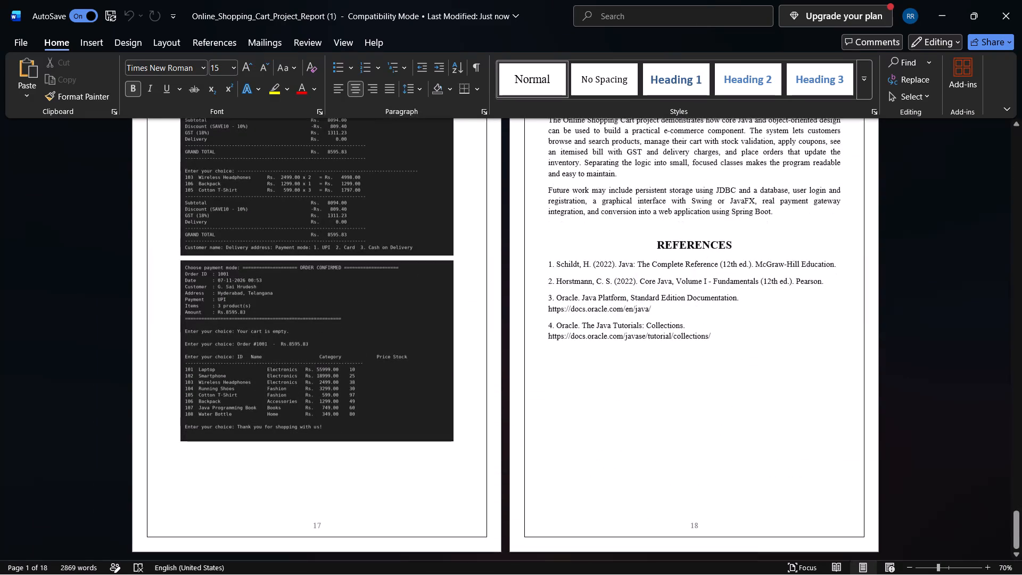
scroll(381, 396, down, 3)
scroll(381, 396, up, 20)
scroll(381, 396, up, 20)
scroll(381, 396, up, 20)
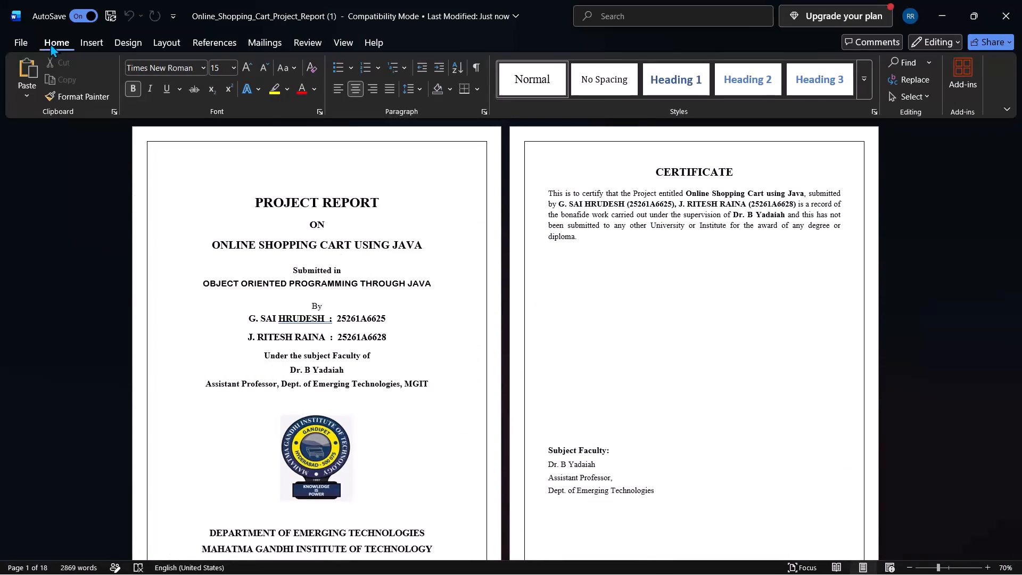
scroll(50, 43, up, 20)
scroll(50, 43, up, 3)
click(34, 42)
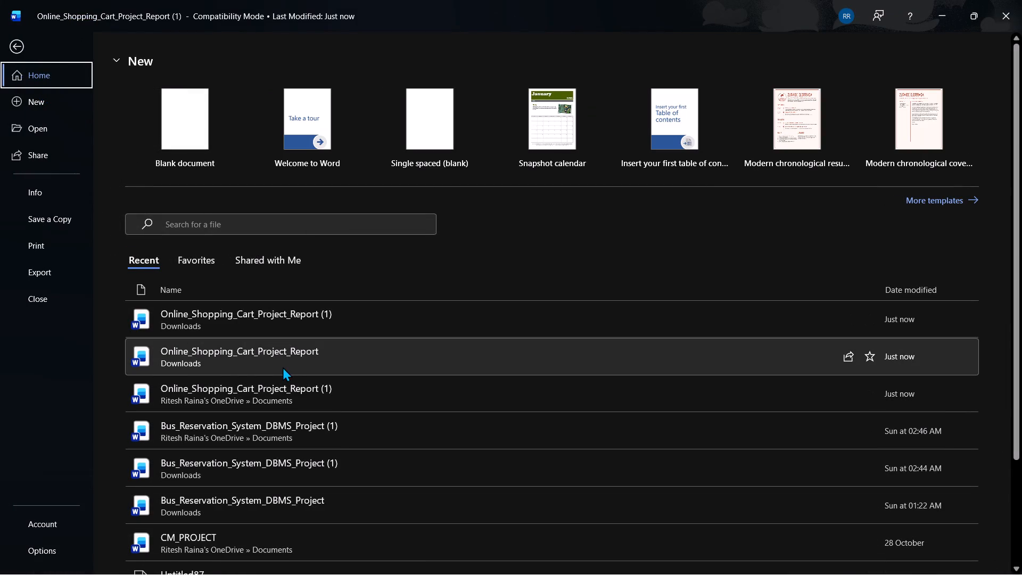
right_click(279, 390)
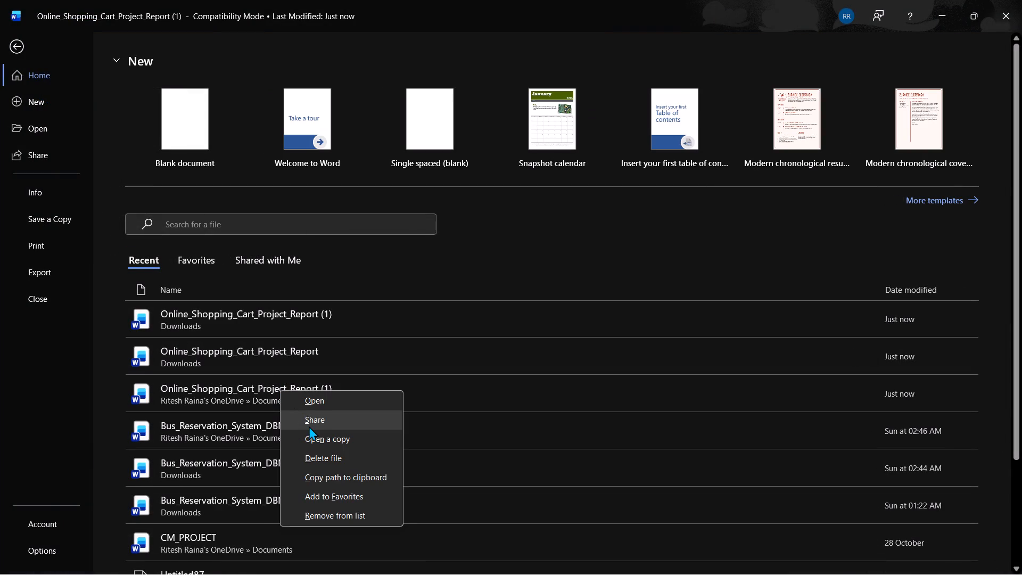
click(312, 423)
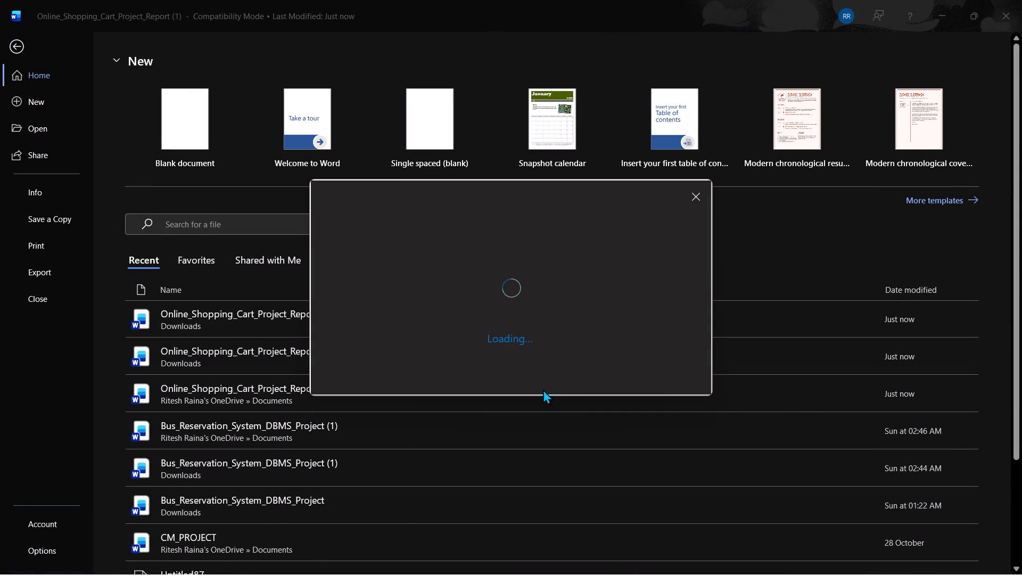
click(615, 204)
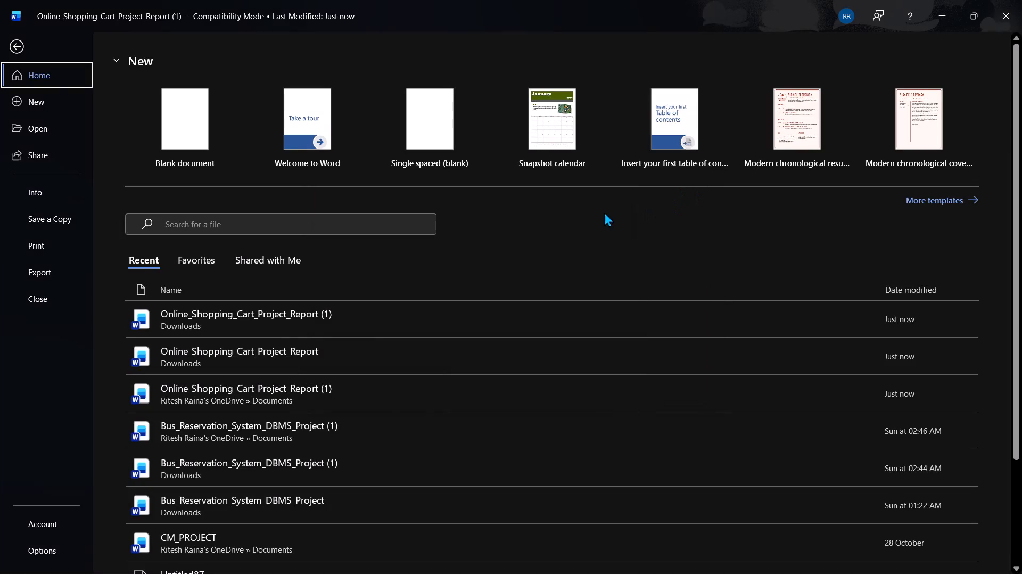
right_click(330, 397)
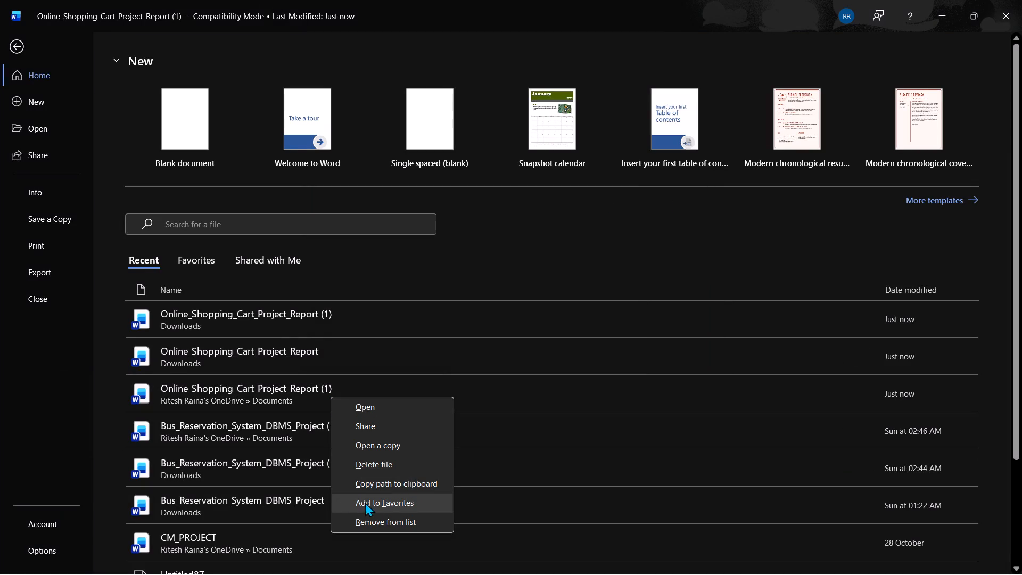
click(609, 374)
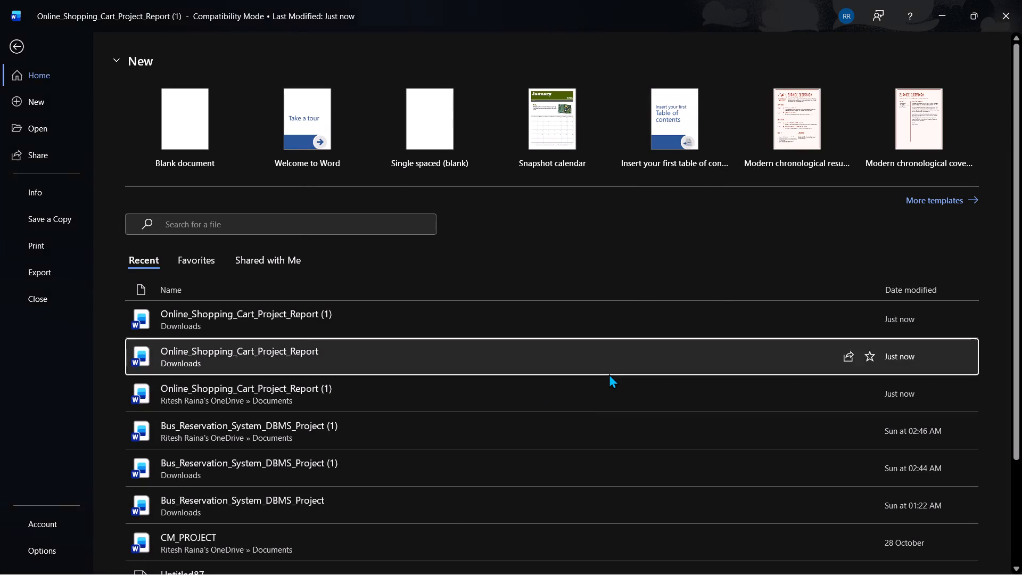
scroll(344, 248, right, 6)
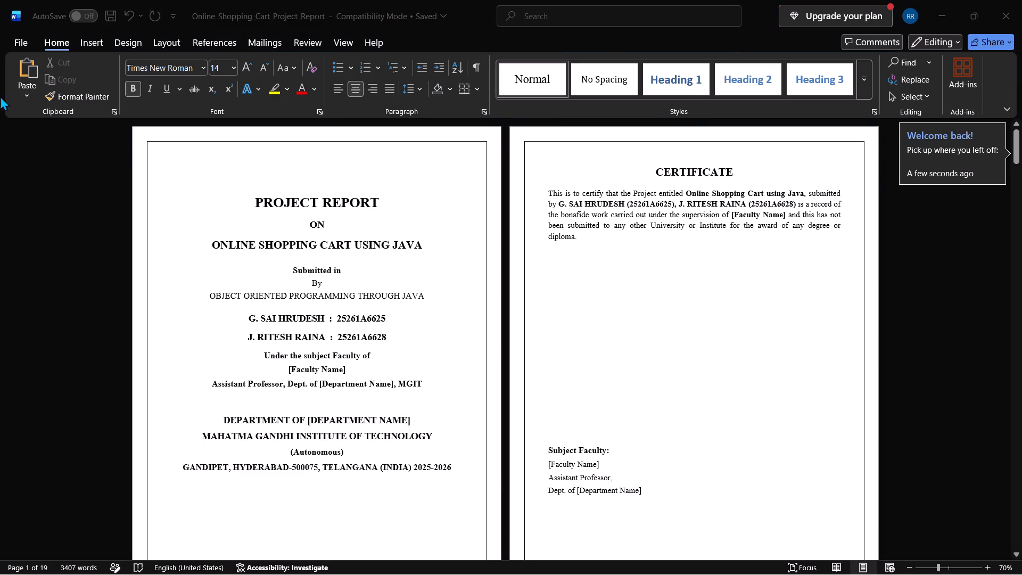
Copy a sharing link that lets anyone edit the OneDrive copy of Online_Shopping_Cart_Project_Report (1).
click(13, 40)
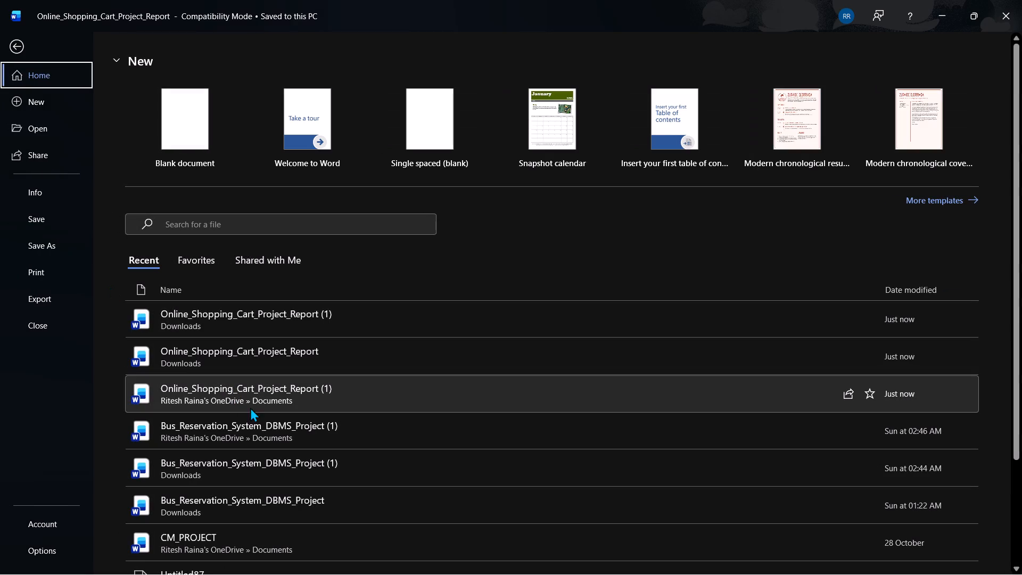
click(852, 387)
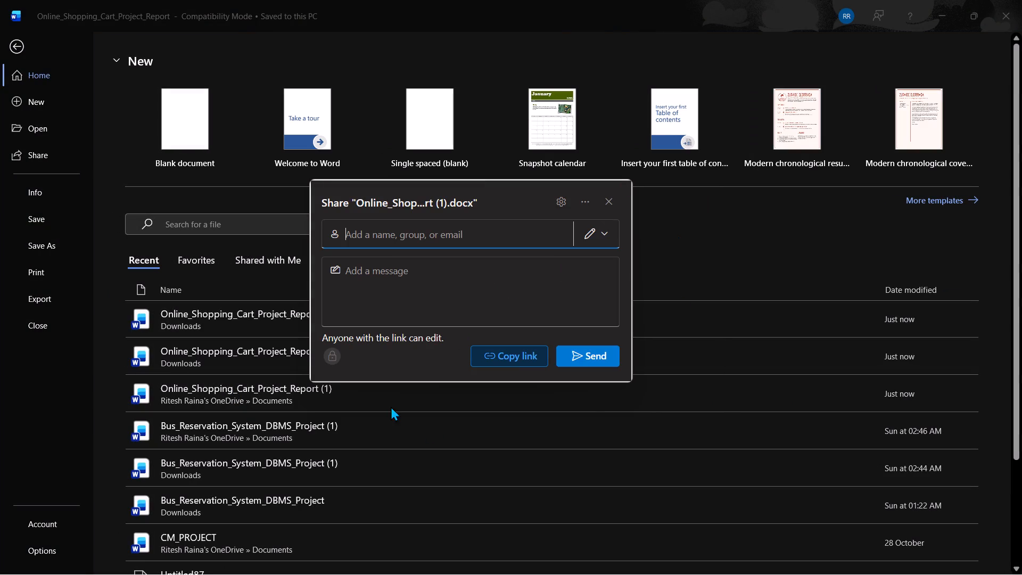
click(524, 350)
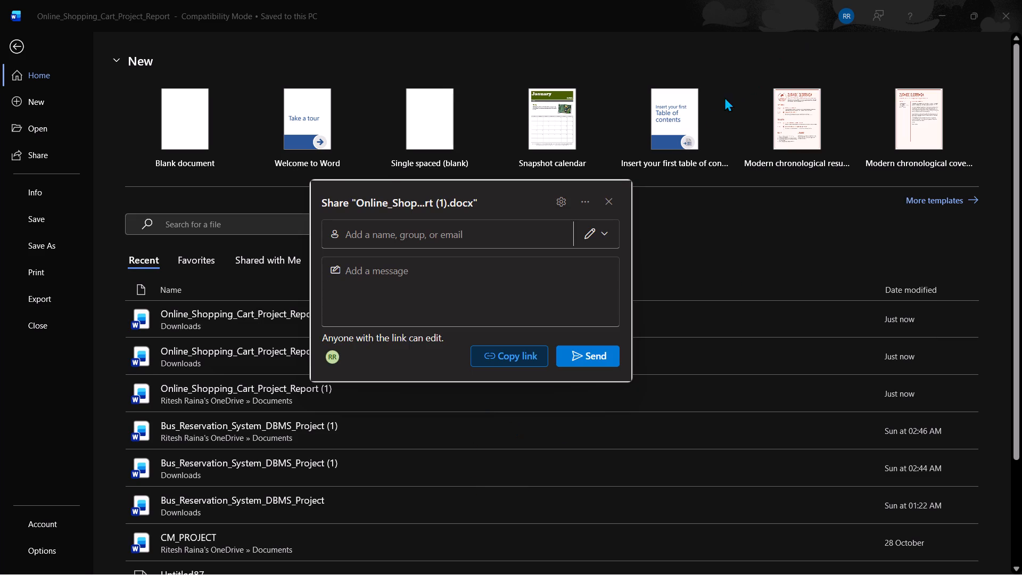
Dismiss the sharing dialog and close the open Online_Shopping_Cart_Project_Report document windows, returning to the browser.
click(612, 206)
click(991, 5)
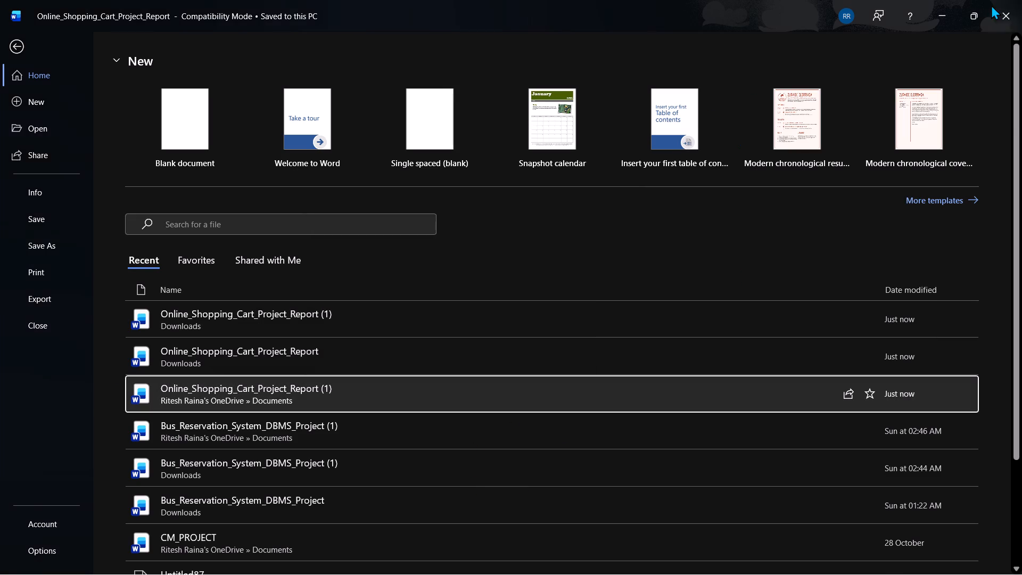
click(994, 9)
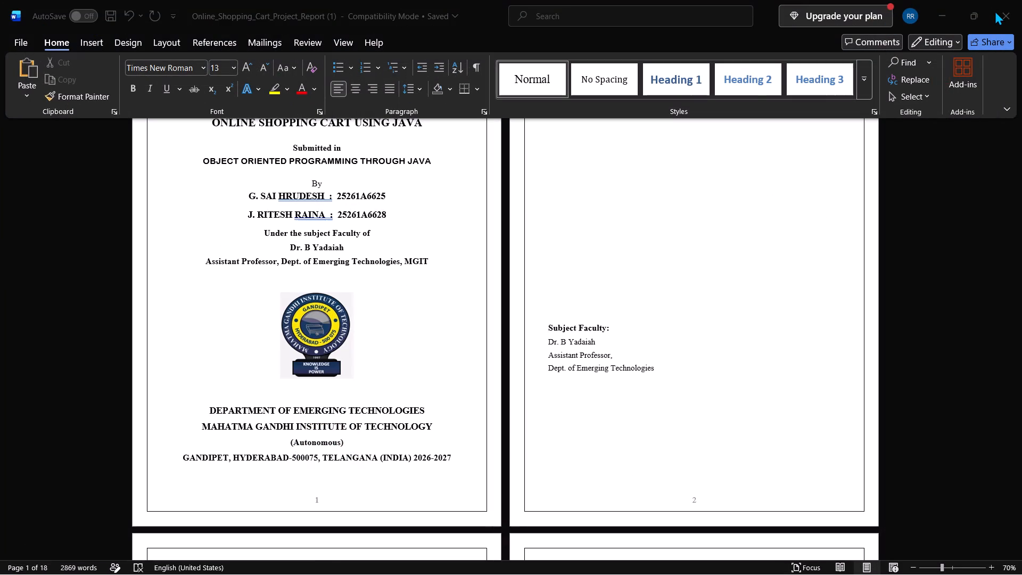
click(1004, 14)
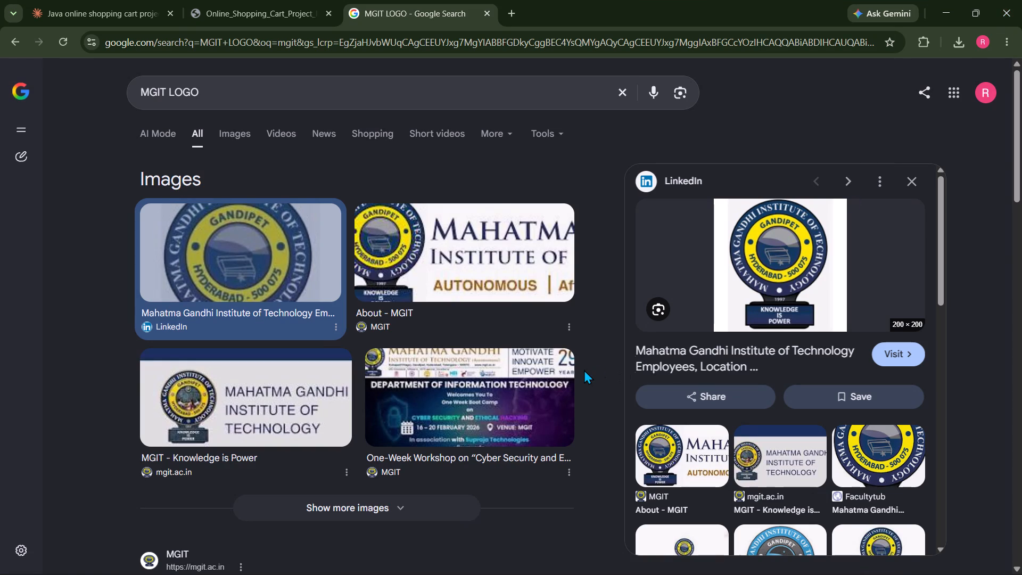
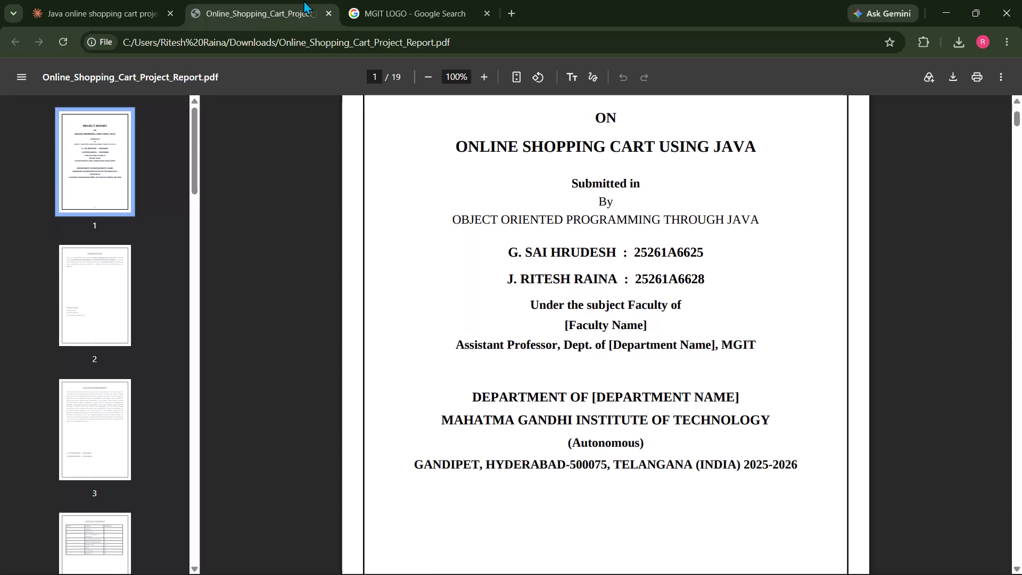
Close the original Online_Shopping_Cart_Project_Report.pdf opened from Downloads.
click(331, 12)
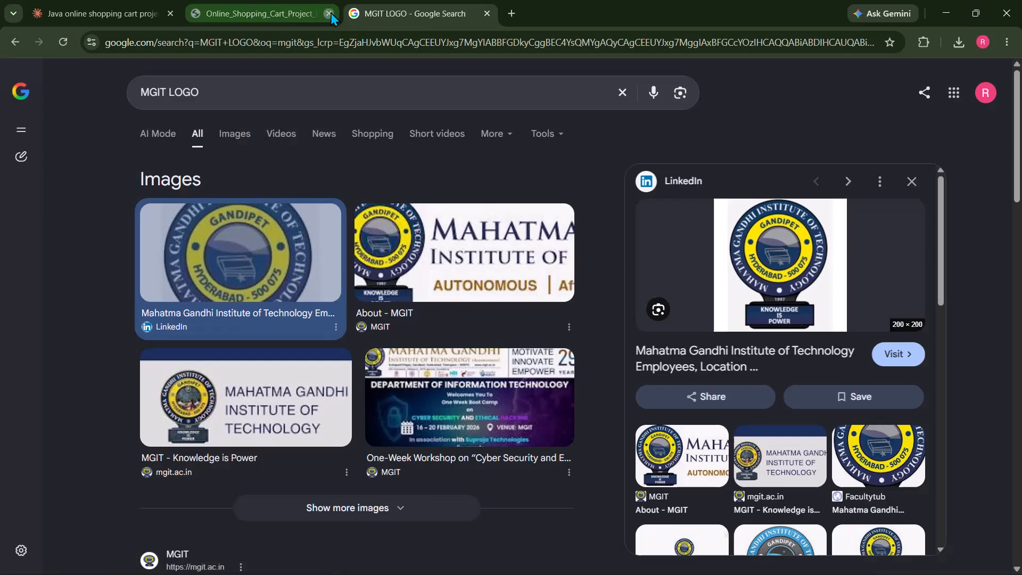